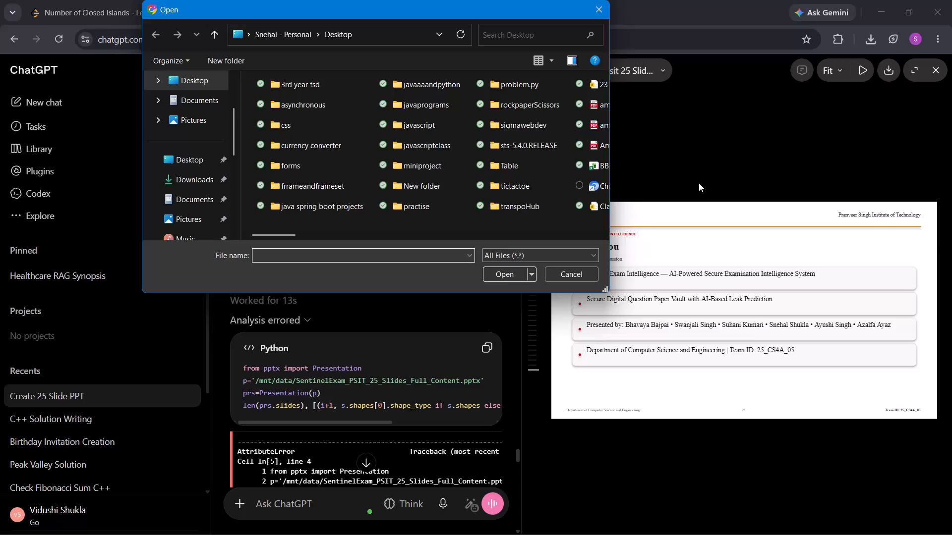
scroll(232, 258, up, 1)
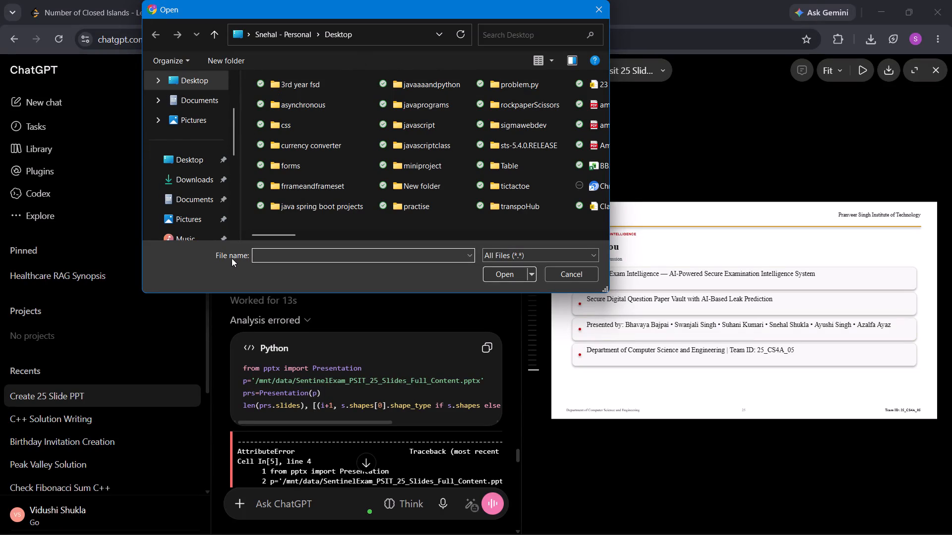
scroll(196, 161, up, 6)
click(206, 80)
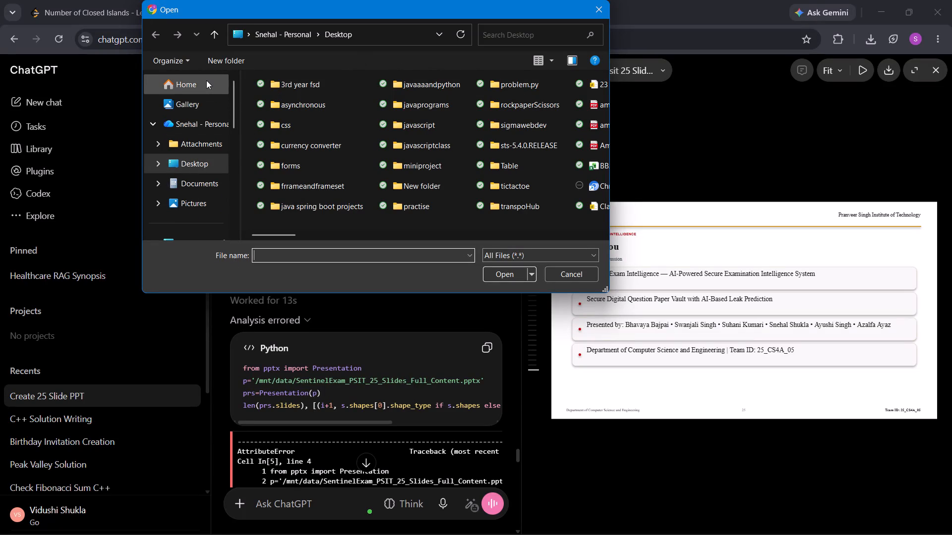
click(329, 181)
scroll(329, 181, down, 1)
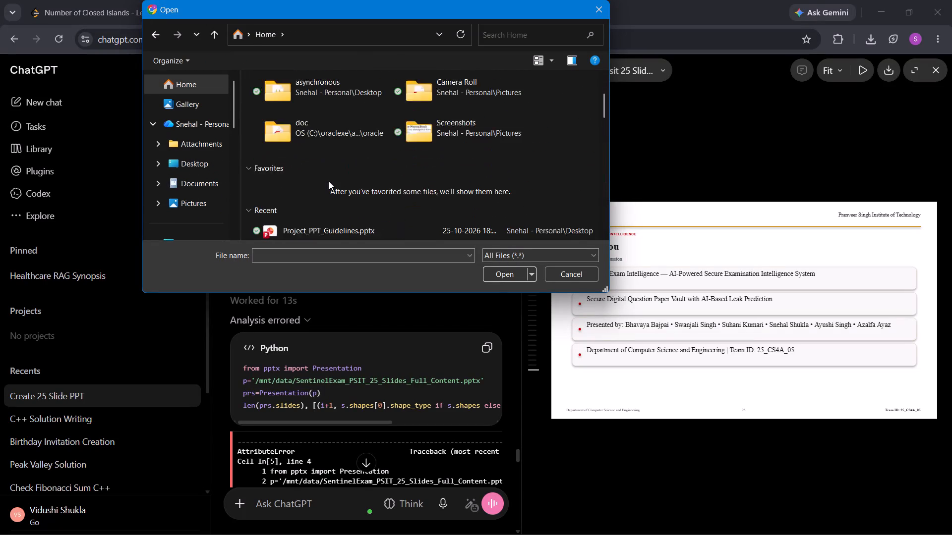
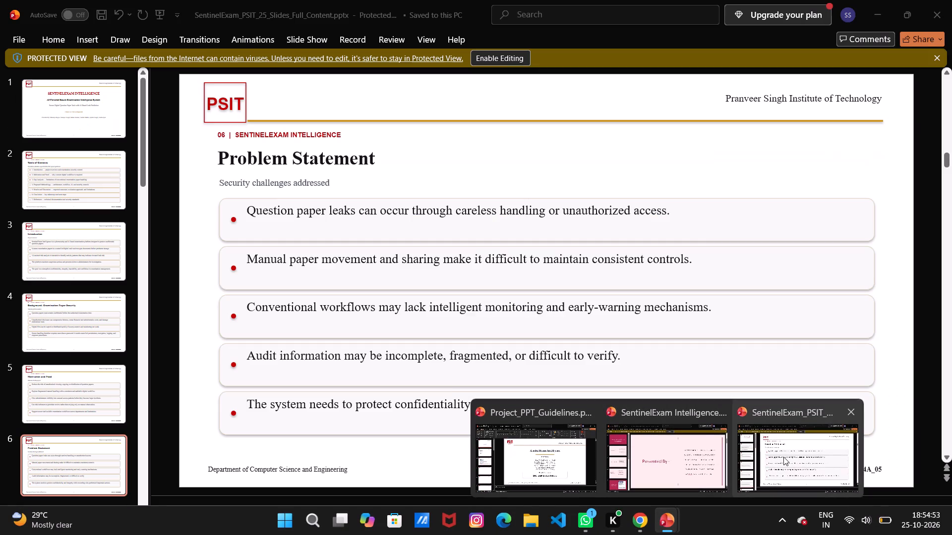
click(783, 457)
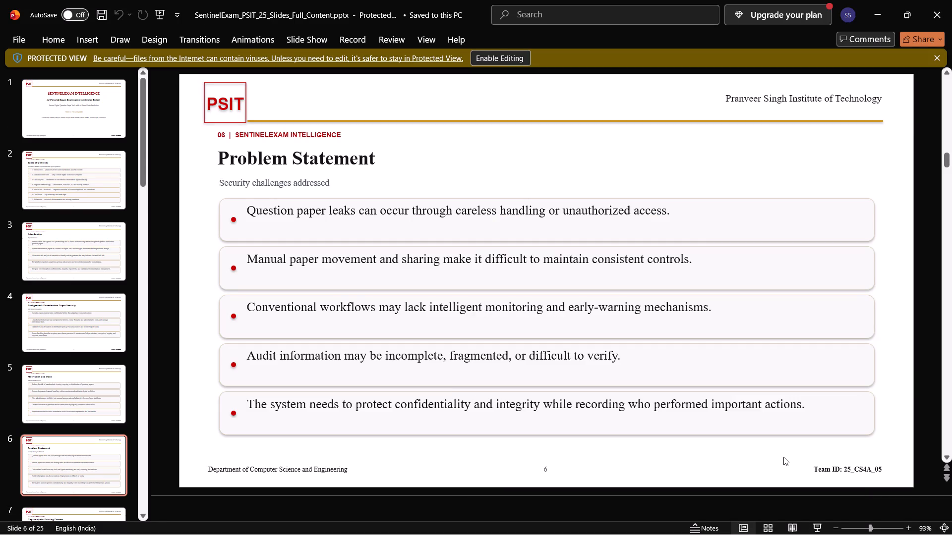
scroll(611, 309, up, 19)
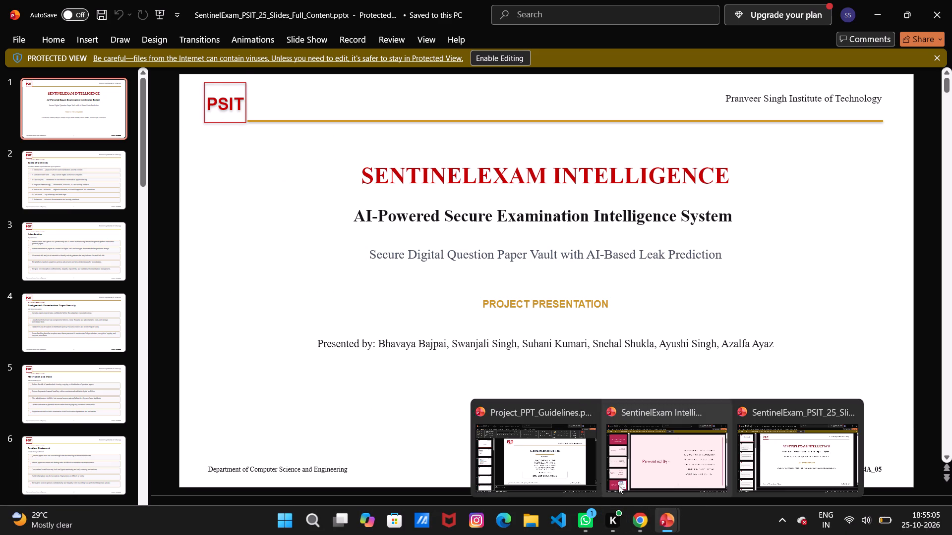
Copy the PSIT Kanpur logo from the Project_PPT_Guidelines cover and paste it over the old logo on the Full_Content cover, enabling editing there.
click(551, 463)
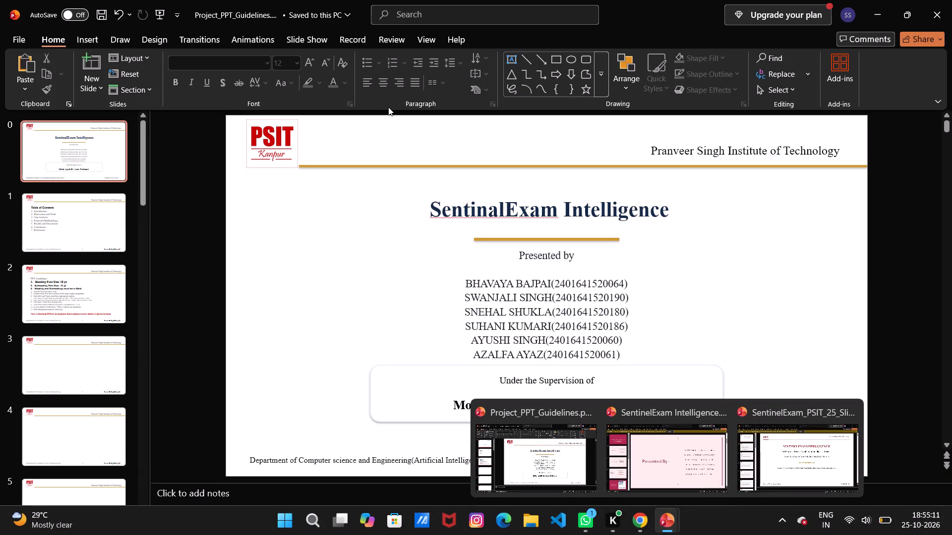
click(278, 149)
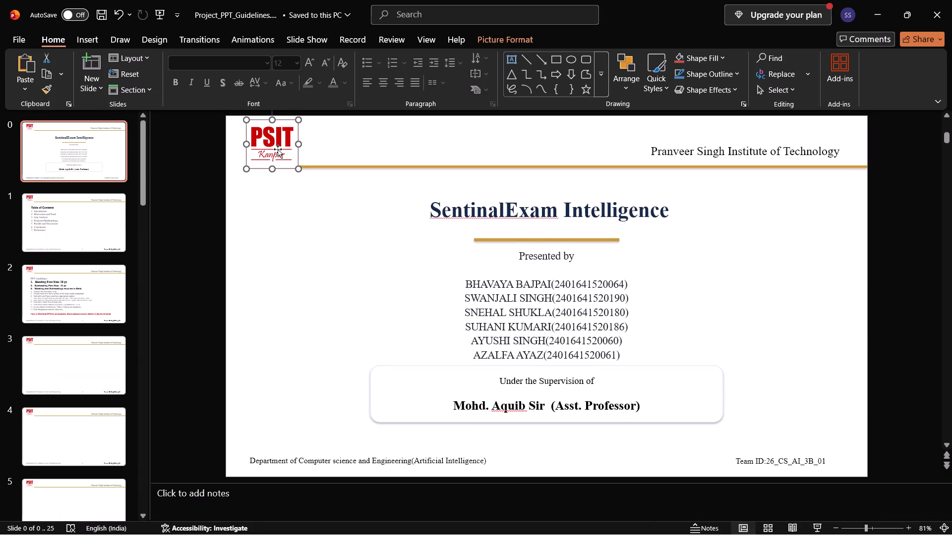
key(ctrl+c)
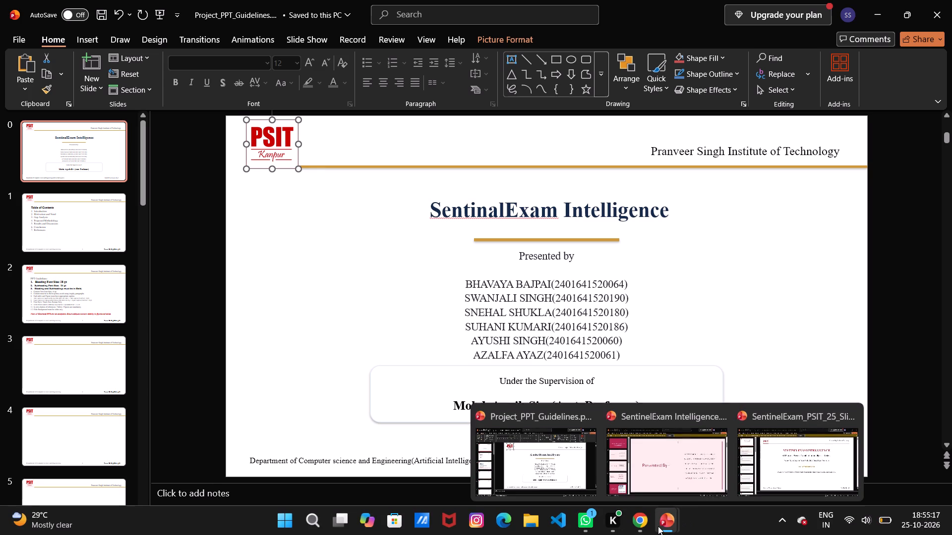
click(798, 474)
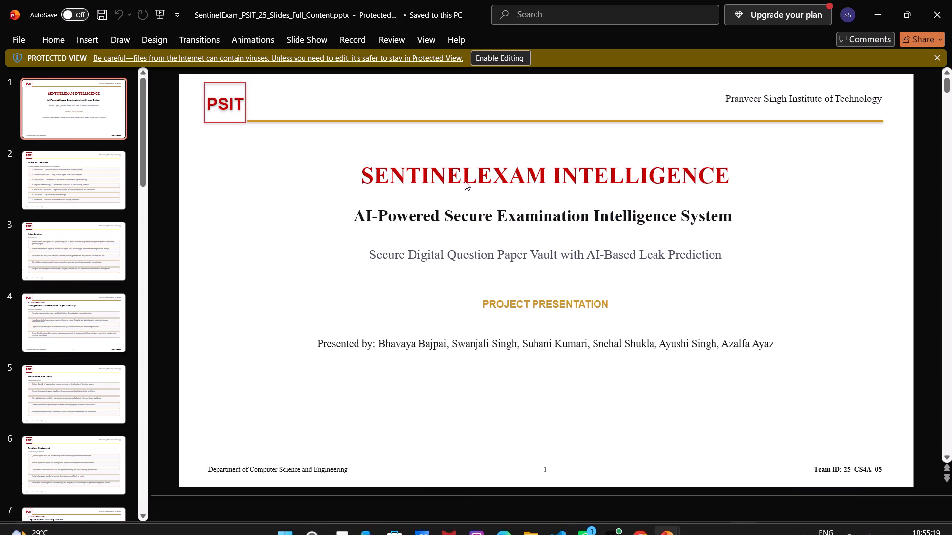
click(506, 56)
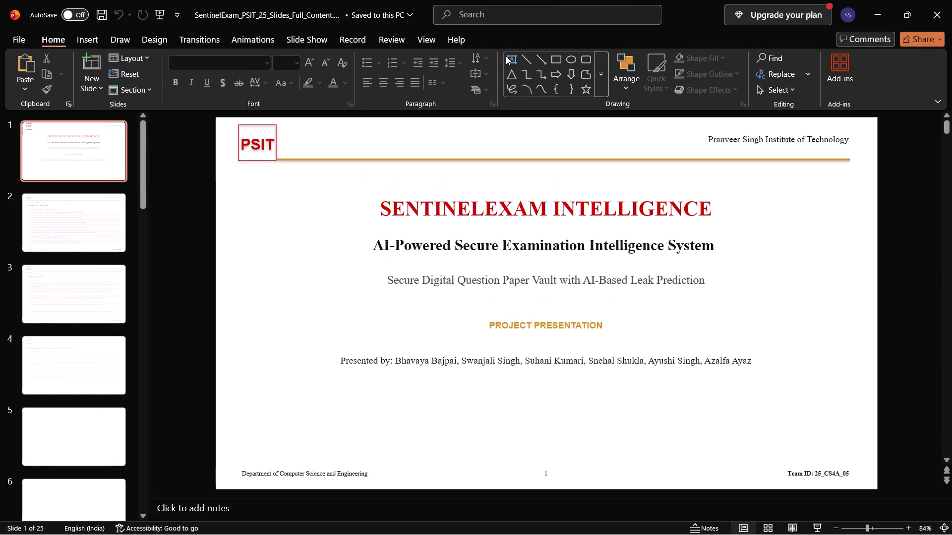
click(265, 148)
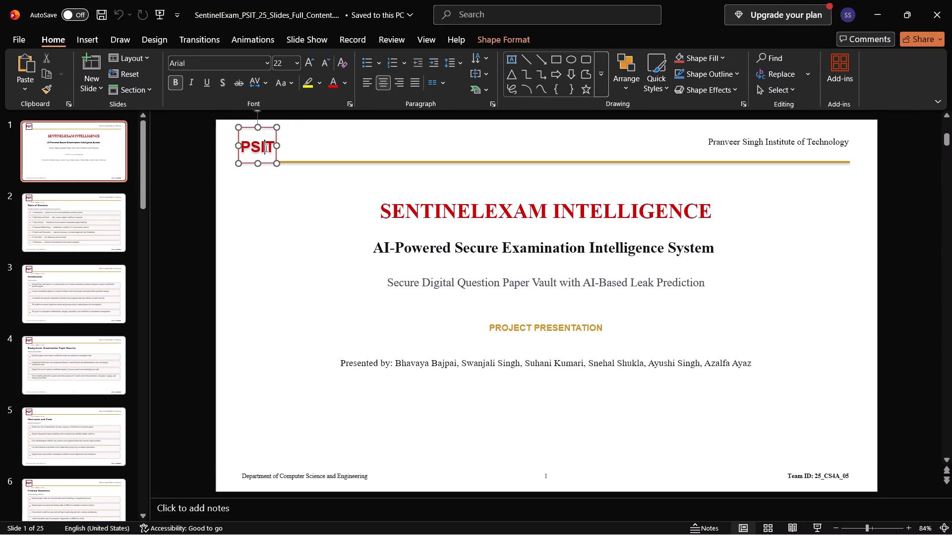
key(ctrl+v)
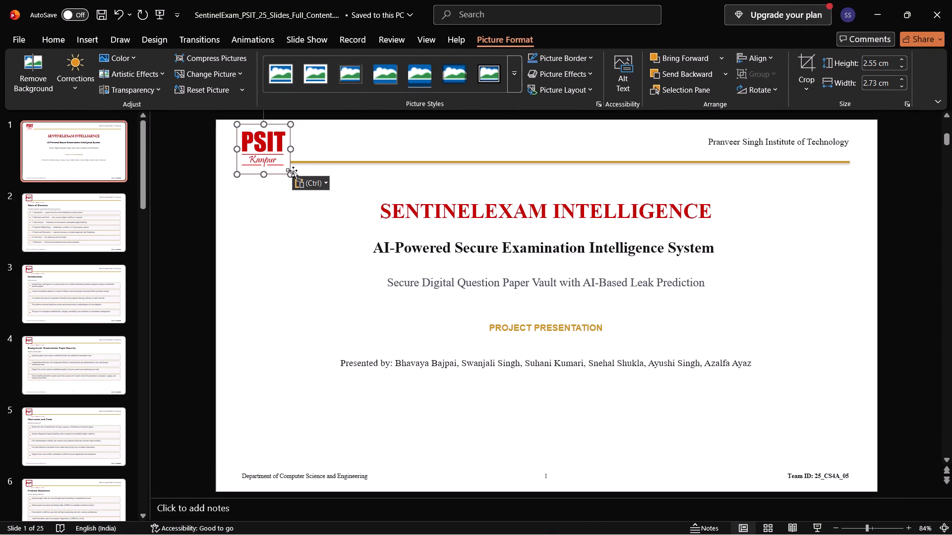
Shrink the pasted PSIT Kanpur logo on the cover to about 2.33 cm high and 2.49 cm wide.
drag(289, 173, 285, 164)
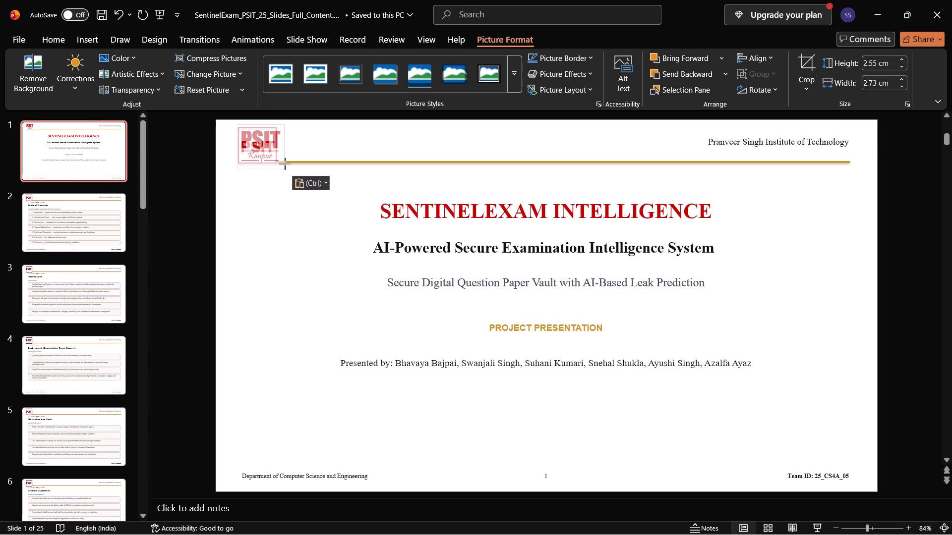
drag(285, 164, 286, 164)
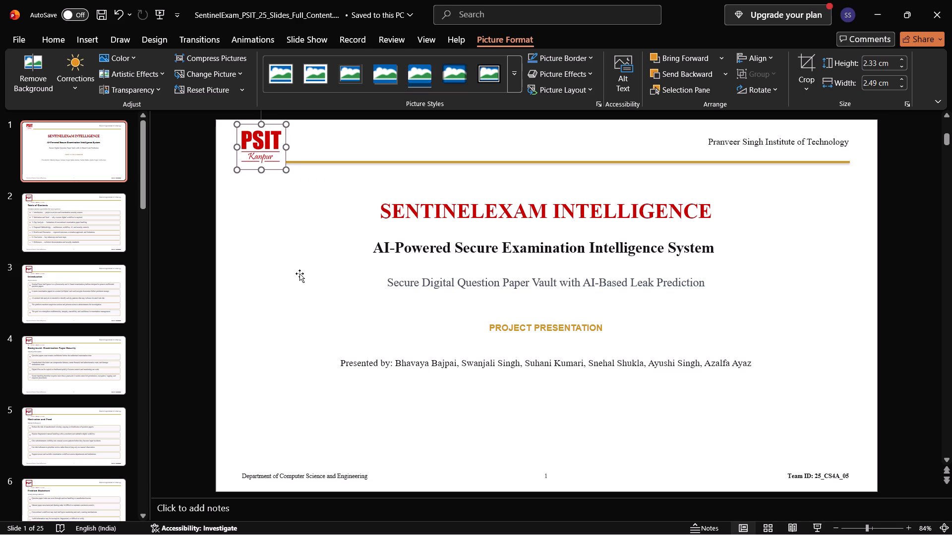
click(300, 275)
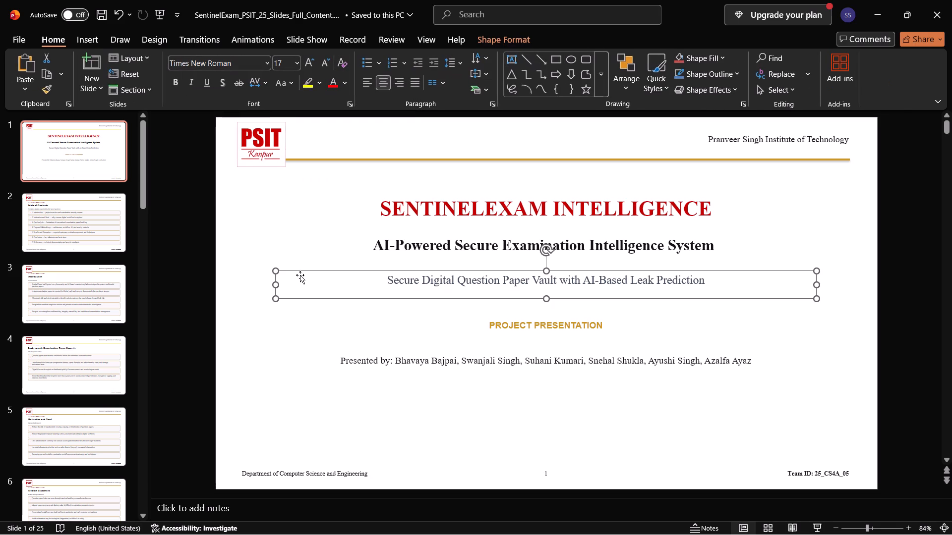
Apply a black font colour and a 28 pt size to the cover title "SENTINELEXAM INTELLIGENCE".
click(382, 208)
drag(382, 208, 646, 216)
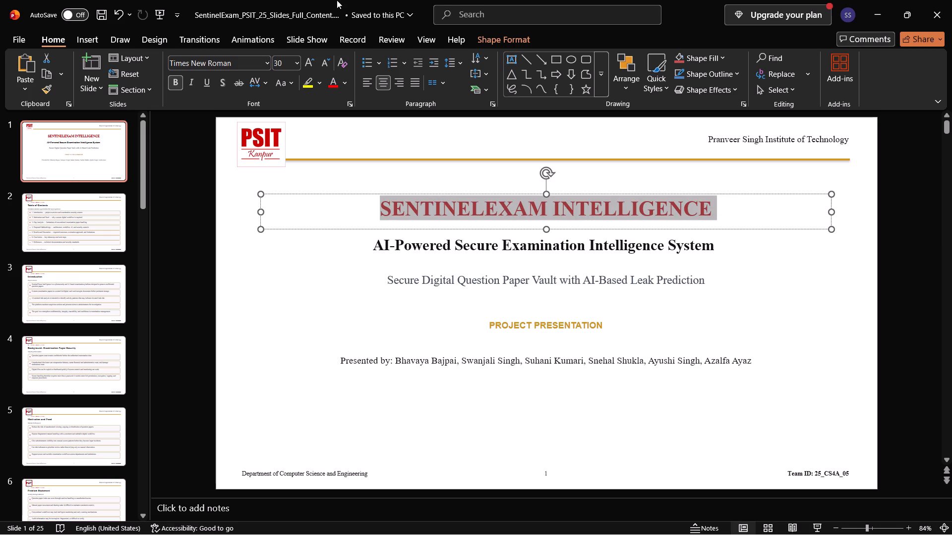
click(347, 87)
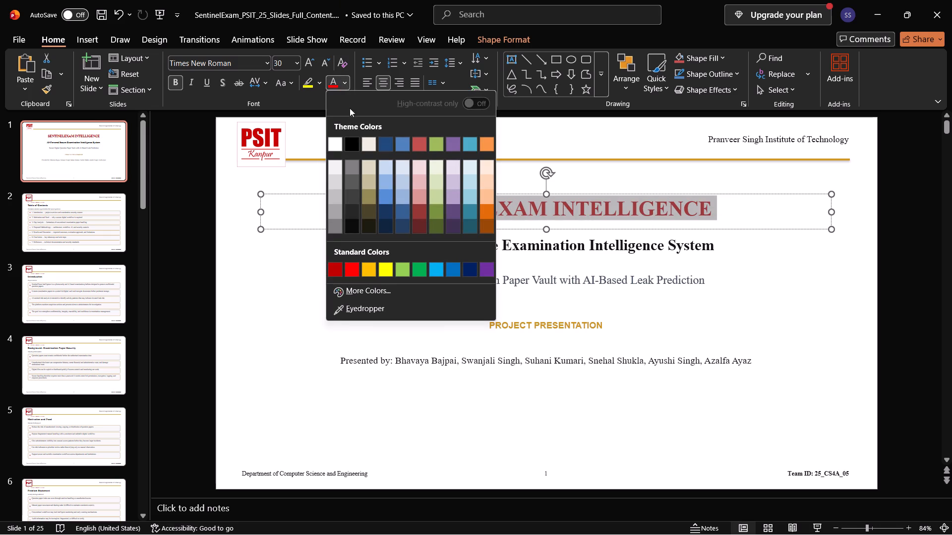
click(352, 141)
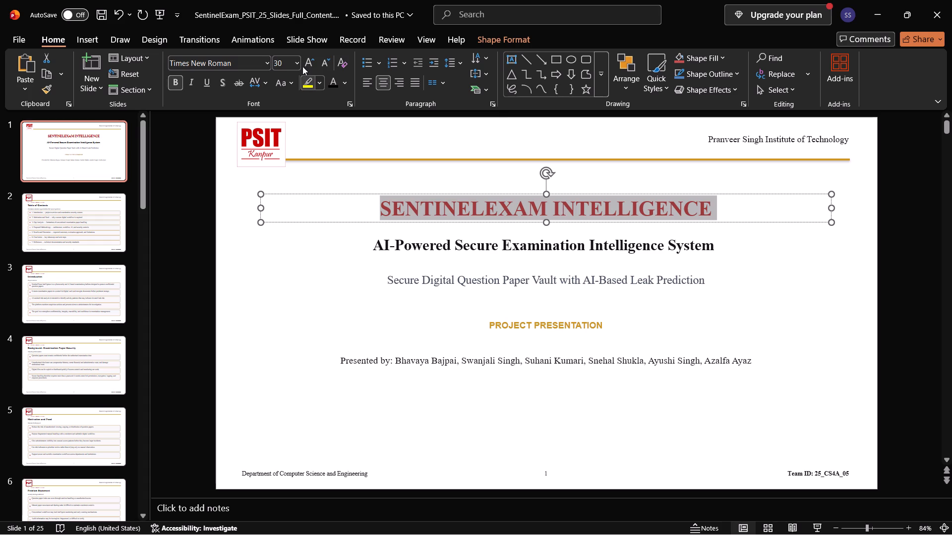
click(298, 65)
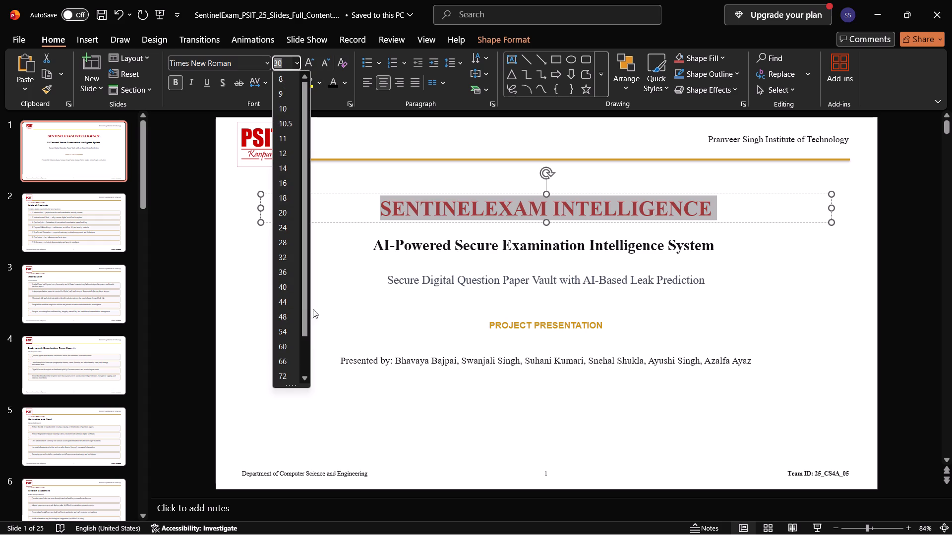
click(286, 247)
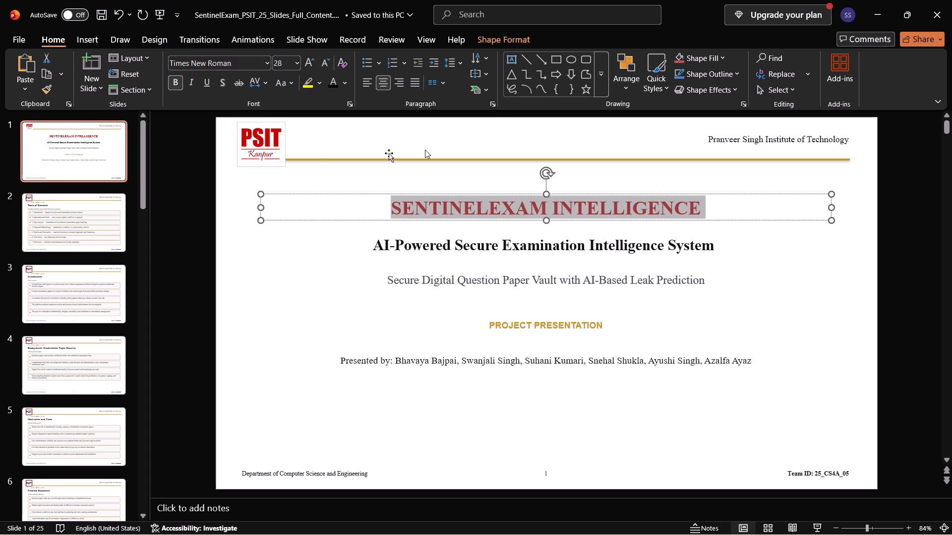
Delete the cover title text while keeping its text box.
key(BackSpace)
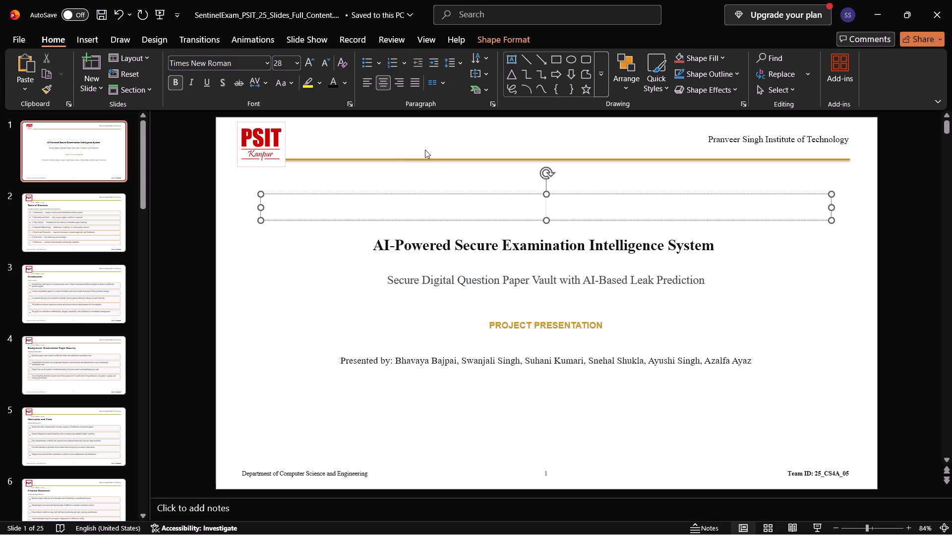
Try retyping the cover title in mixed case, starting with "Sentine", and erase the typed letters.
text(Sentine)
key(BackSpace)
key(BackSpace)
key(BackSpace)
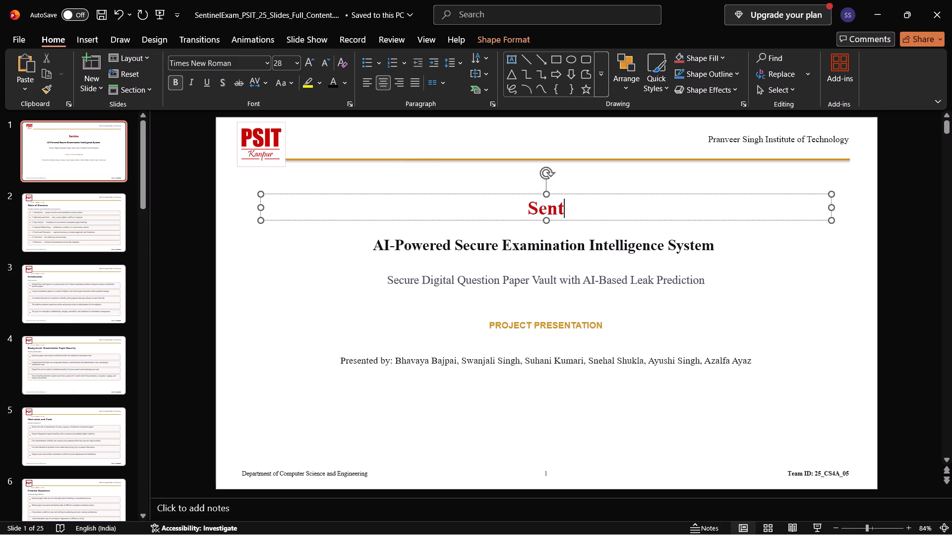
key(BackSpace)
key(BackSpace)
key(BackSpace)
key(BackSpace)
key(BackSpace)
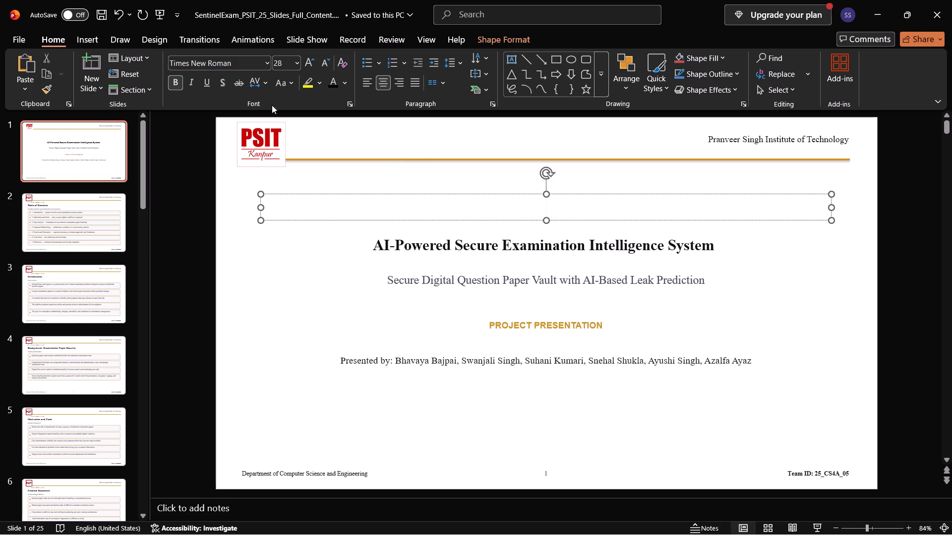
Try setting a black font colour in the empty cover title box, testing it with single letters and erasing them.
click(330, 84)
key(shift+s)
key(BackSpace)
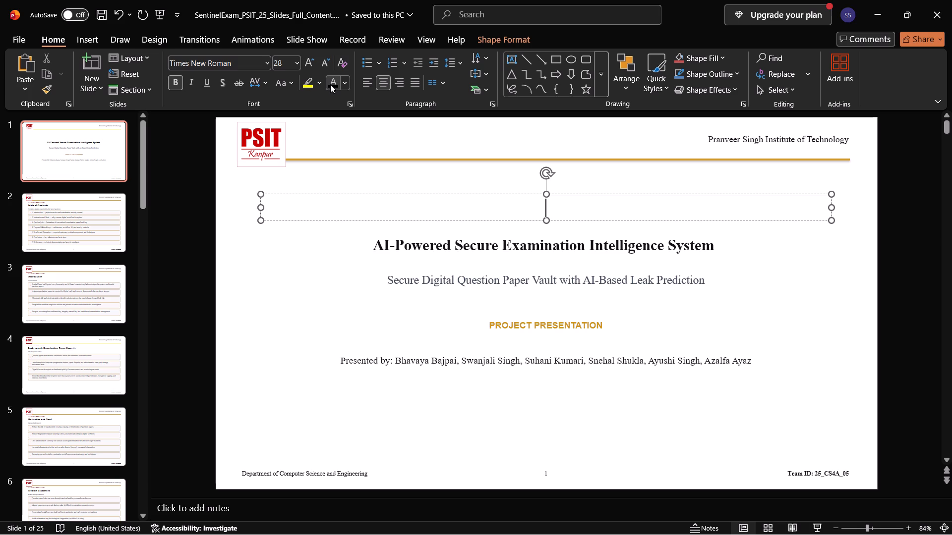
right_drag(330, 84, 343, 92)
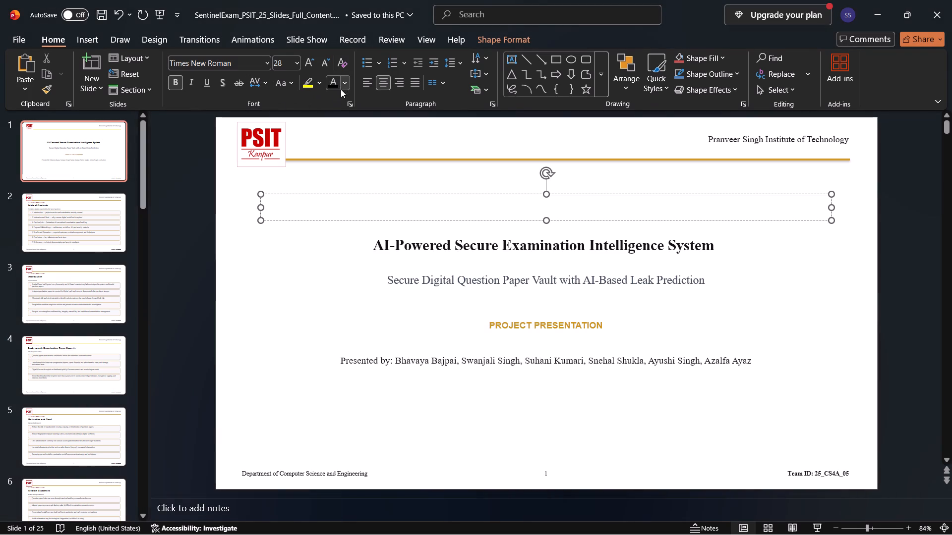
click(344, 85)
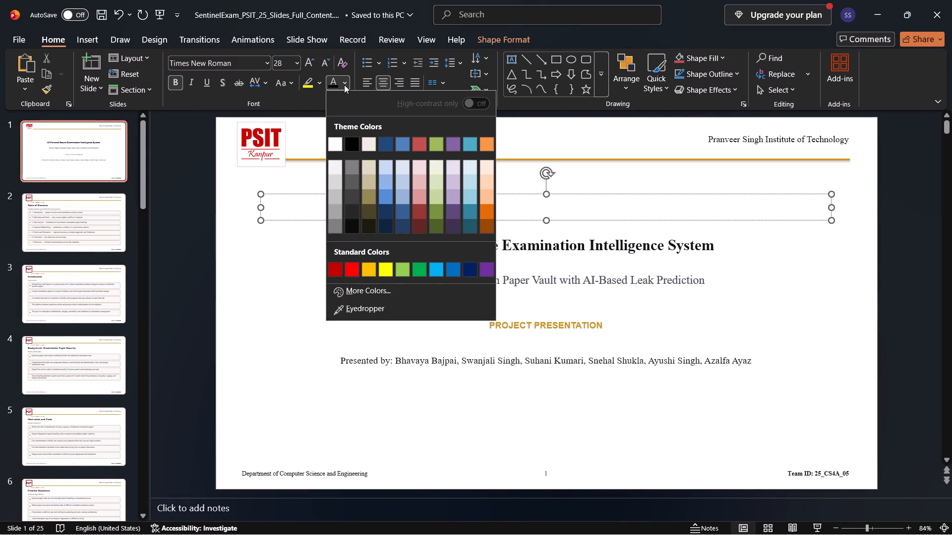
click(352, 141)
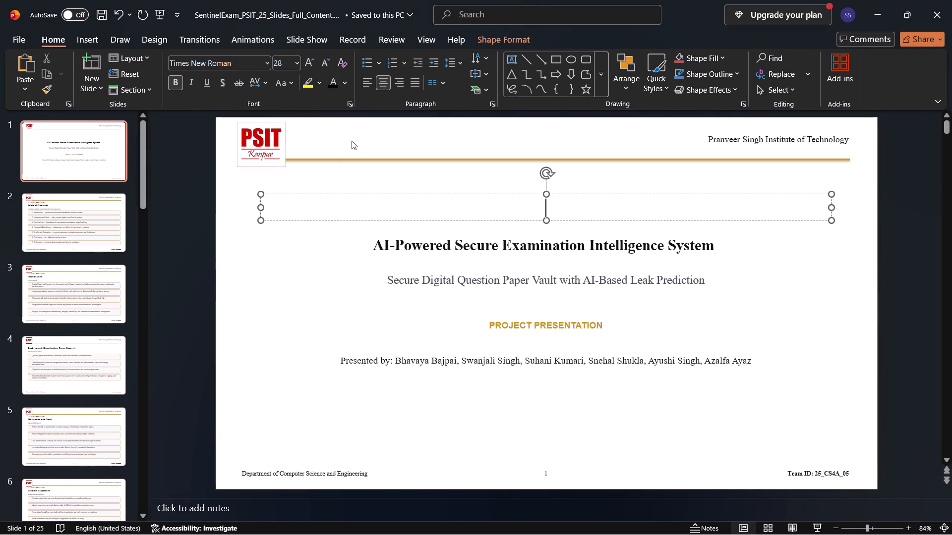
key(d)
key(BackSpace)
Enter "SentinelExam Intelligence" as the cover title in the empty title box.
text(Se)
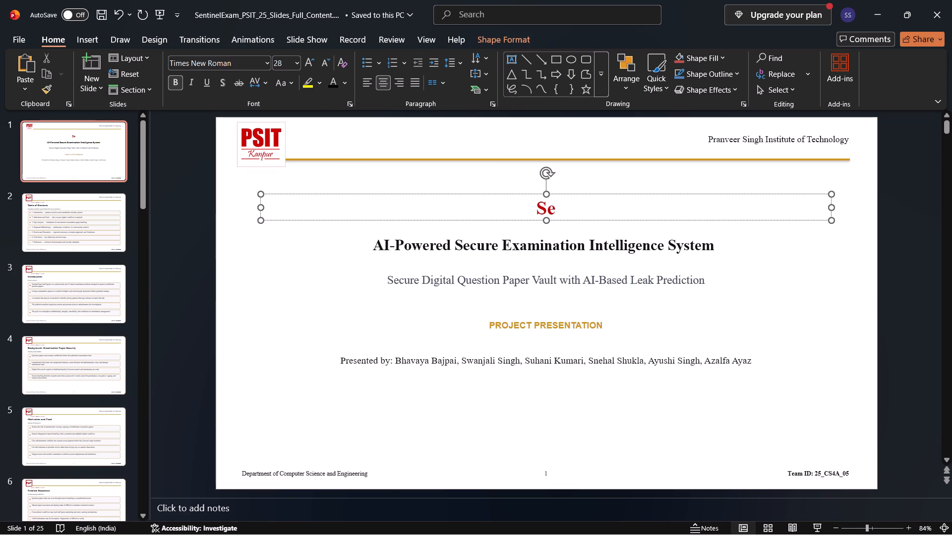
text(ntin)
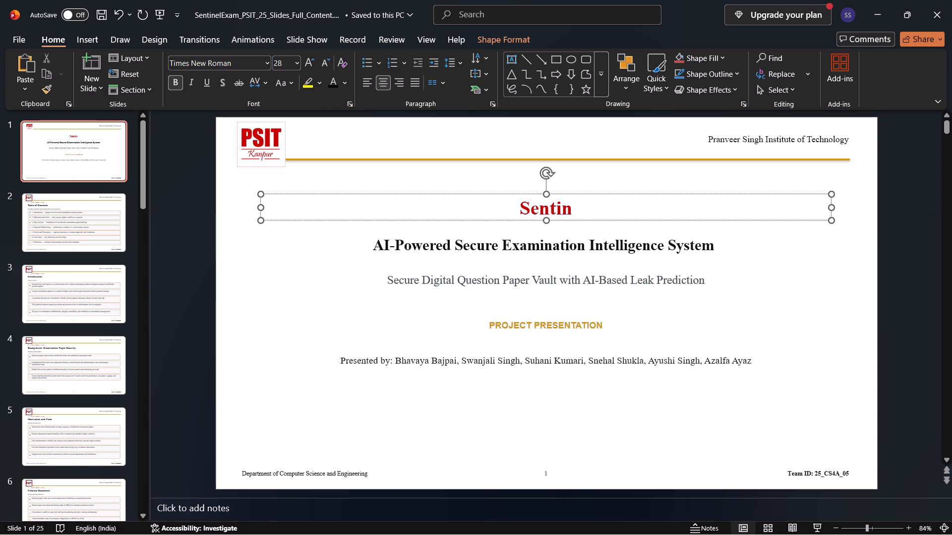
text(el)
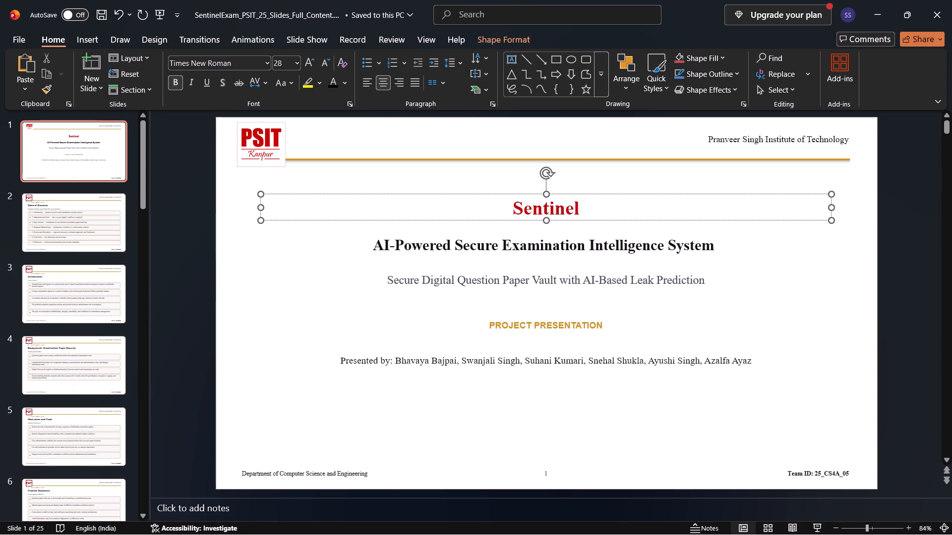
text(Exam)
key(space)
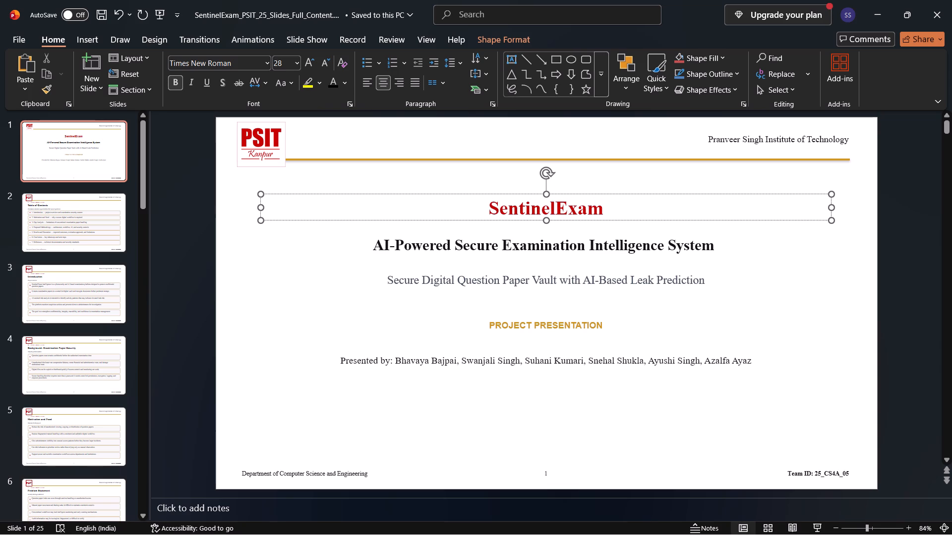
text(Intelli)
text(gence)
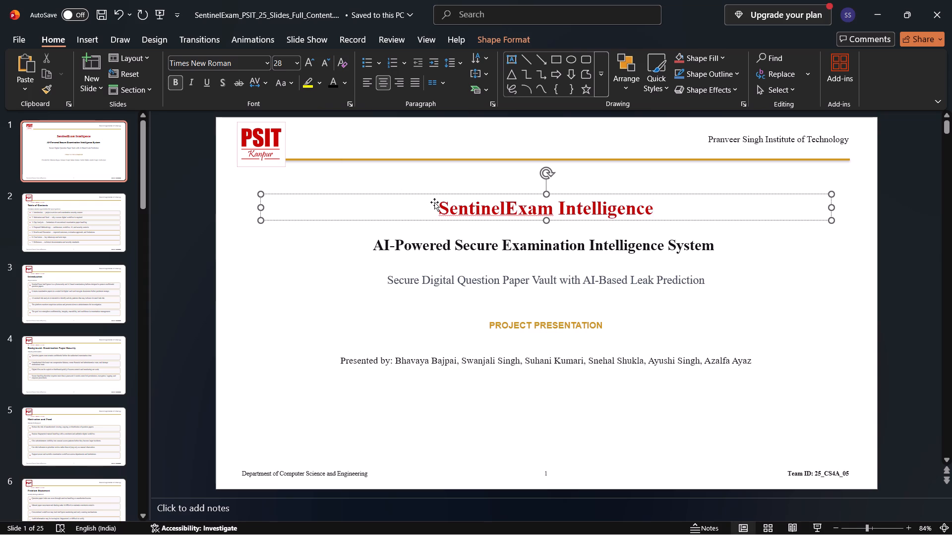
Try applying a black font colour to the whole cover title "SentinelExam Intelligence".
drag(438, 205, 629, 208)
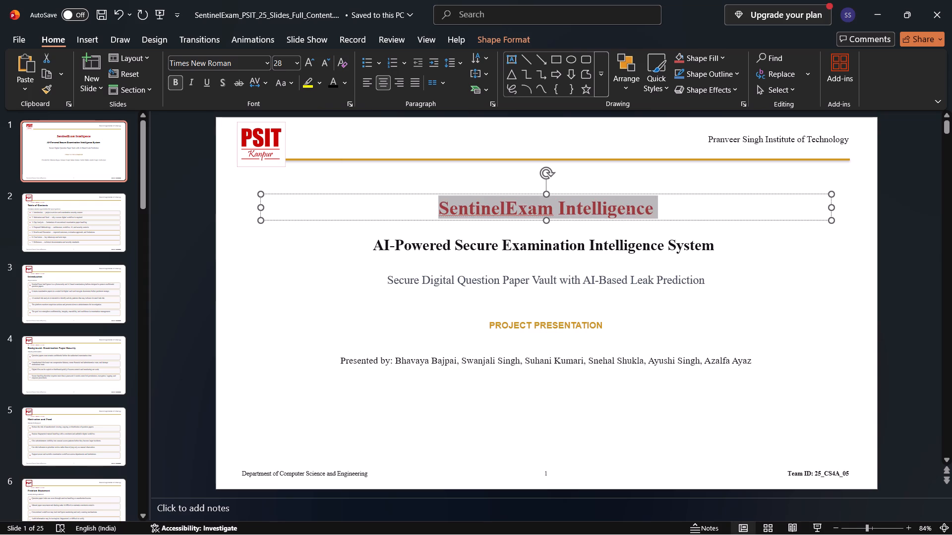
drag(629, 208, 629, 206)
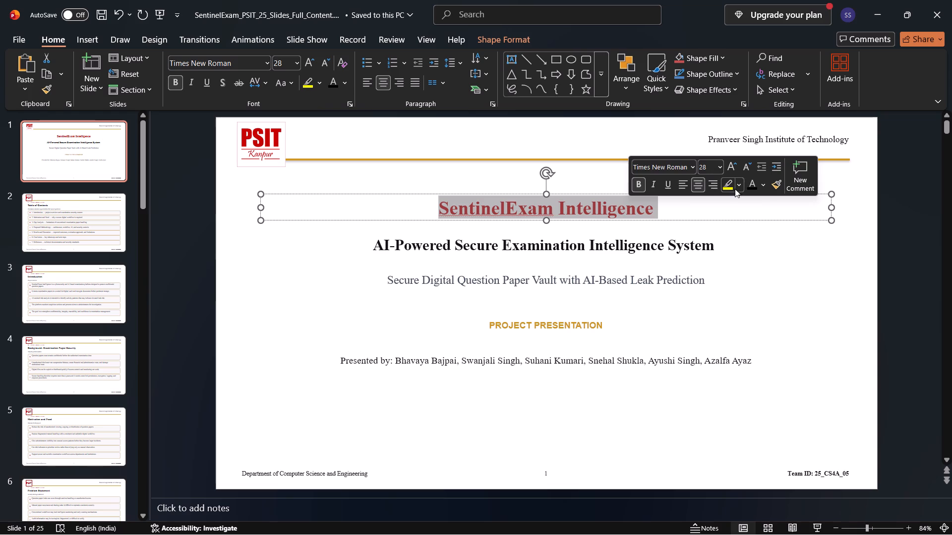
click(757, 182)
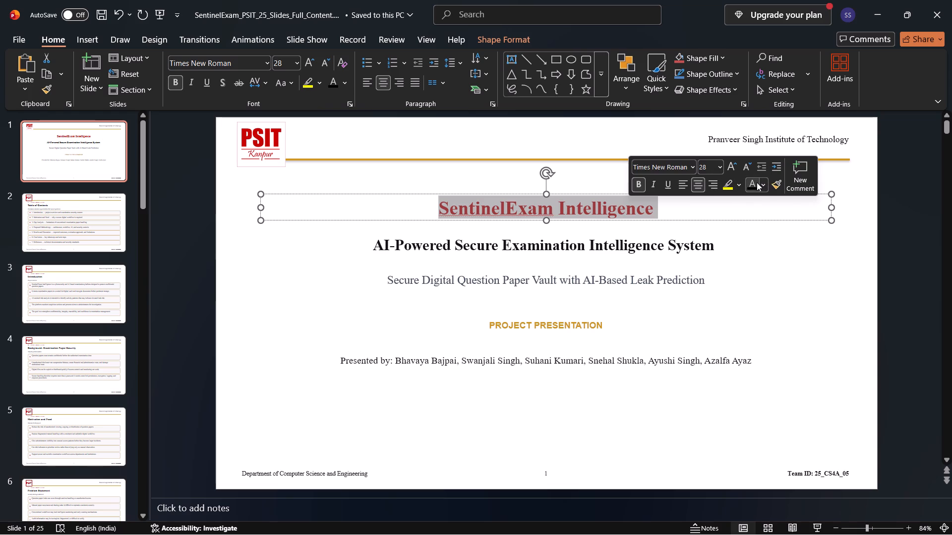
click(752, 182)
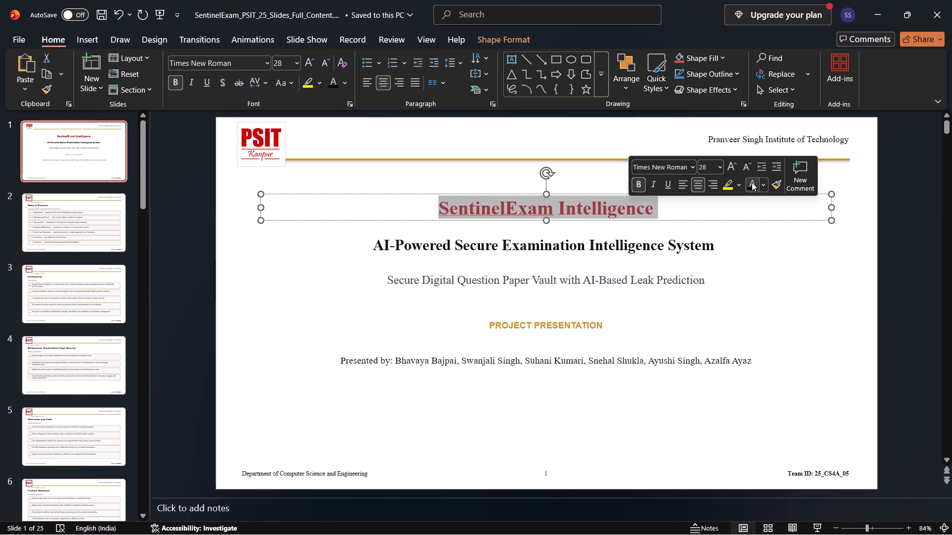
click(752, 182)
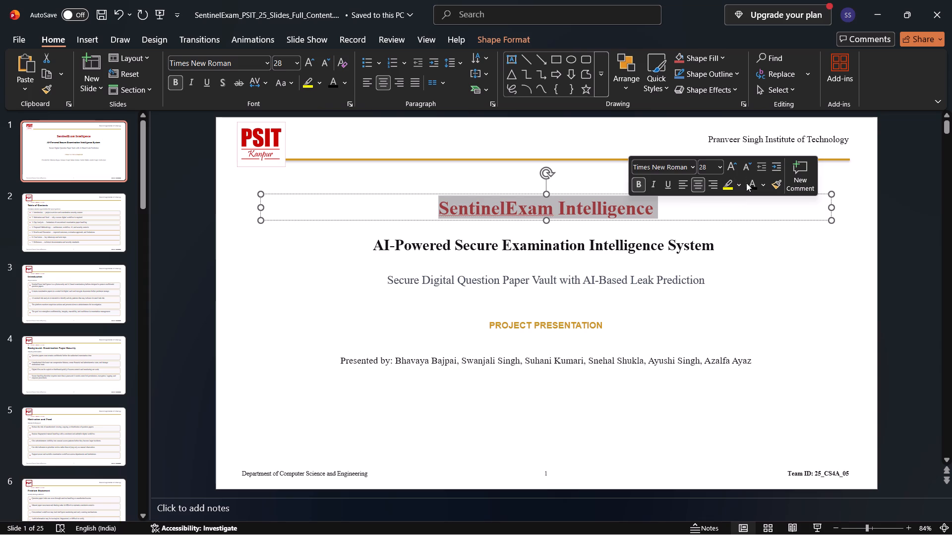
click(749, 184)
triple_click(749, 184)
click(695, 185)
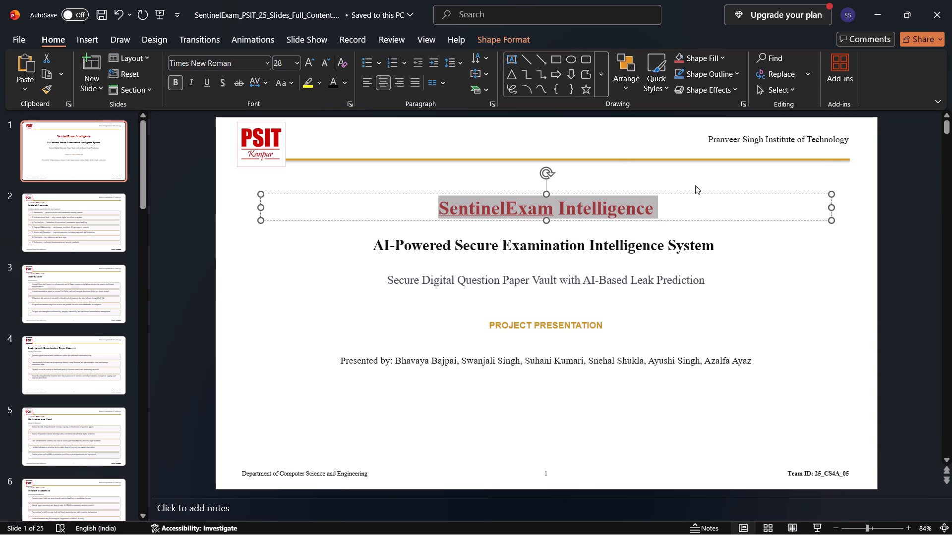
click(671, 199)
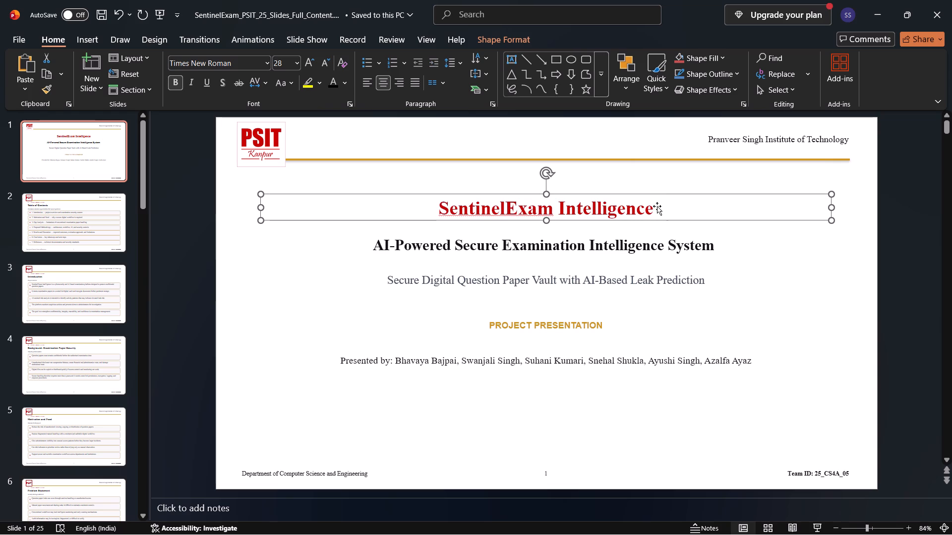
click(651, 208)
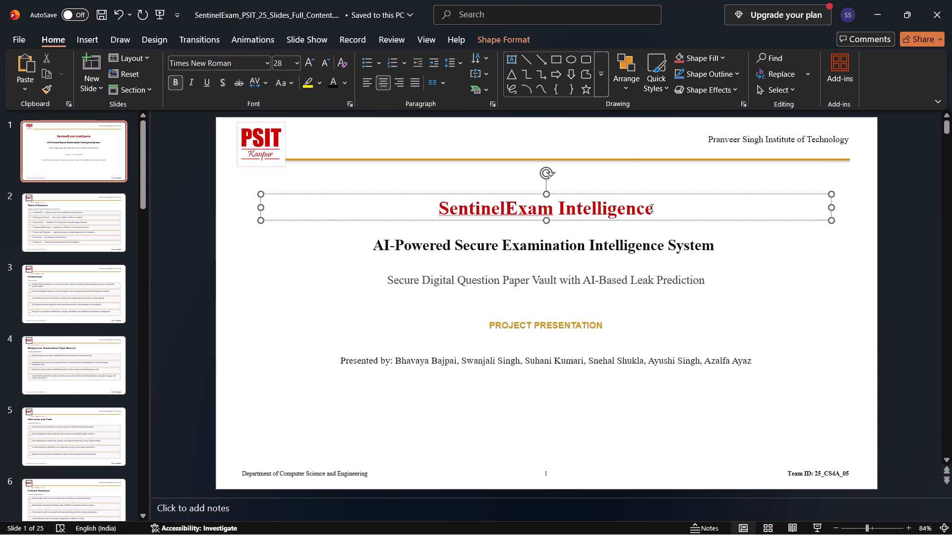
Try a blue font colour on the subtitle "AI-Powered Secure Examination Intelligence System" and set it back to black.
click(542, 245)
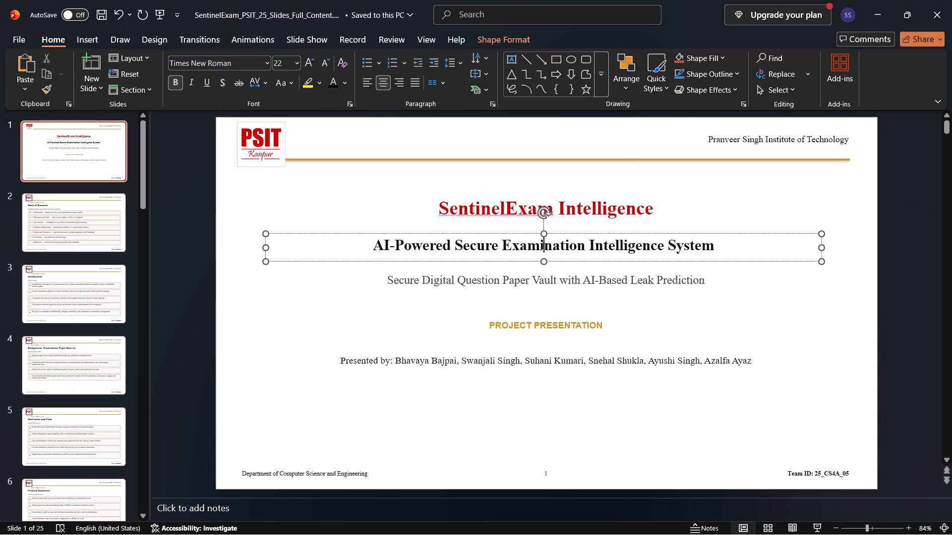
click(716, 248)
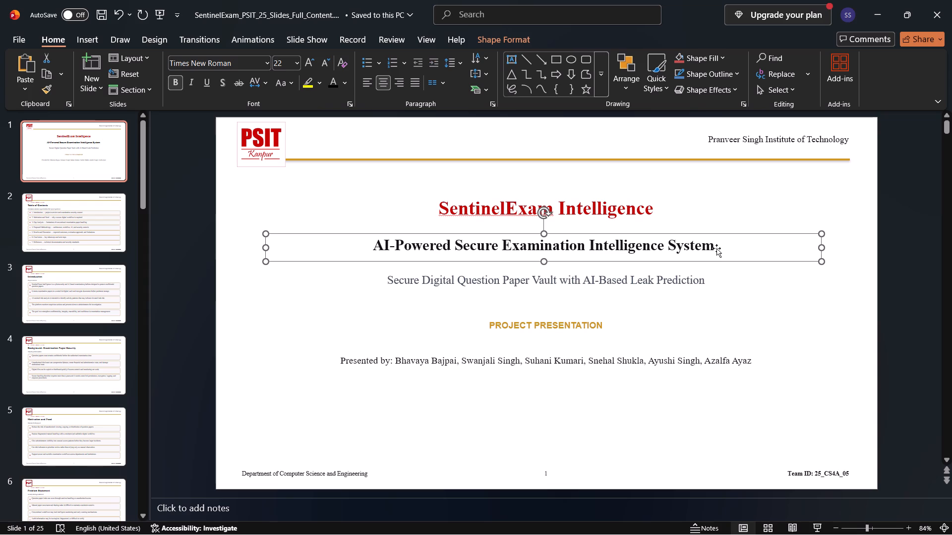
click(714, 246)
click(706, 245)
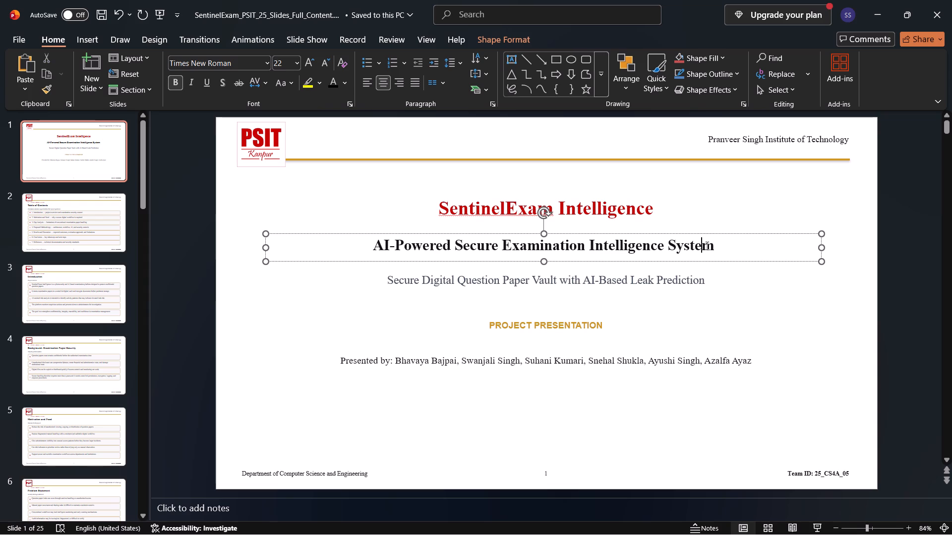
click(713, 247)
drag(713, 247, 436, 245)
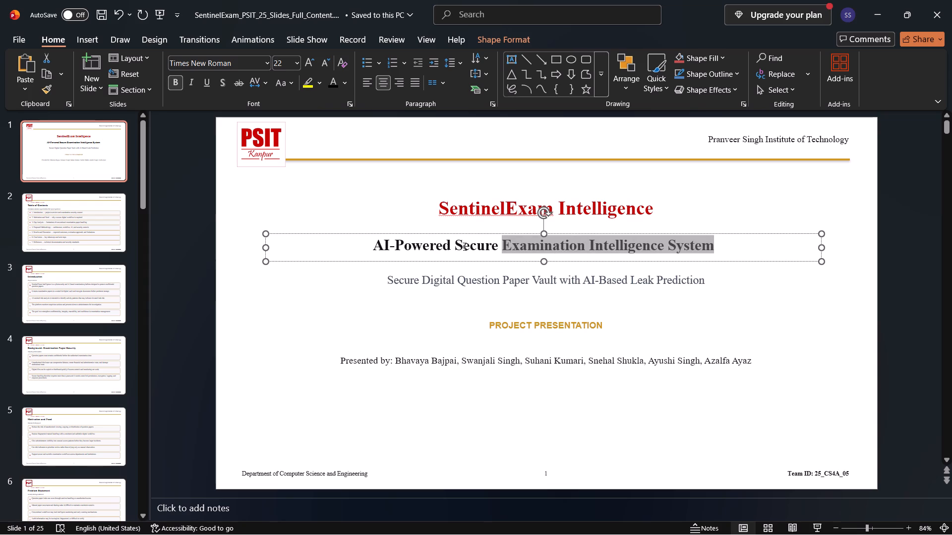
drag(436, 245, 400, 242)
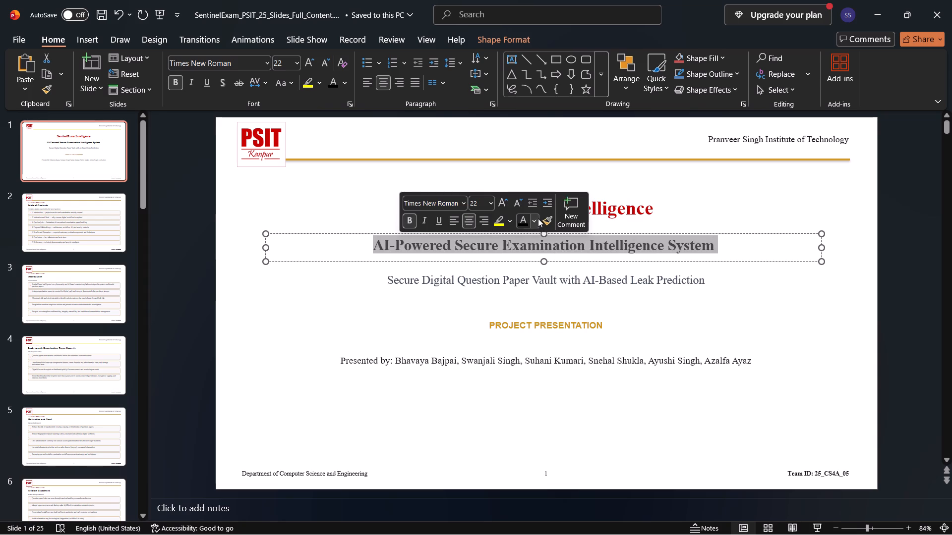
click(537, 219)
click(577, 279)
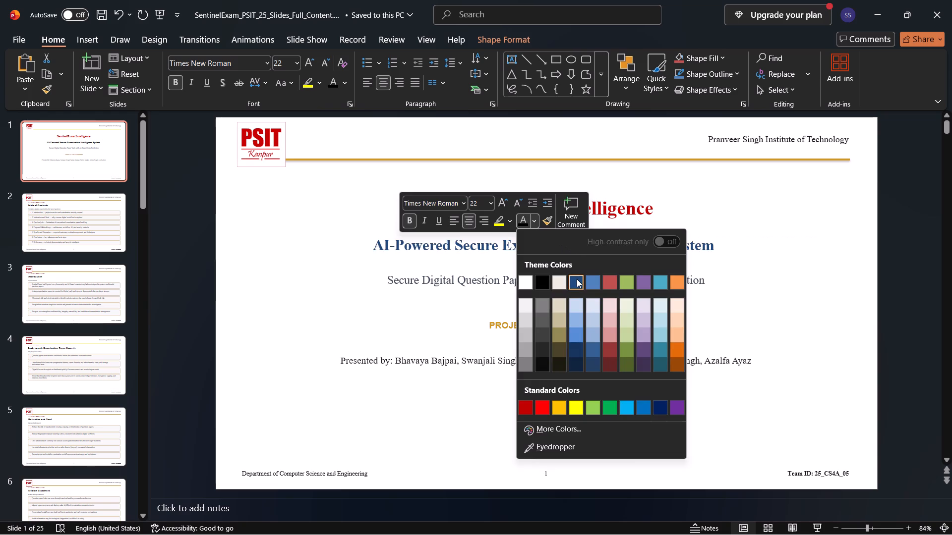
click(532, 222)
click(539, 280)
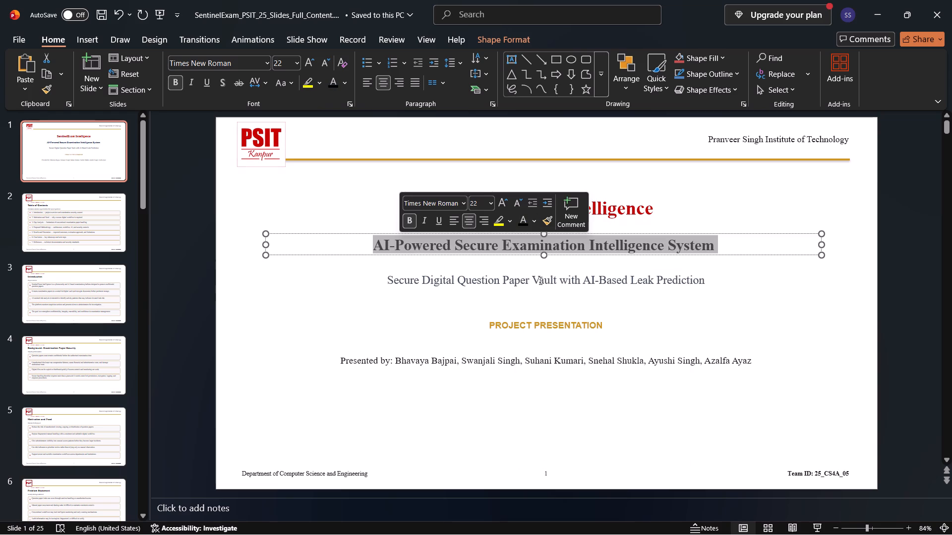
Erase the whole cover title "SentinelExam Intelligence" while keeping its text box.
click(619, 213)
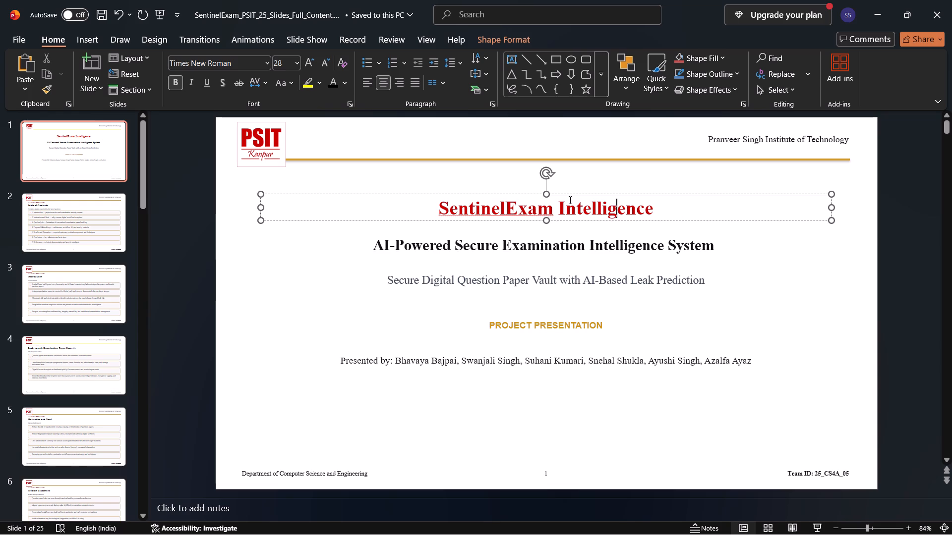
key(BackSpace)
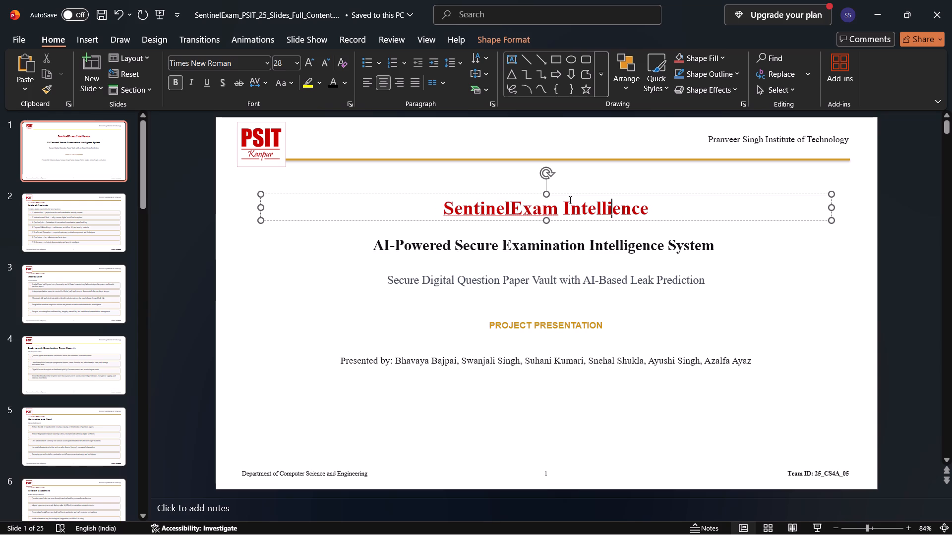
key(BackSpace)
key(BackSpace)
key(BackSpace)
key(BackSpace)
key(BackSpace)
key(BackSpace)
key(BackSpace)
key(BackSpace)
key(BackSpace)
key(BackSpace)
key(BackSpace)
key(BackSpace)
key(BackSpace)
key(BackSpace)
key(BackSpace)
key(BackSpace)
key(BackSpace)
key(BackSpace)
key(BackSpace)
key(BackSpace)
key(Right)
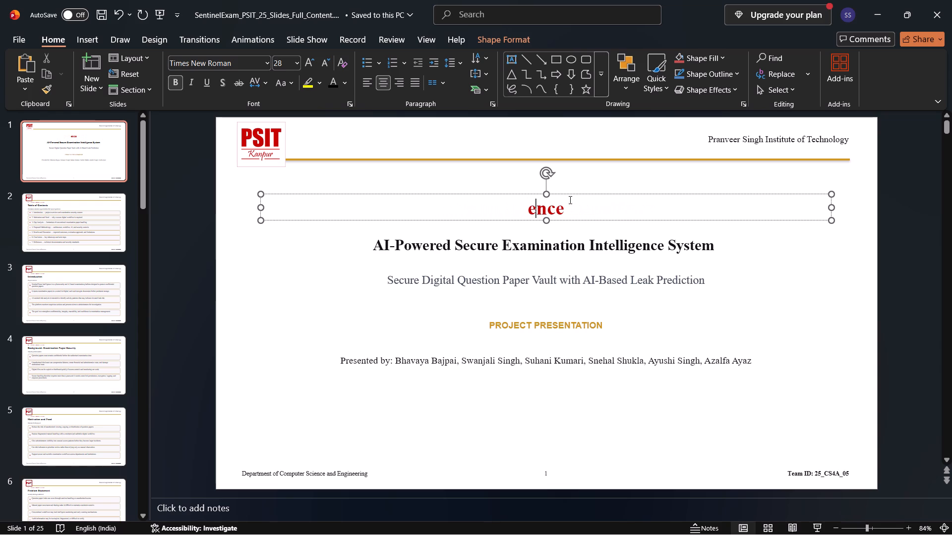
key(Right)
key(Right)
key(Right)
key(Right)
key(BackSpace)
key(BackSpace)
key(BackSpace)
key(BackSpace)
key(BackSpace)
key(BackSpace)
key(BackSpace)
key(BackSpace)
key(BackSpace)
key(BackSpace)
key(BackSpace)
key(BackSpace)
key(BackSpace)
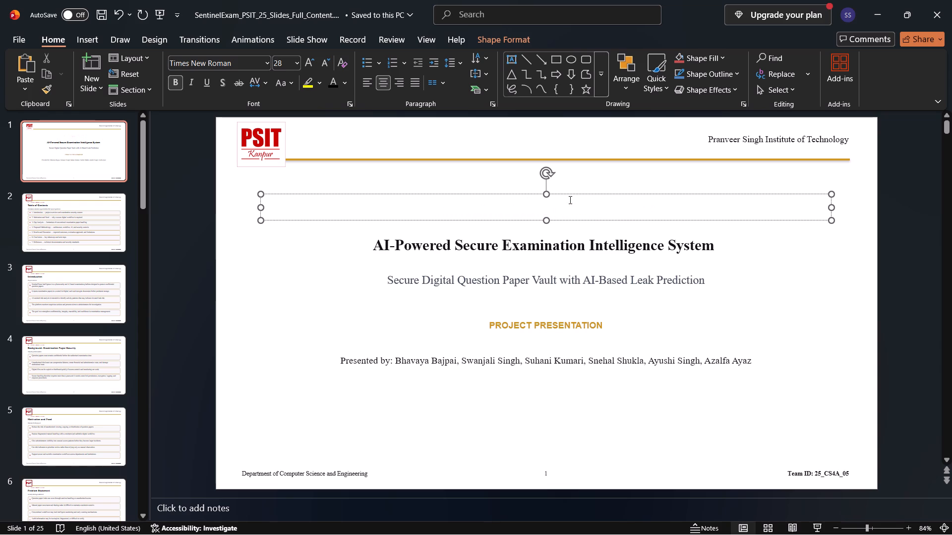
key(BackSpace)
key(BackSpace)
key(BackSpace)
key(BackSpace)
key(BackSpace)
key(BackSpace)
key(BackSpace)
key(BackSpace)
Cut the empty title text box from the cover slide.
click(591, 200)
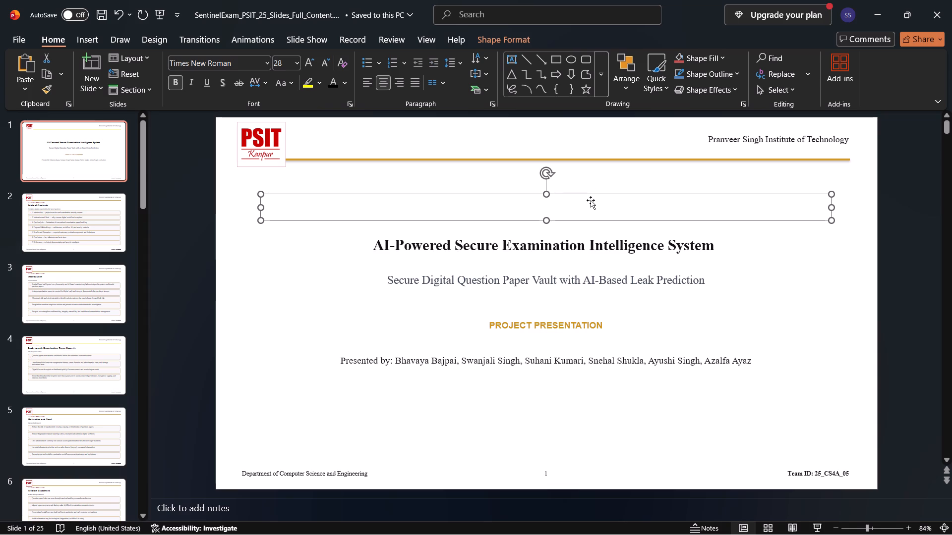
click(591, 200)
right_click(591, 200)
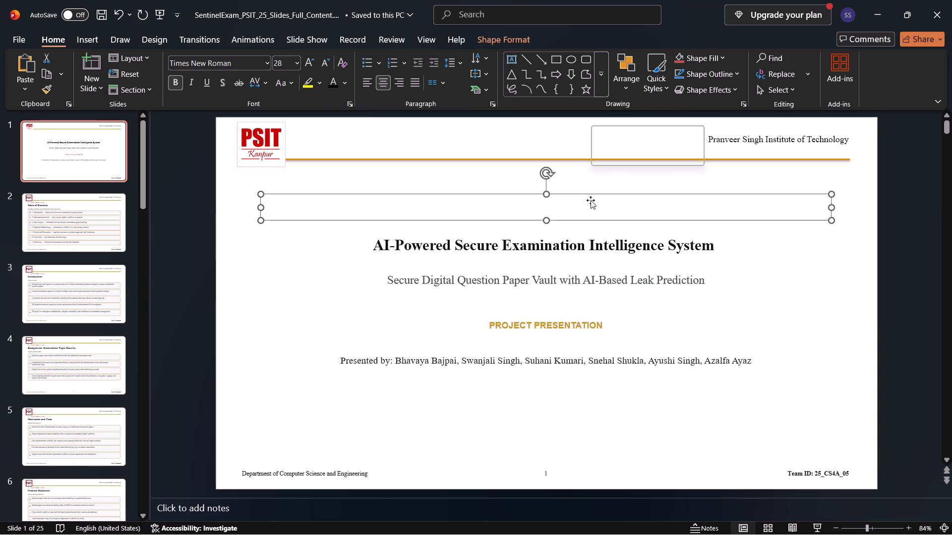
click(619, 208)
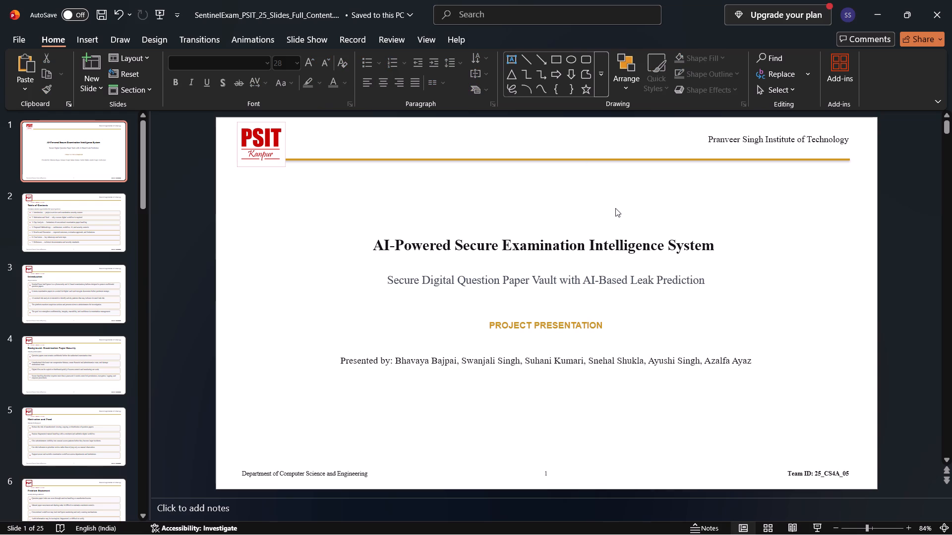
Move the "AI-Powered Secure Examination Intelligence System" text box up to the title position just below the header line.
click(436, 245)
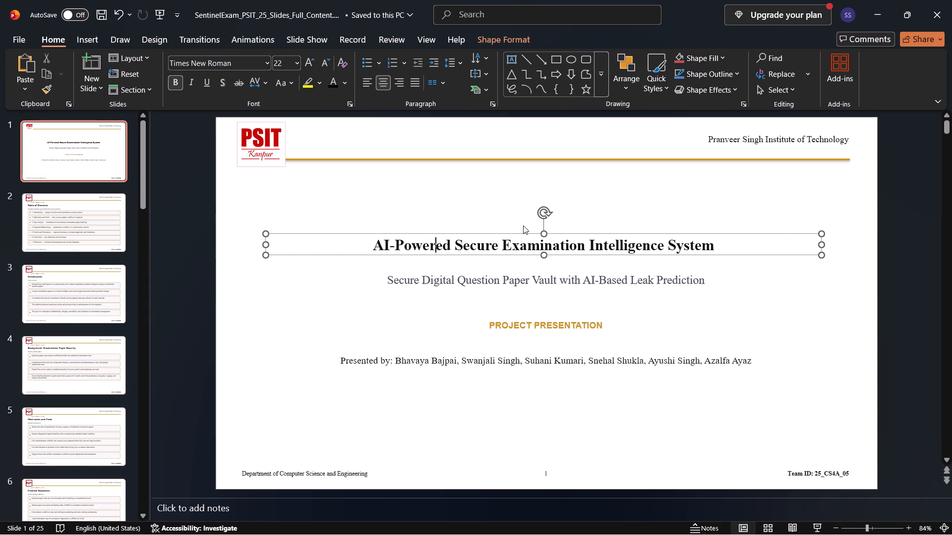
drag(526, 232, 521, 196)
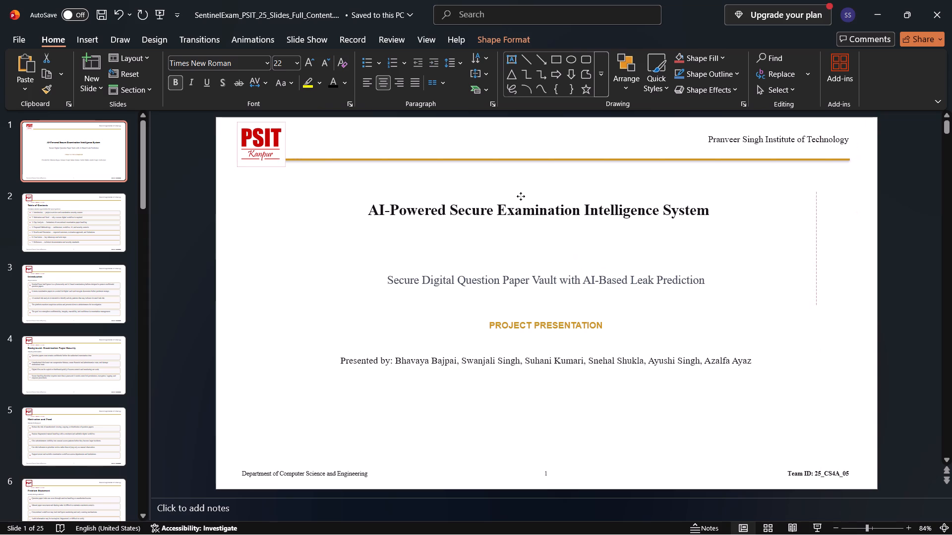
drag(521, 196, 519, 186)
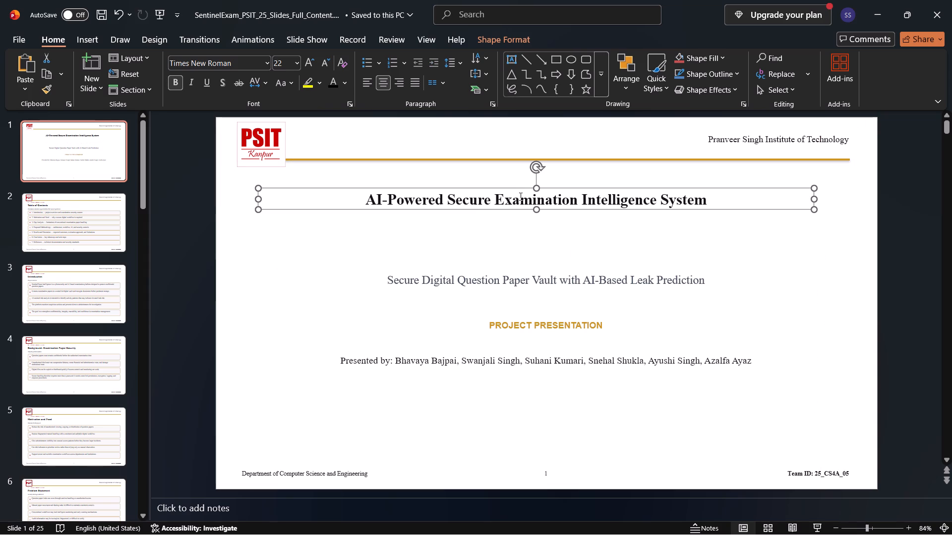
Replace the text "AI-Powered Secure Examination Intelligence System" with "SentinelExam Intelligence".
click(520, 197)
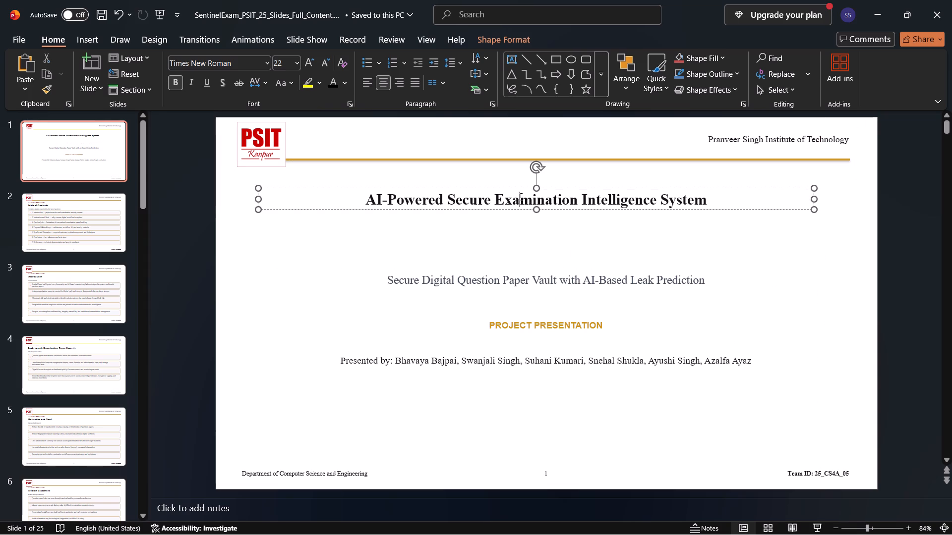
key(ctrl+a)
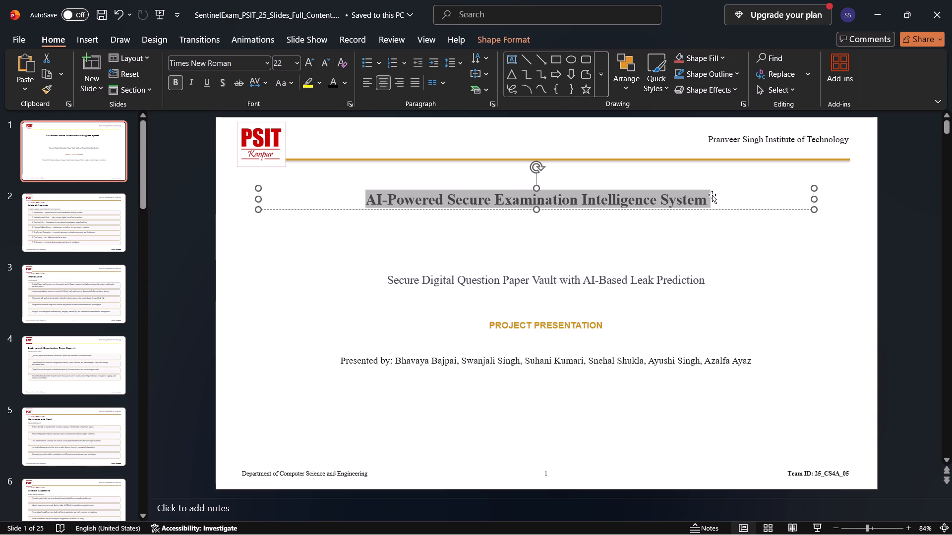
key(shift+e)
text(xam)
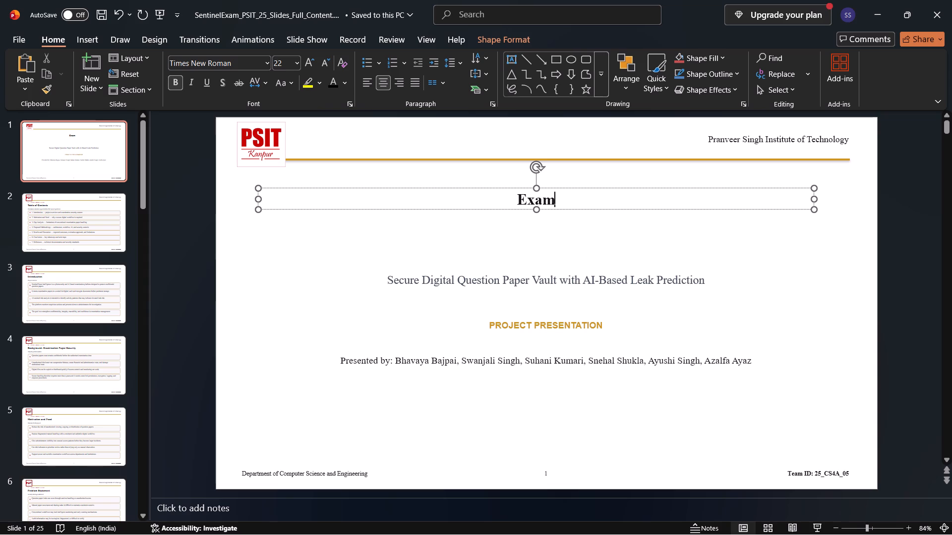
key(Left)
key(Left)
key(Left)
key(Left)
key(shift+s)
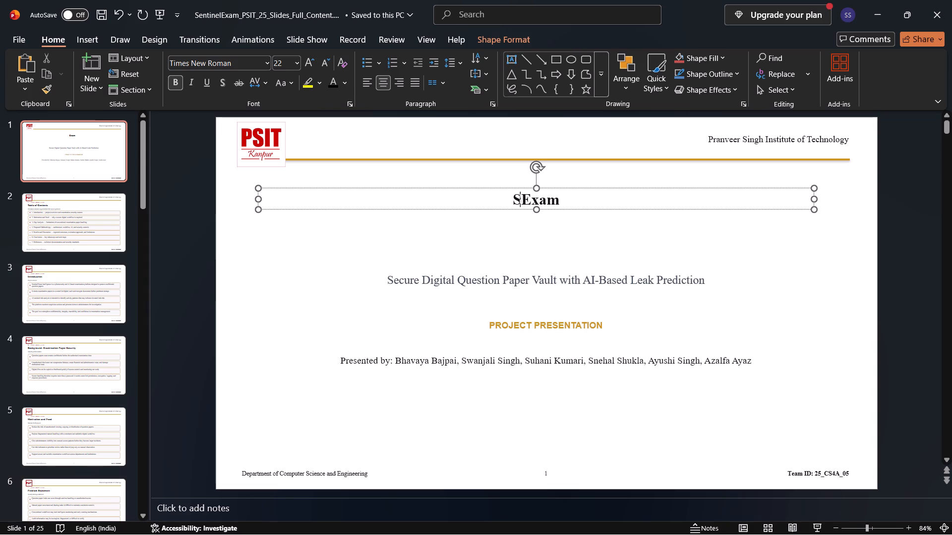
text(enti)
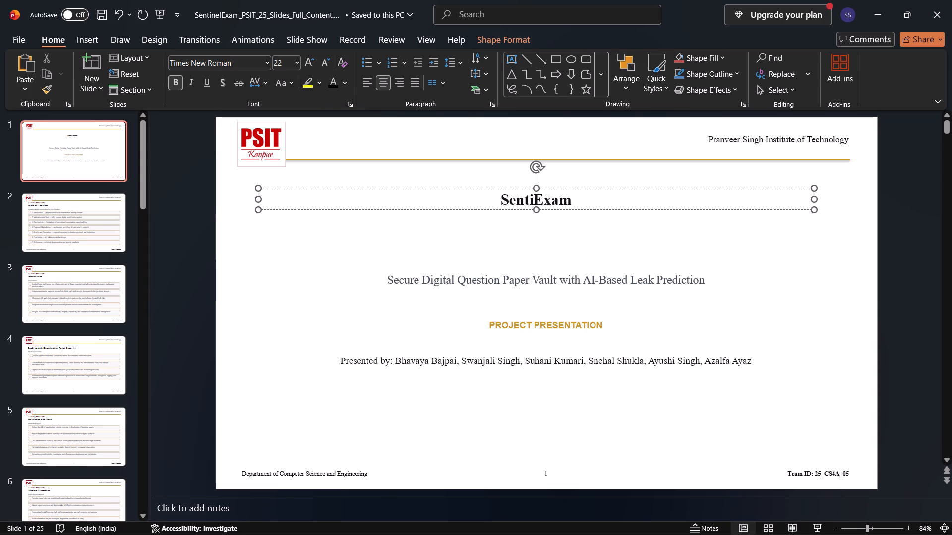
text(nel)
key(Right)
key(Right)
key(Right)
key(Right)
key(Right)
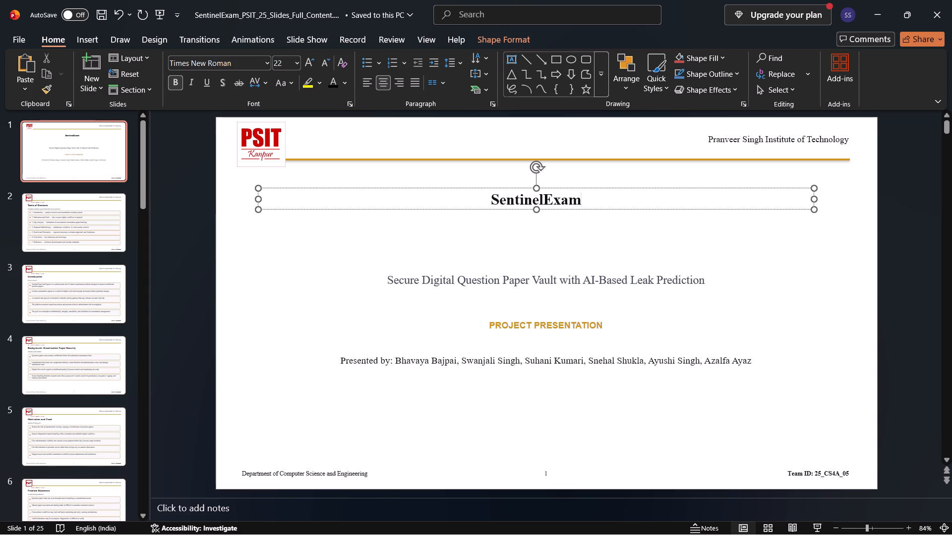
key(space)
key(shift+i)
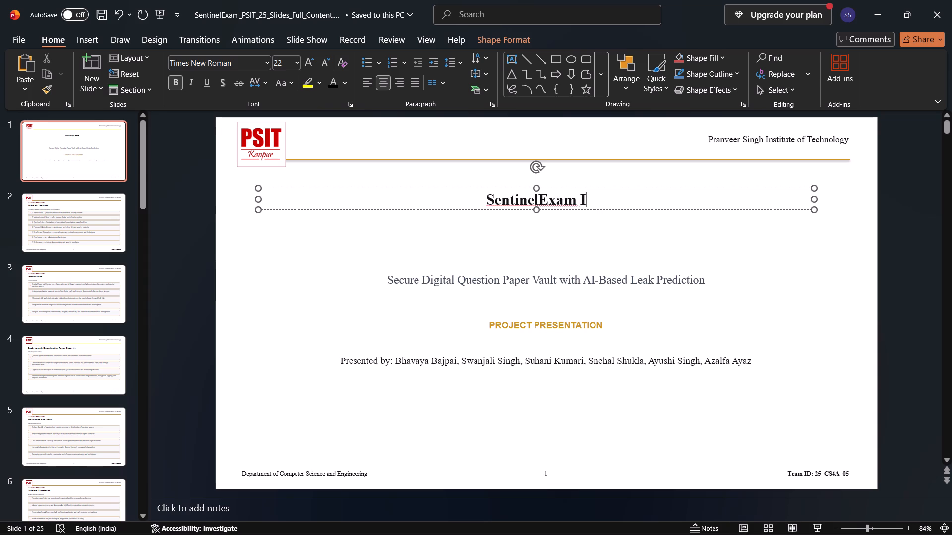
text(nte)
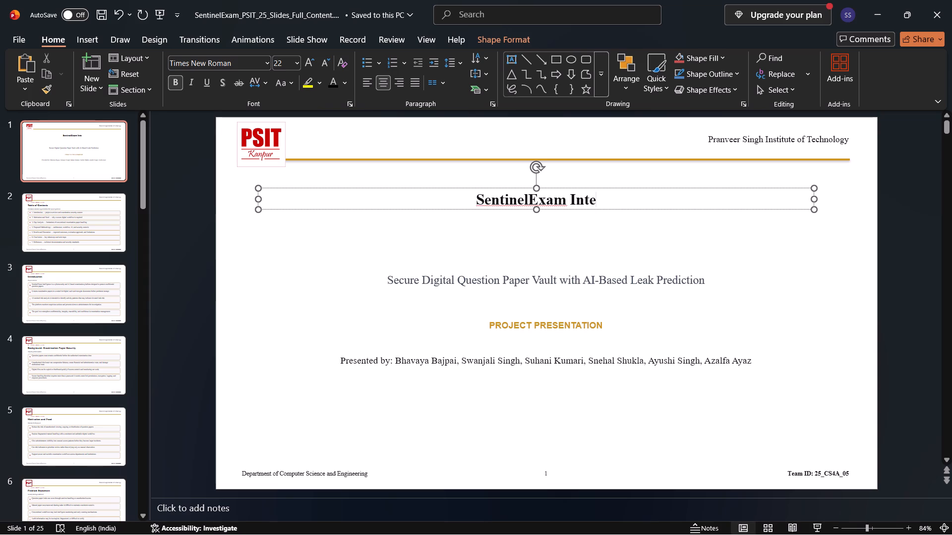
text(lligen)
text(ce)
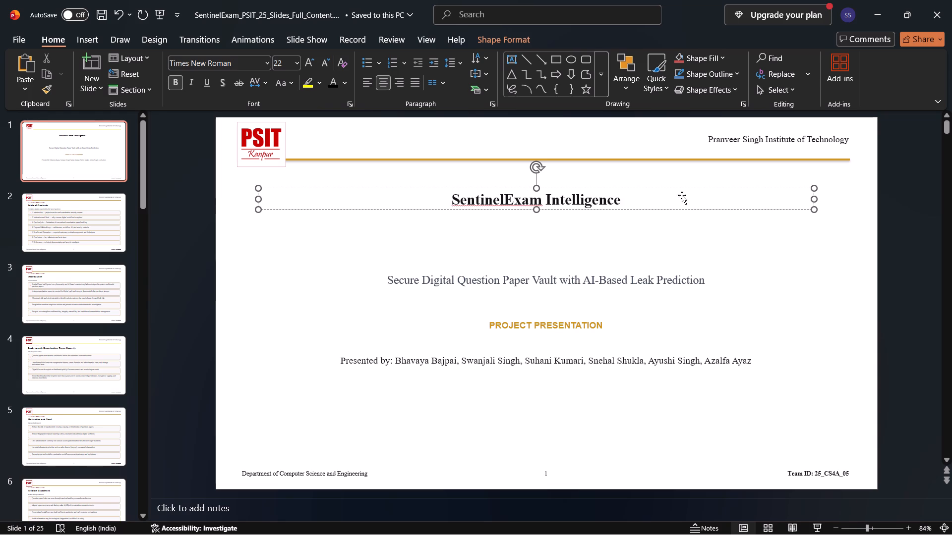
Set the font size of the whole cover title "SentinelExam Intelligence" to 28.
key(ctrl+a)
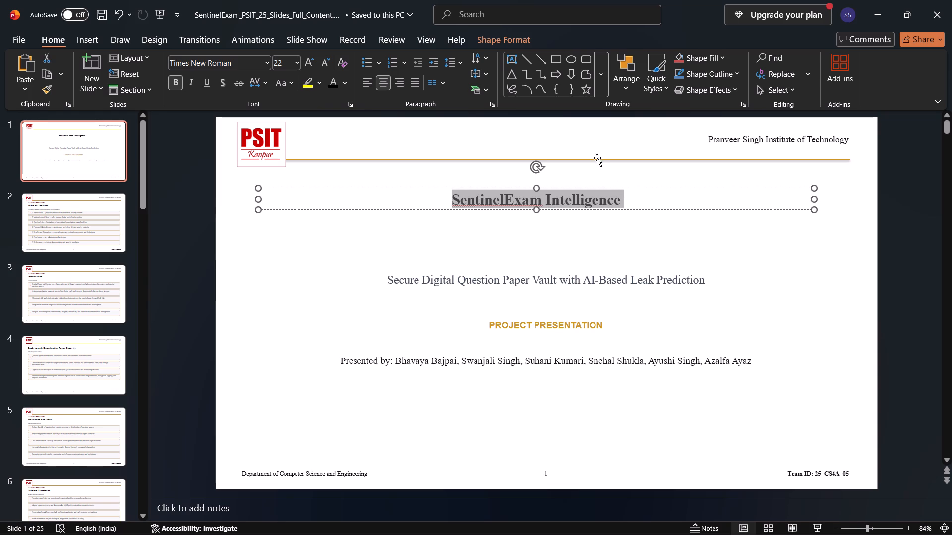
click(294, 61)
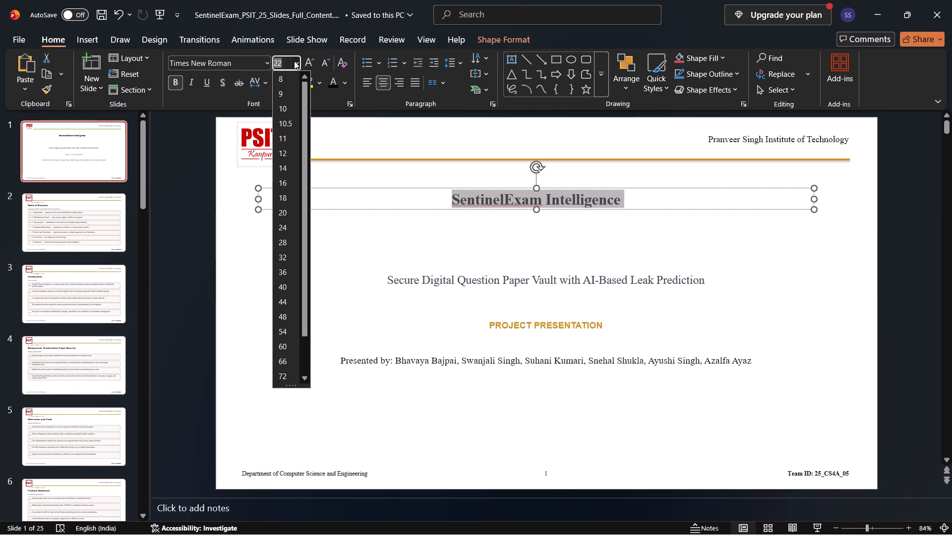
click(285, 241)
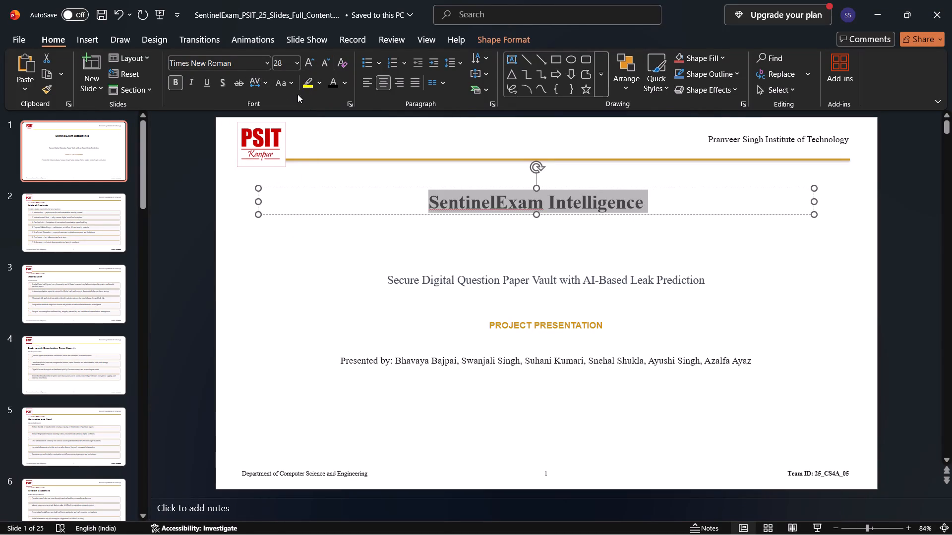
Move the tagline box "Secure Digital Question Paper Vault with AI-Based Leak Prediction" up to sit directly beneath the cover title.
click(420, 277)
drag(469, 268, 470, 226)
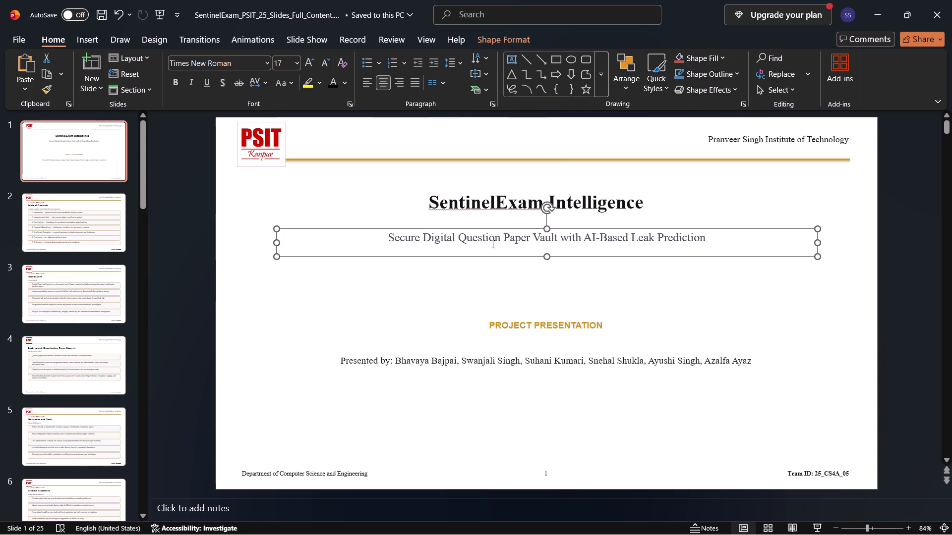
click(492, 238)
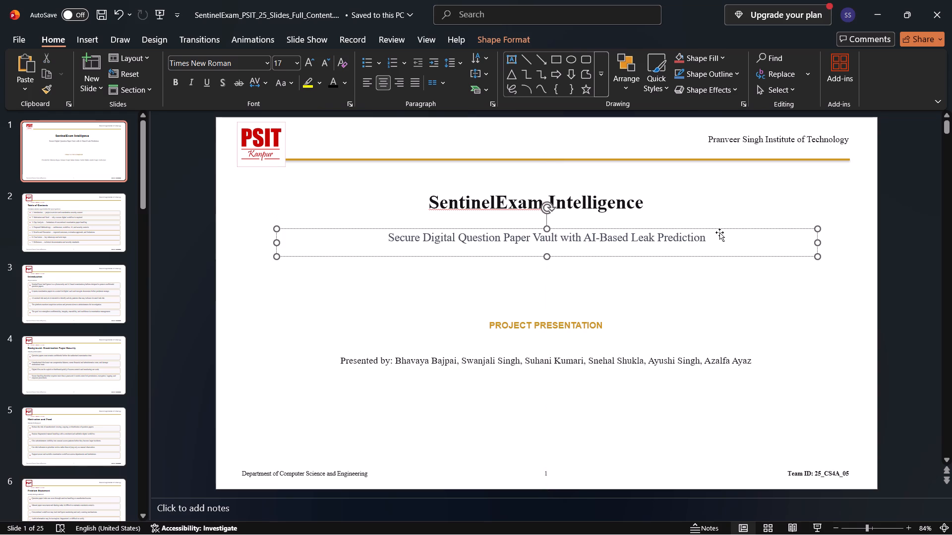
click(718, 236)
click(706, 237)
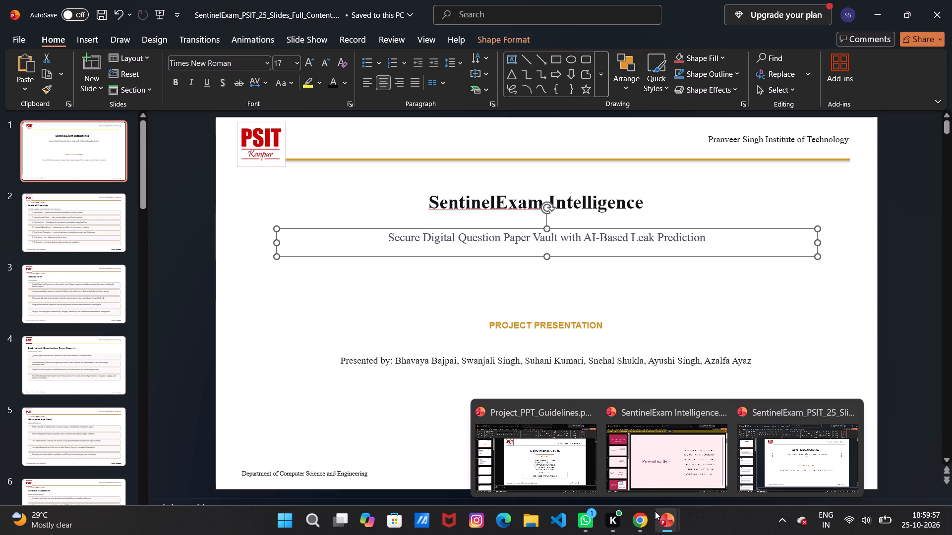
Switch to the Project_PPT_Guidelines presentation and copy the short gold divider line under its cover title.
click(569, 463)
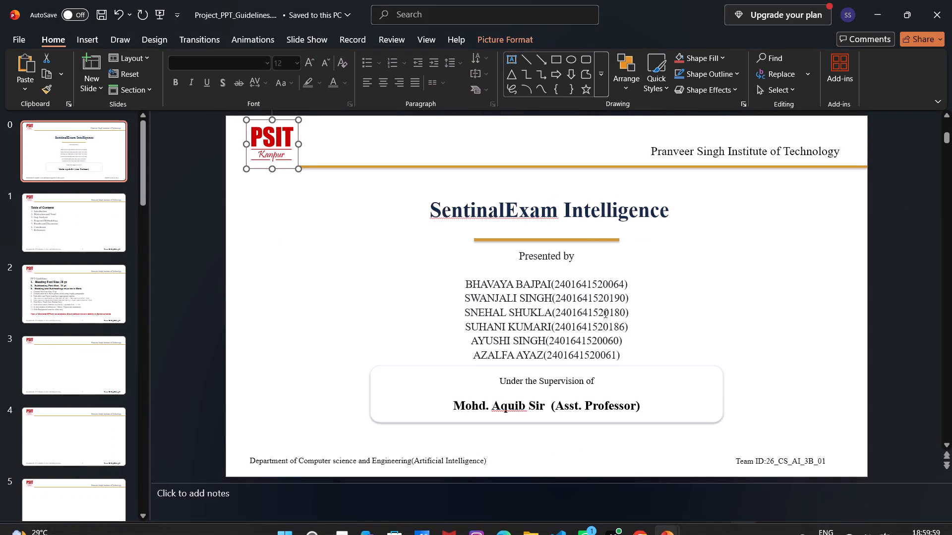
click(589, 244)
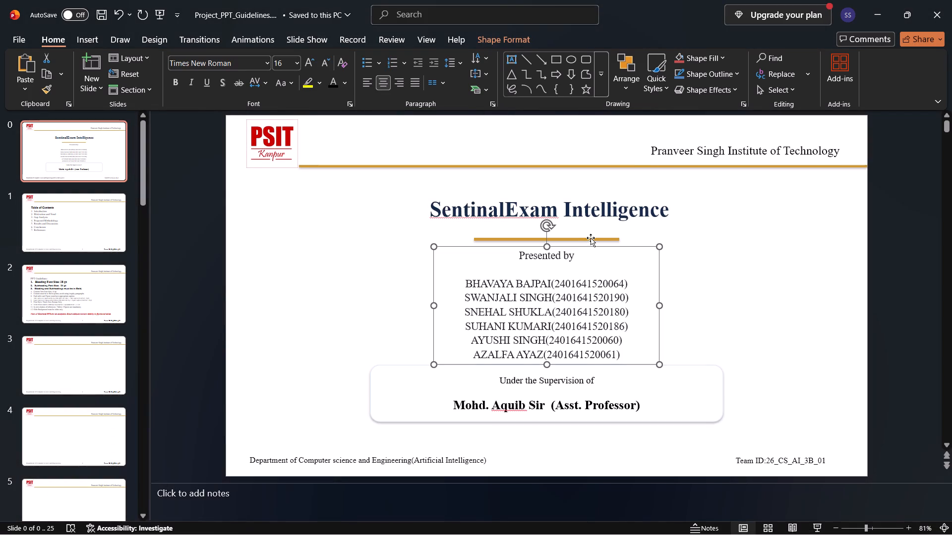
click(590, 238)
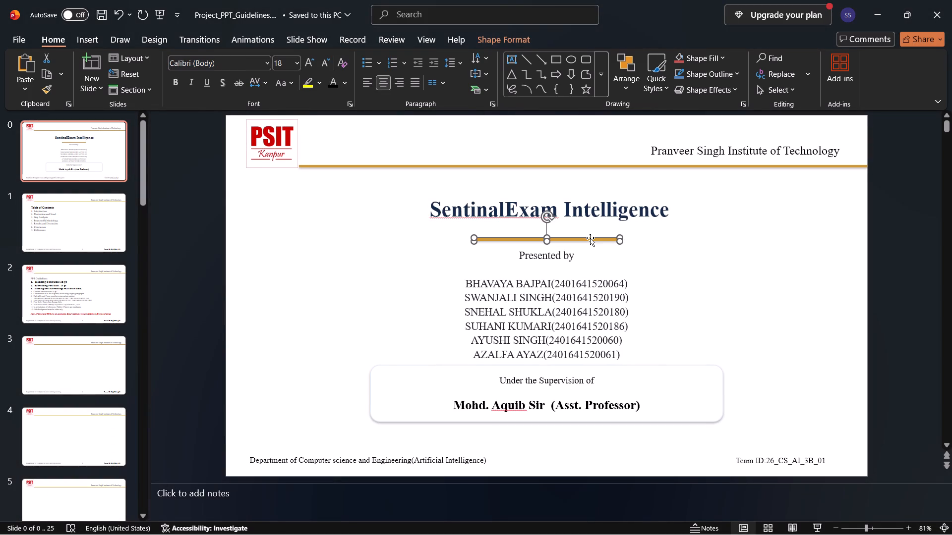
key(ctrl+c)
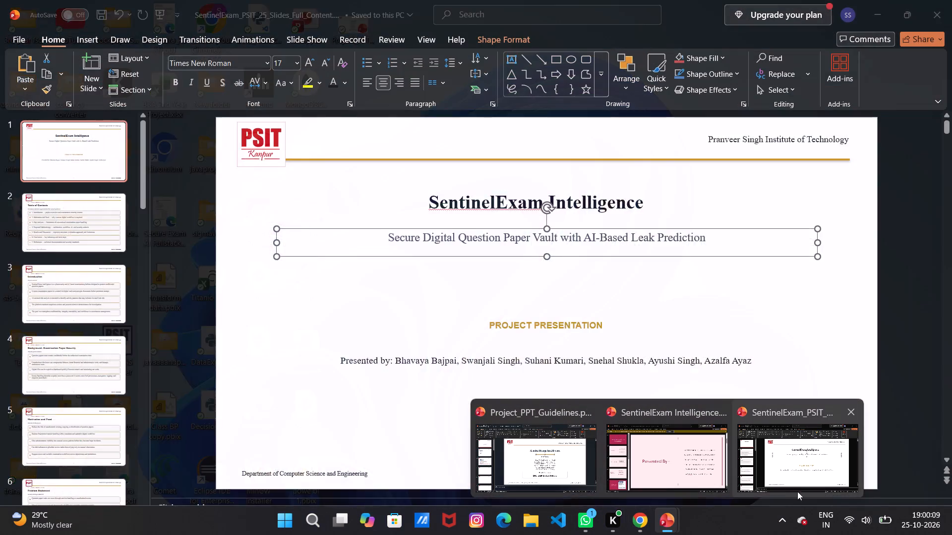
Return to the SentinelExam_PSIT_25_Slides deck and cut the tagline box "Secure Digital Question Paper Vault with AI-Based Leak Prediction".
click(793, 456)
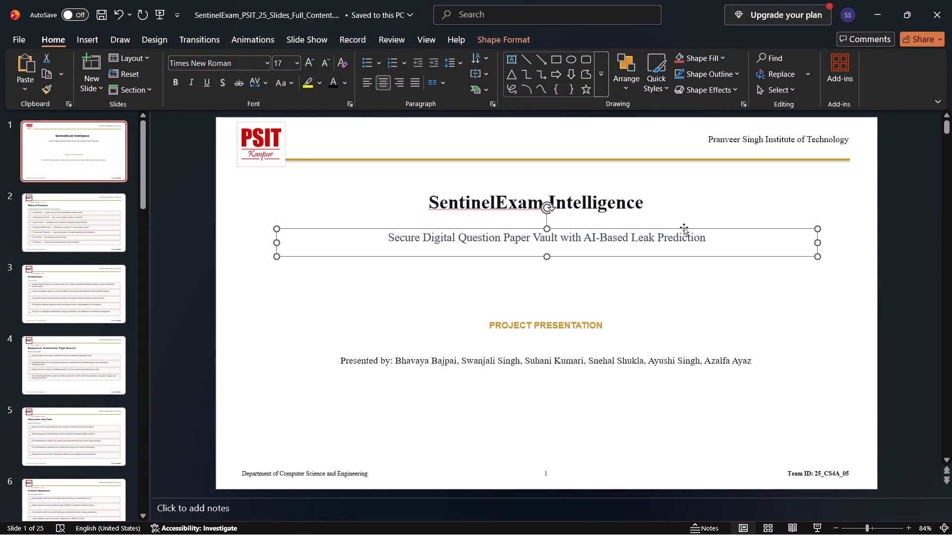
right_click(692, 252)
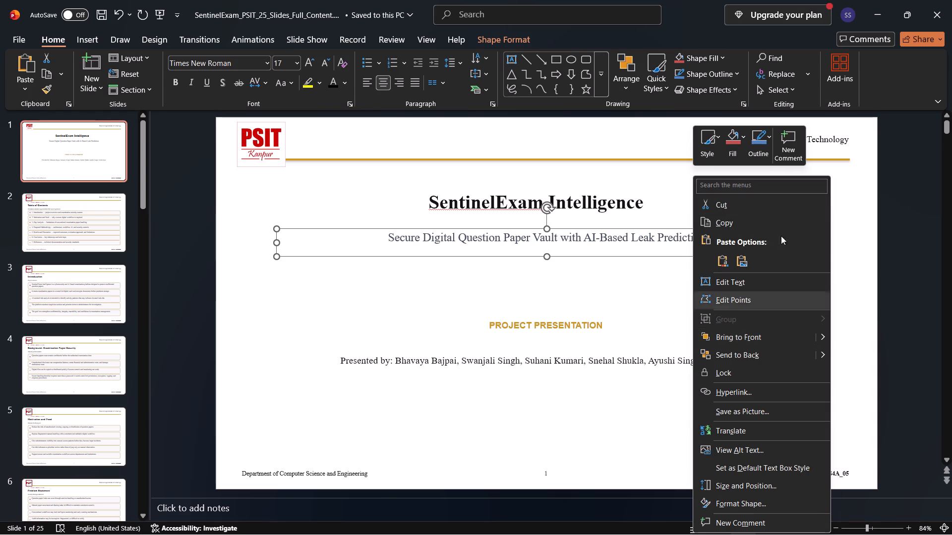
click(733, 199)
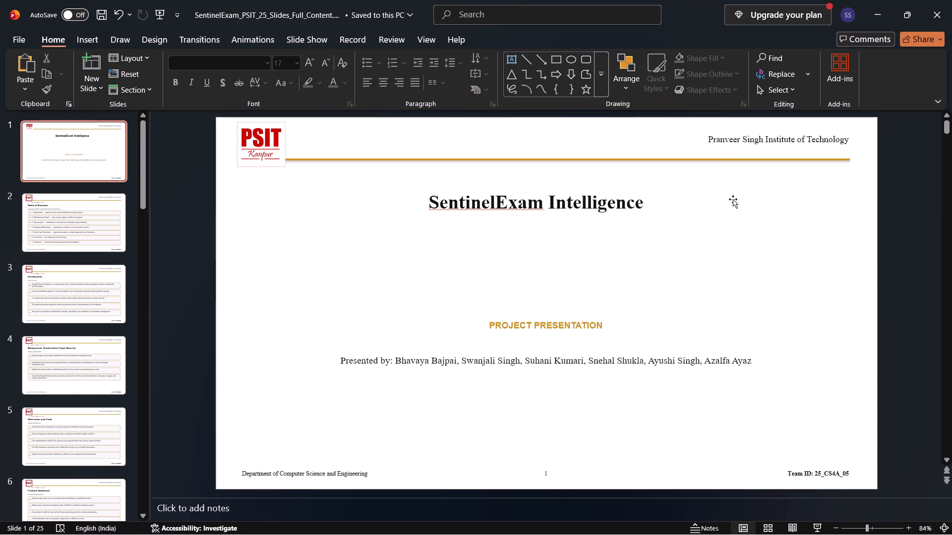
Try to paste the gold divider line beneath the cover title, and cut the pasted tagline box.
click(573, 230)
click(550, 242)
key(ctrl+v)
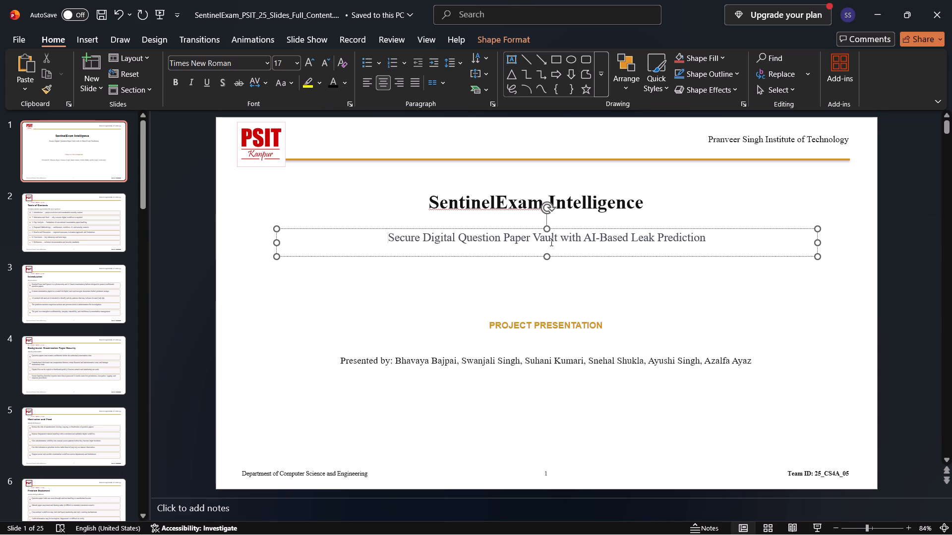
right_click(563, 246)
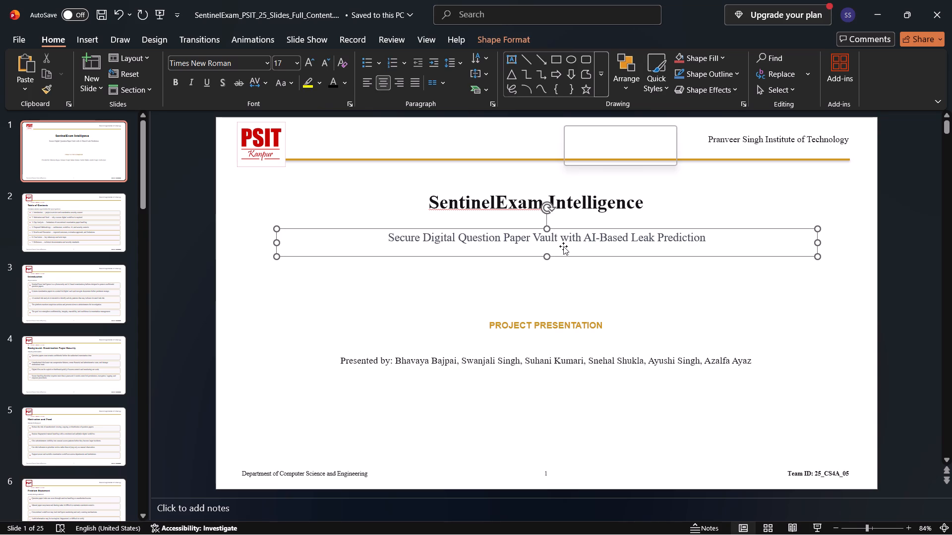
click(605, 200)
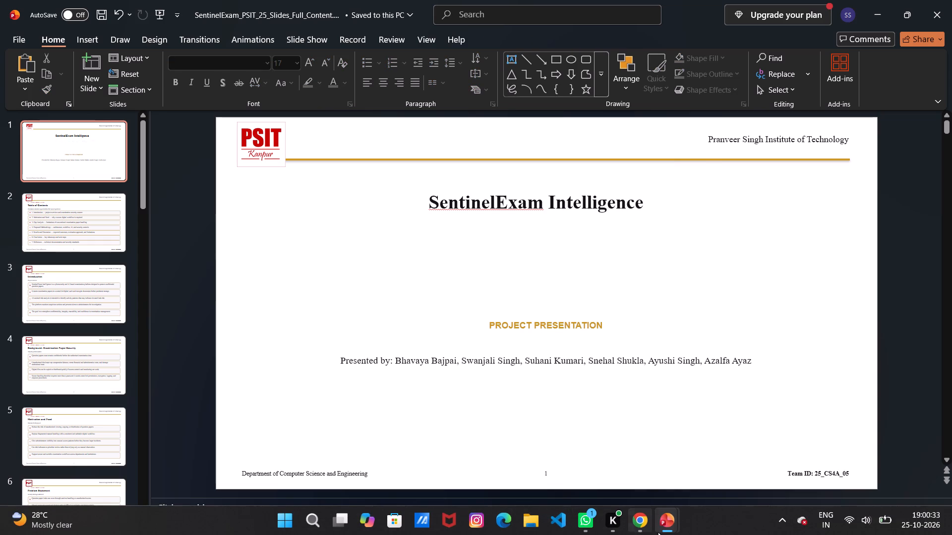
Copy the short gold divider line from the Project_PPT_Guidelines cover and paste it beneath the SentinelExam_PSIT_25_Slides cover title.
click(541, 472)
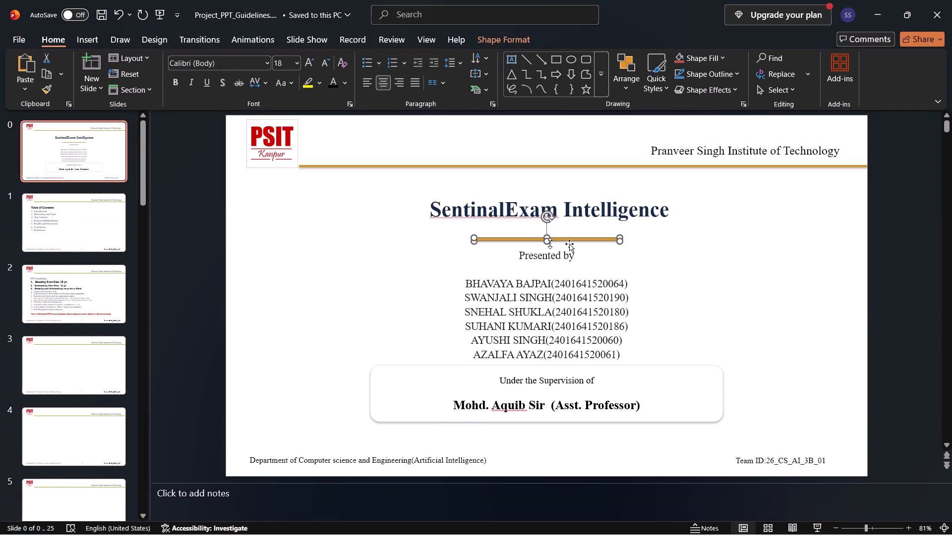
key(ctrl+c)
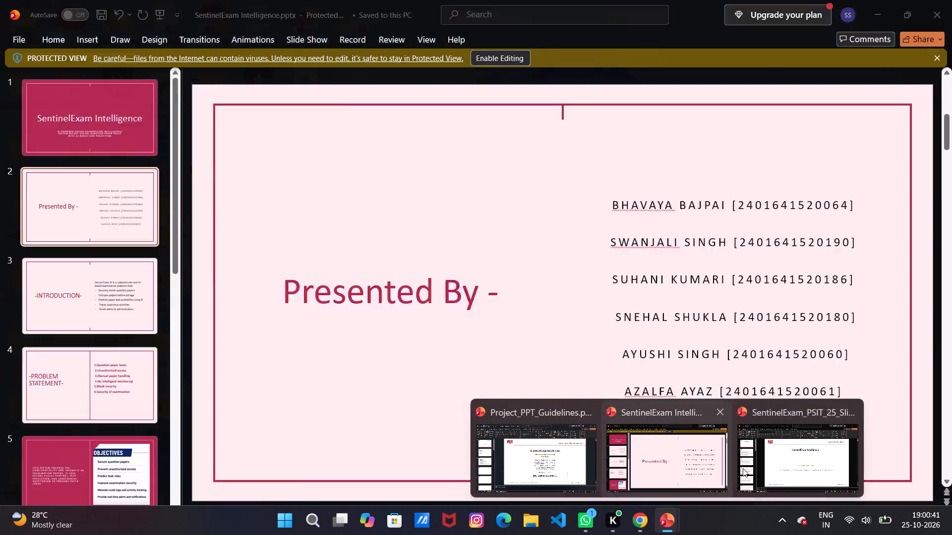
click(776, 465)
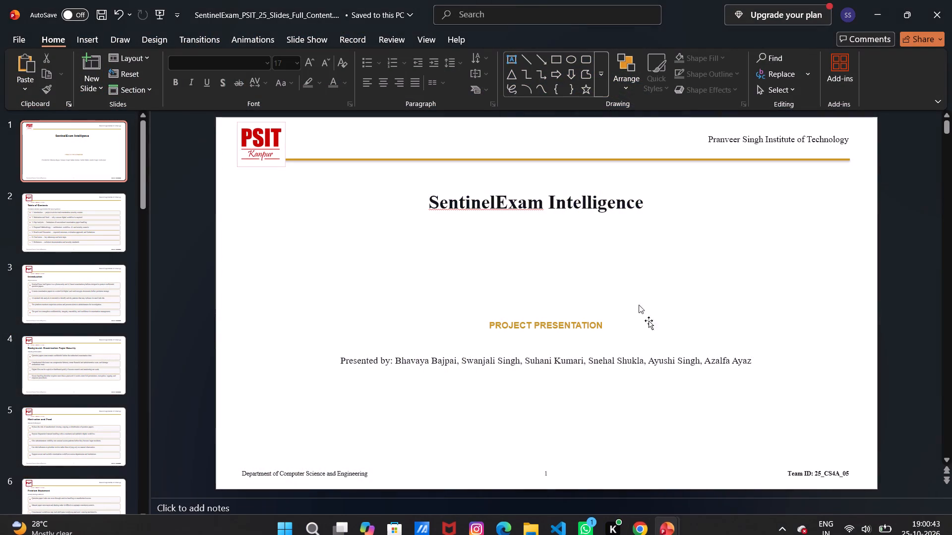
click(554, 241)
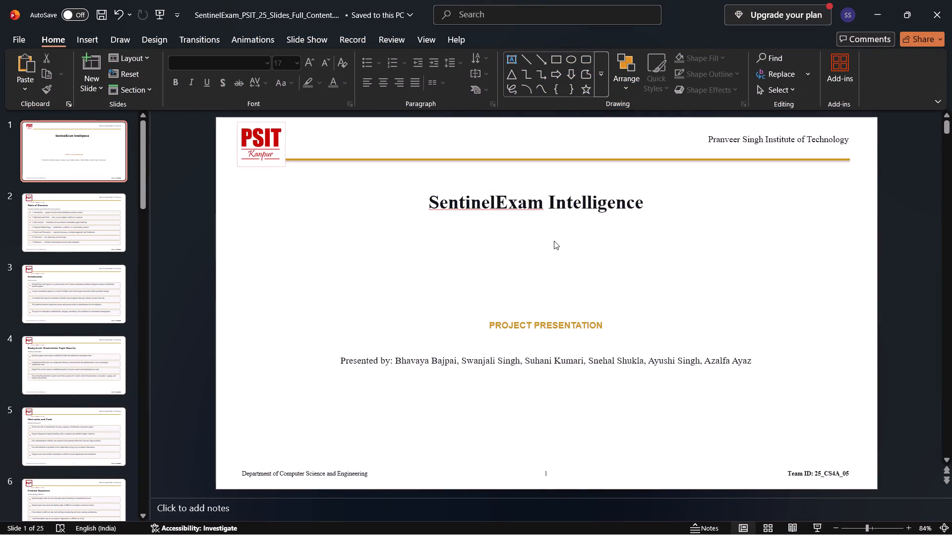
key(ctrl+v)
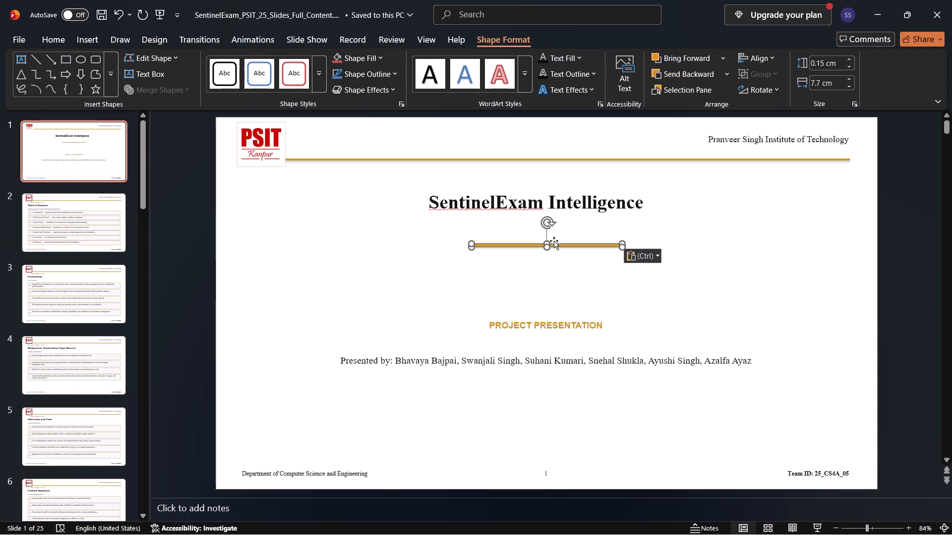
Move the cover title "SentinelExam Intelligence" slightly down so it sits horizontally centred just above the gold divider line.
click(535, 206)
drag(535, 206, 561, 214)
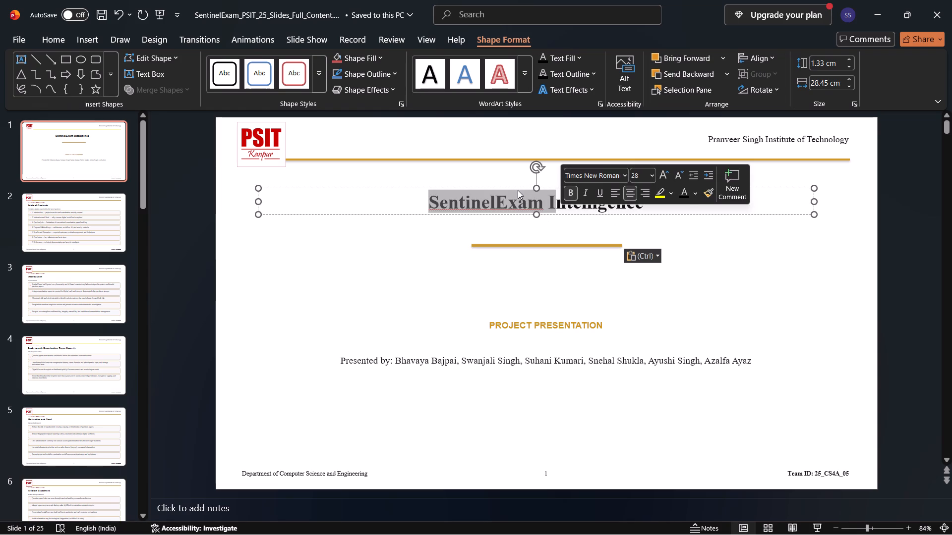
drag(517, 184, 539, 194)
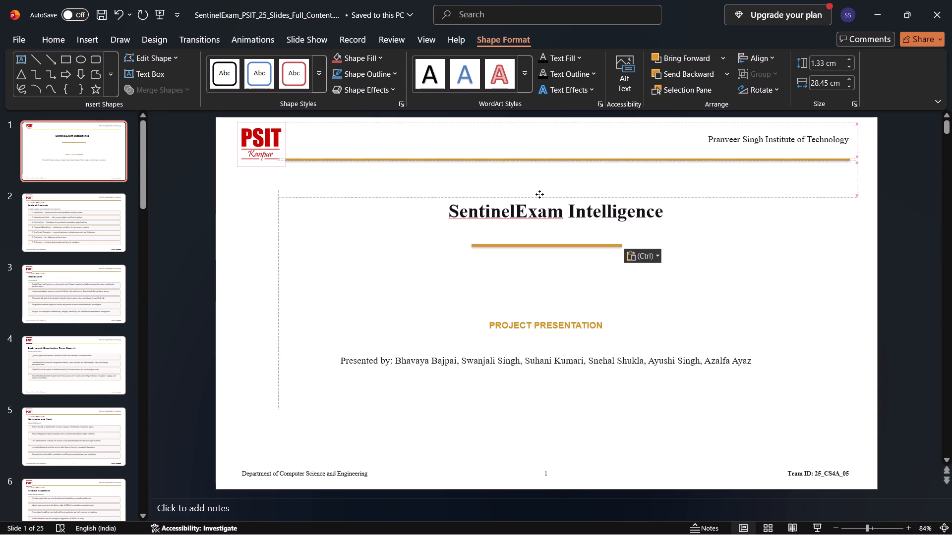
drag(539, 194, 535, 189)
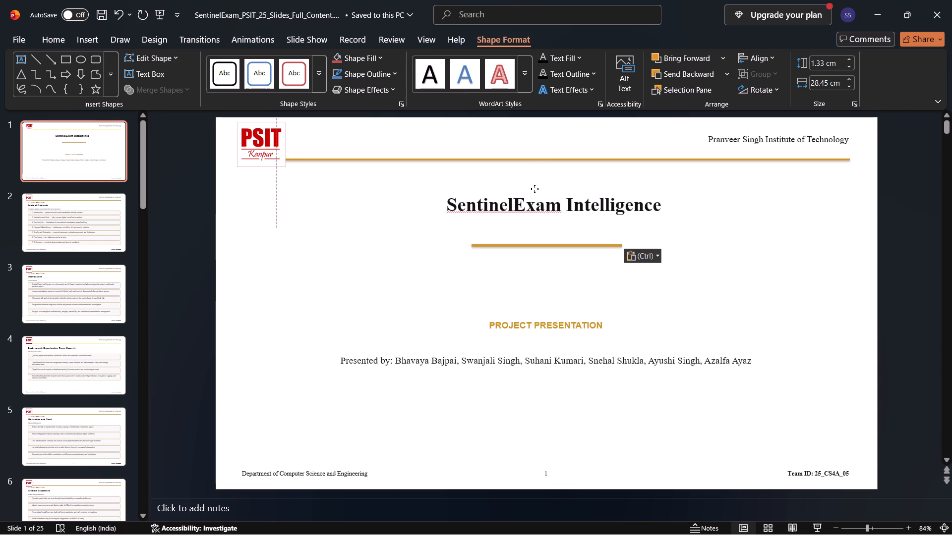
drag(535, 189, 530, 187)
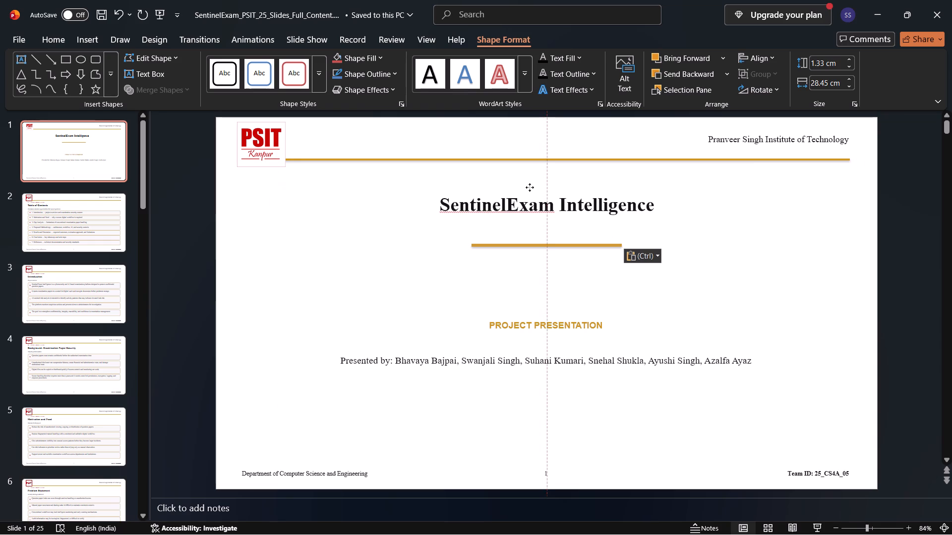
drag(530, 187, 523, 196)
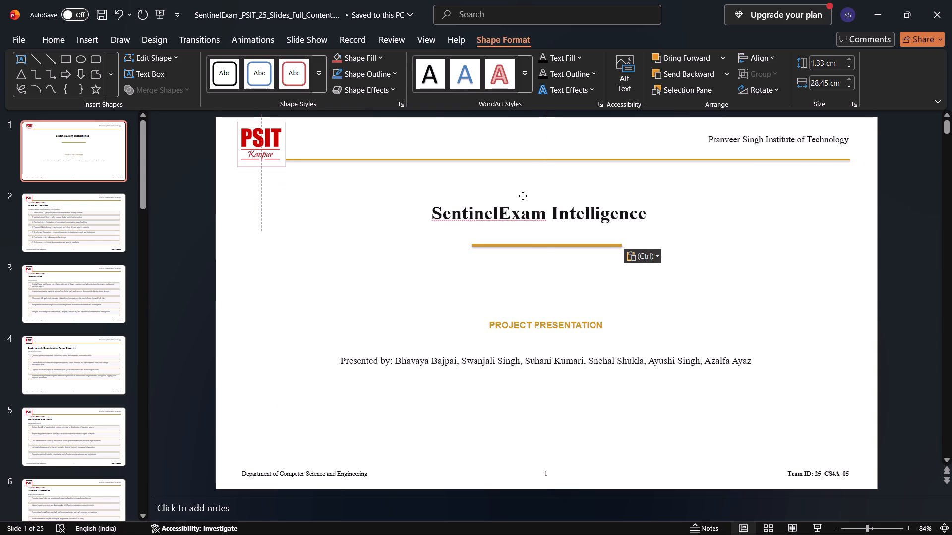
drag(523, 196, 524, 195)
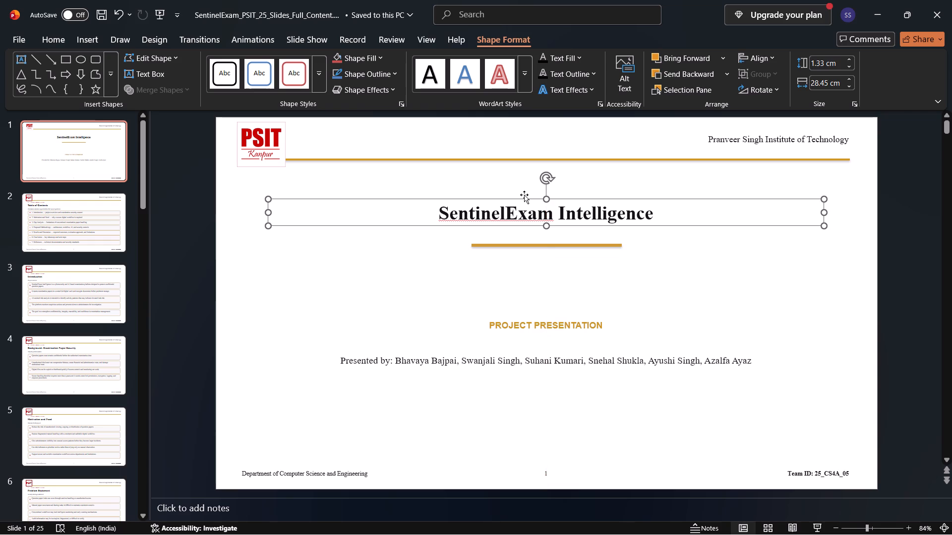
click(540, 281)
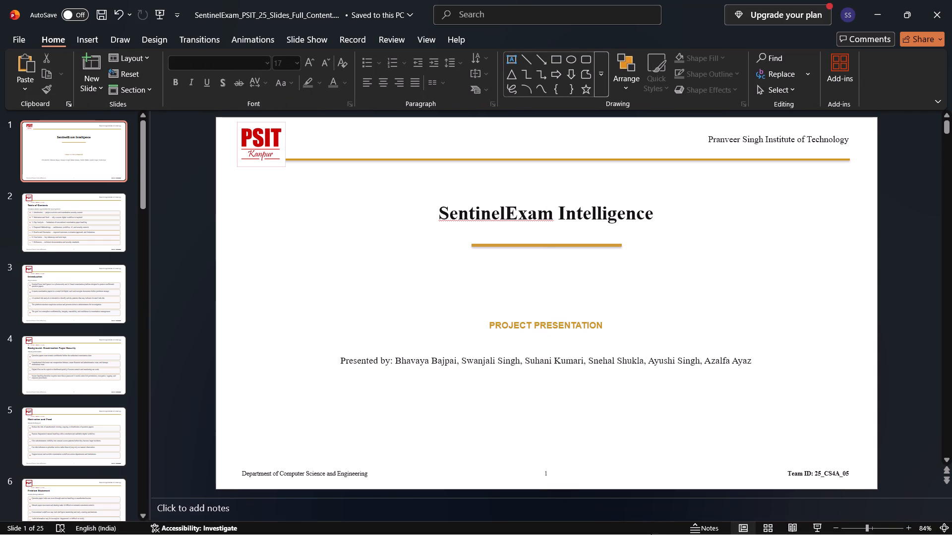
Cut the "PROJECT PRESENTATION" text box from the cover slide.
click(535, 329)
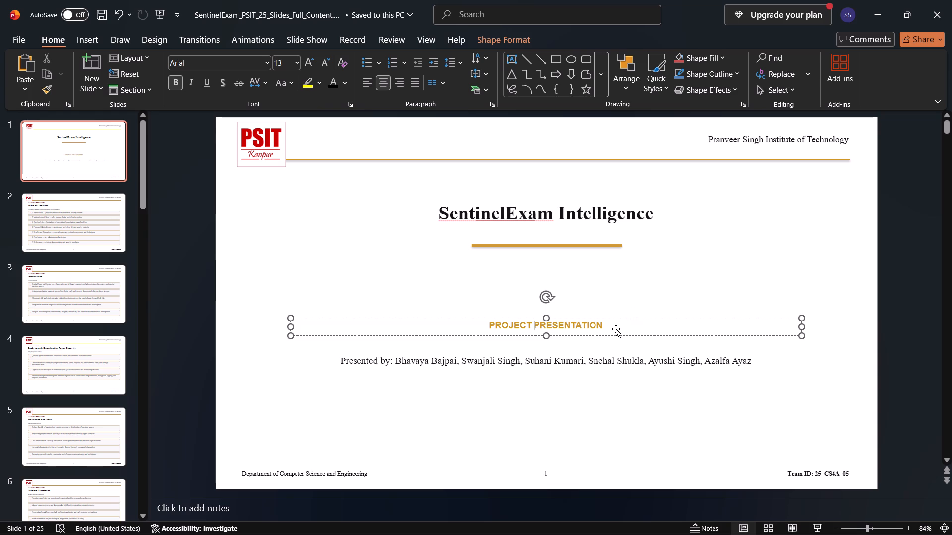
right_click(616, 328)
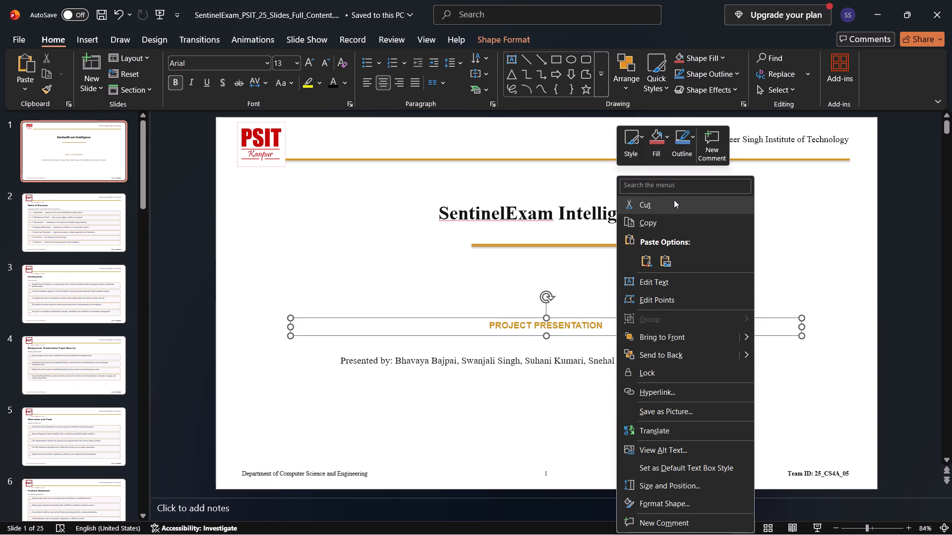
click(673, 206)
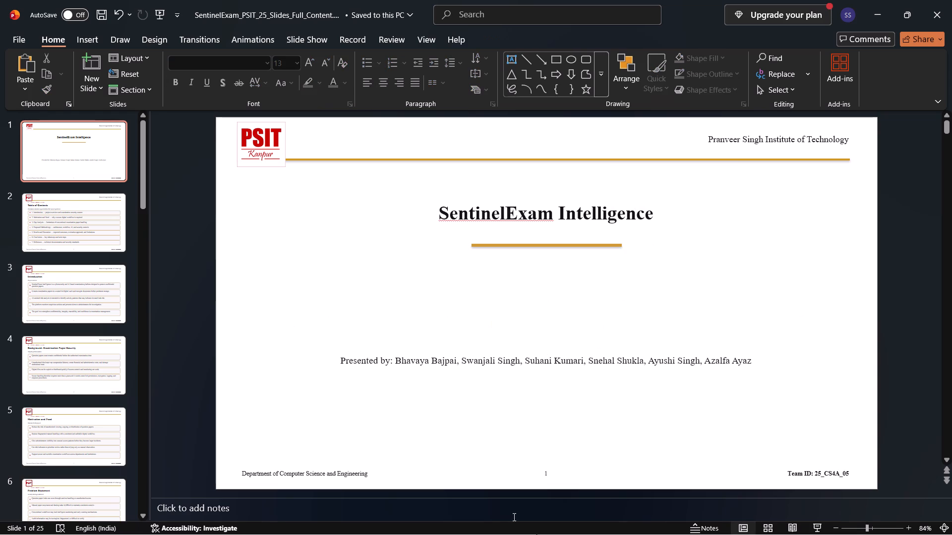
Cut the single-line "Presented by:" text box with the presenters' names from the cover slide.
click(522, 360)
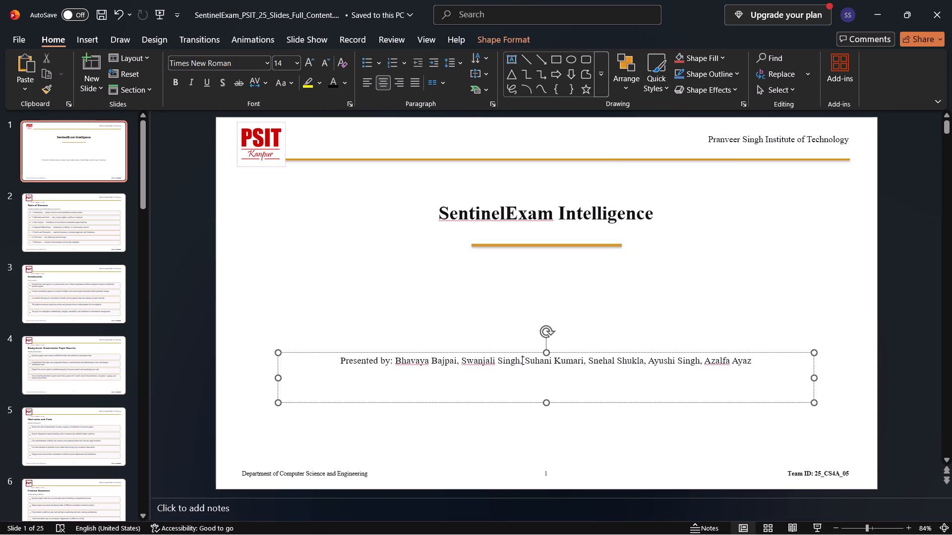
right_click(522, 360)
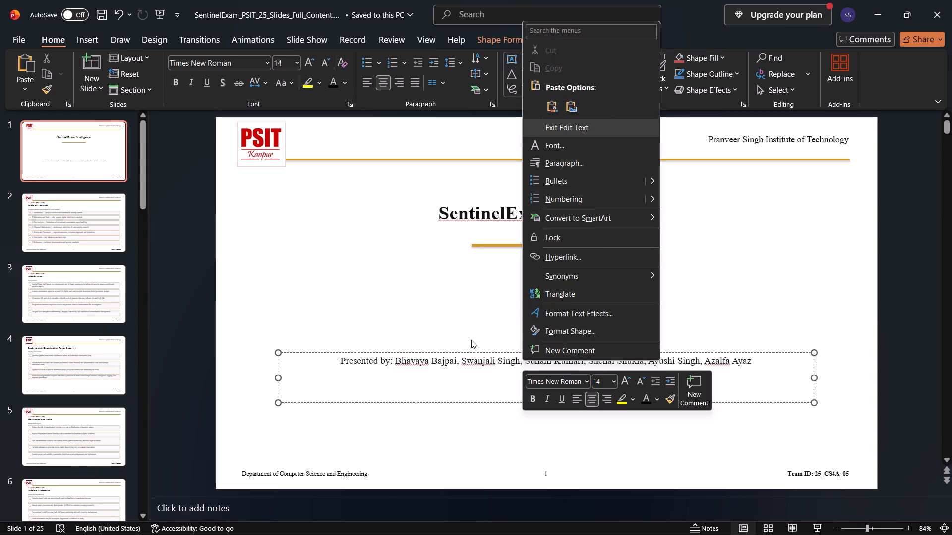
key(ctrl+x)
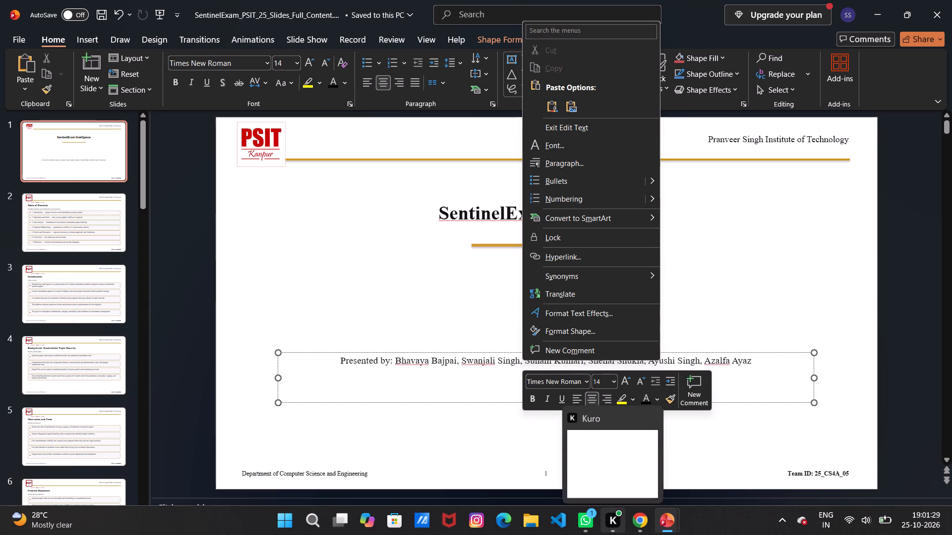
click(793, 439)
click(719, 374)
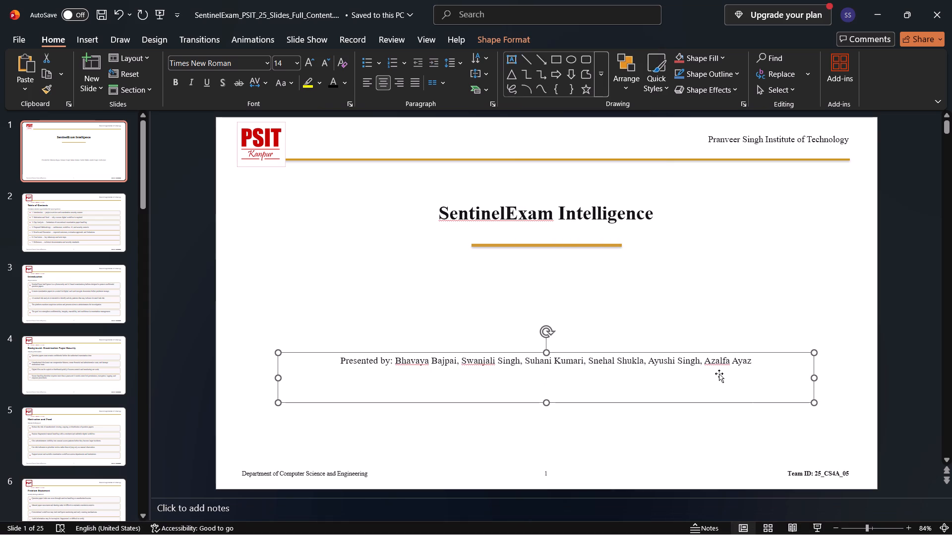
key(ctrl+x)
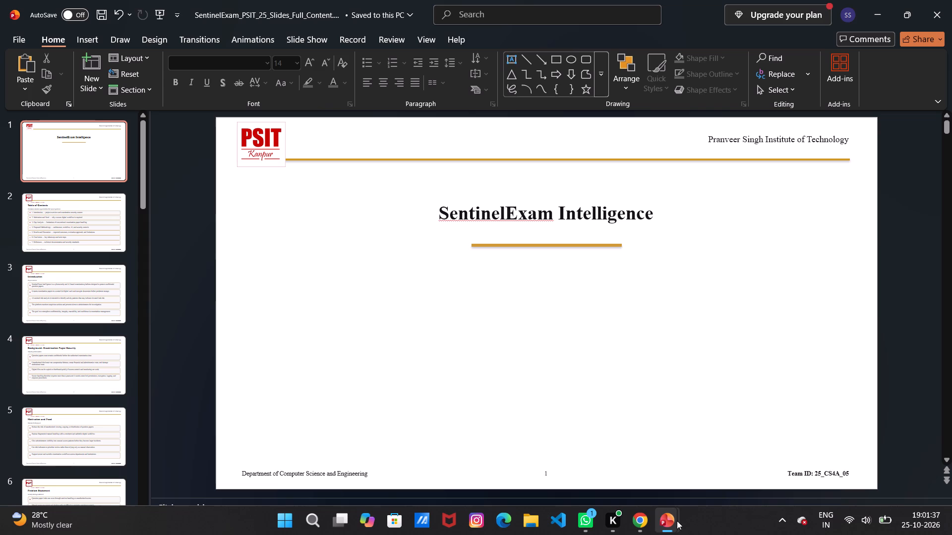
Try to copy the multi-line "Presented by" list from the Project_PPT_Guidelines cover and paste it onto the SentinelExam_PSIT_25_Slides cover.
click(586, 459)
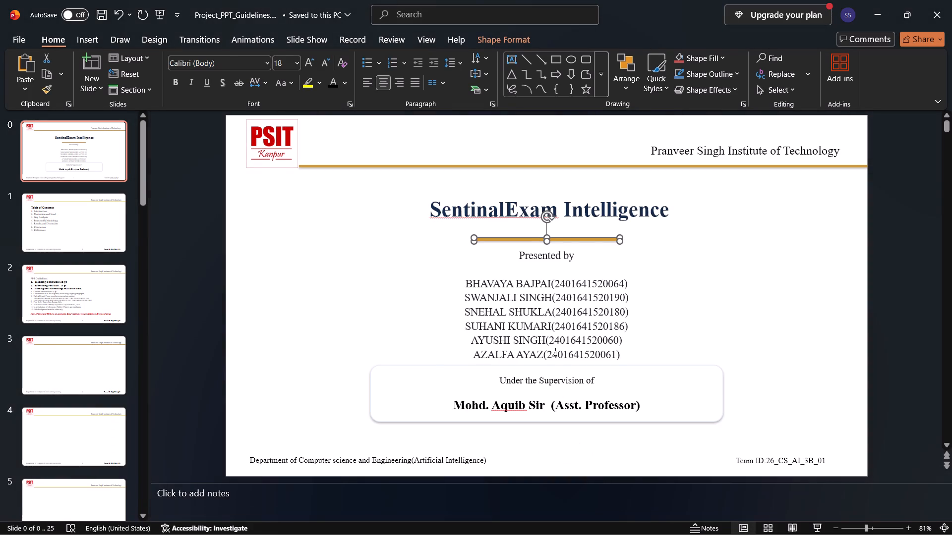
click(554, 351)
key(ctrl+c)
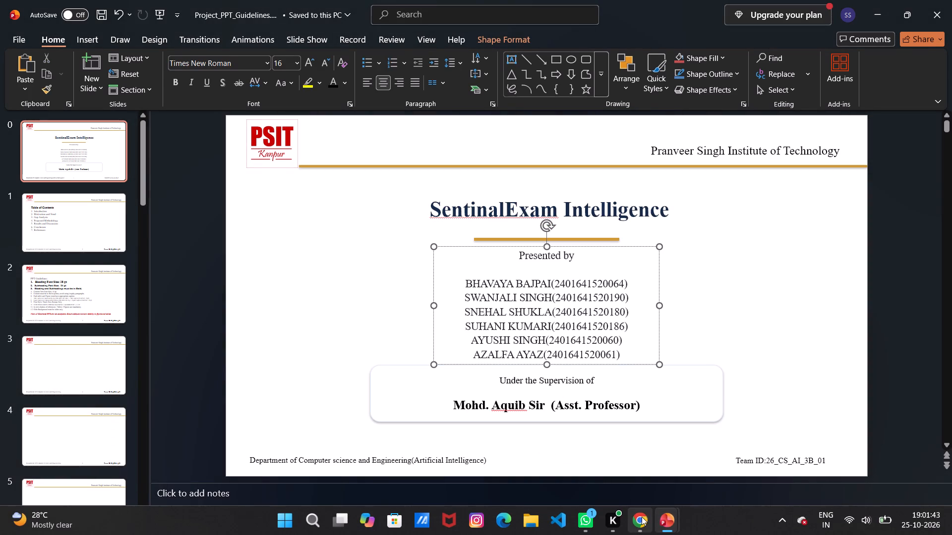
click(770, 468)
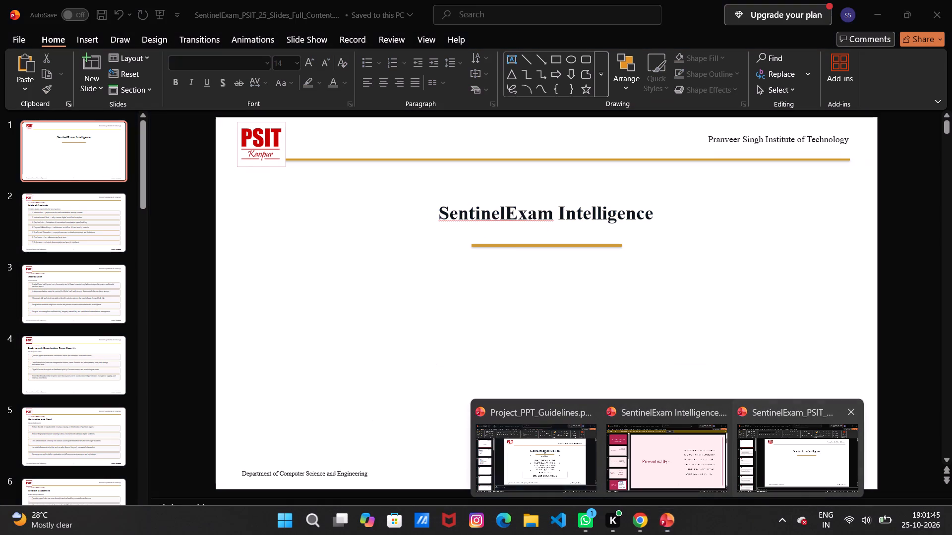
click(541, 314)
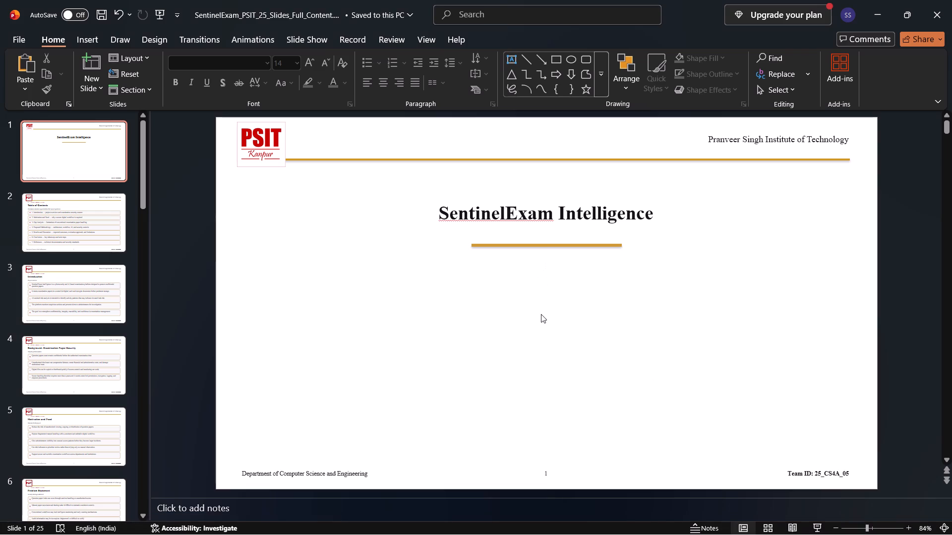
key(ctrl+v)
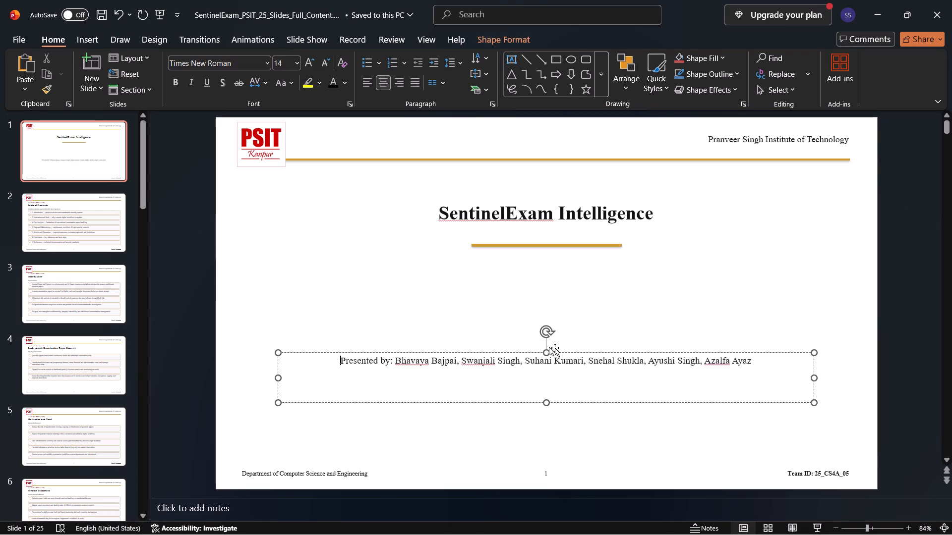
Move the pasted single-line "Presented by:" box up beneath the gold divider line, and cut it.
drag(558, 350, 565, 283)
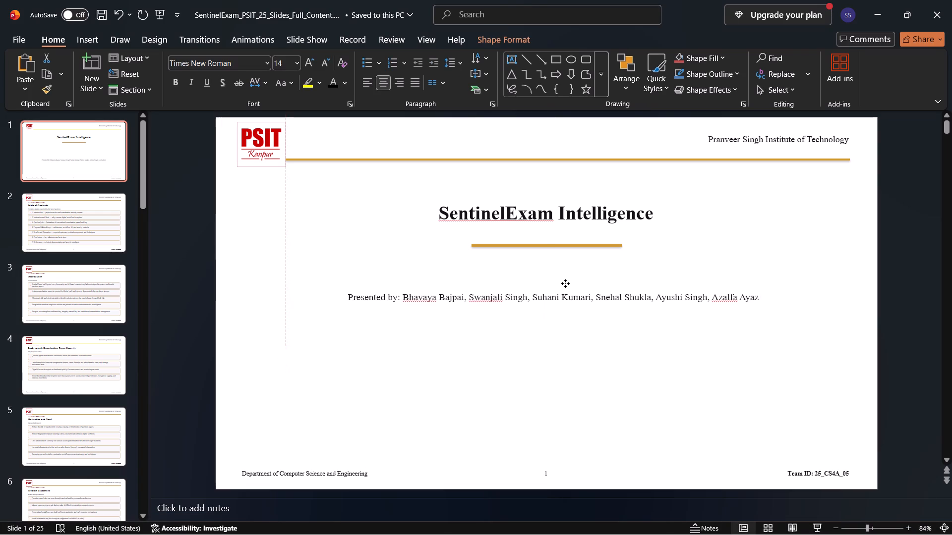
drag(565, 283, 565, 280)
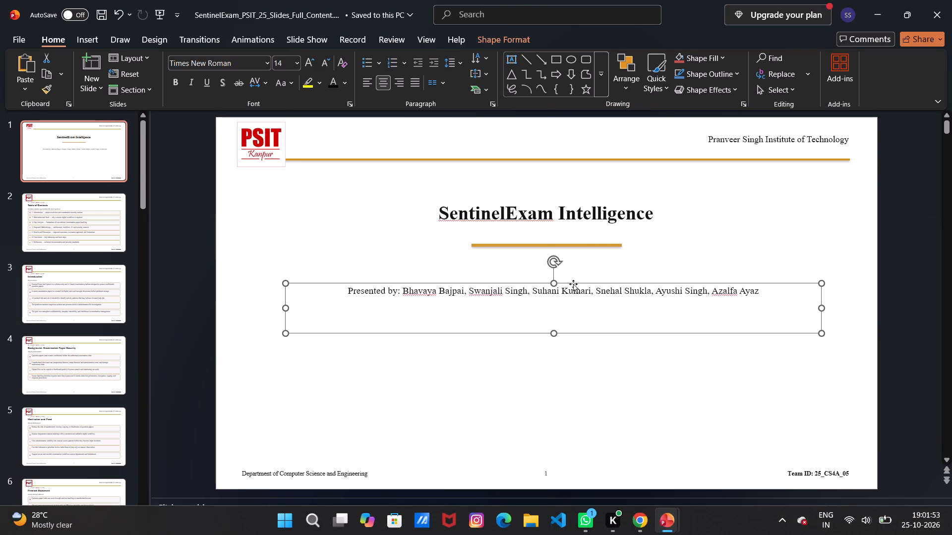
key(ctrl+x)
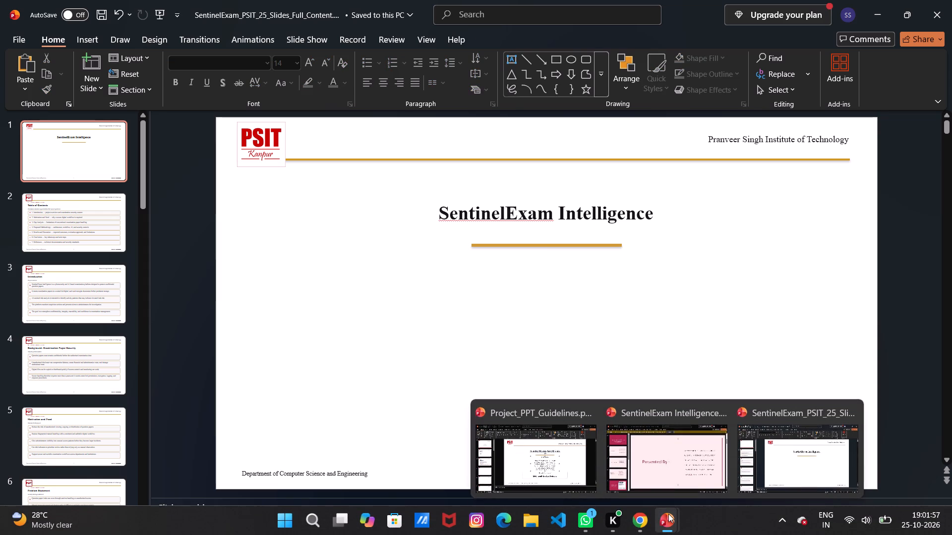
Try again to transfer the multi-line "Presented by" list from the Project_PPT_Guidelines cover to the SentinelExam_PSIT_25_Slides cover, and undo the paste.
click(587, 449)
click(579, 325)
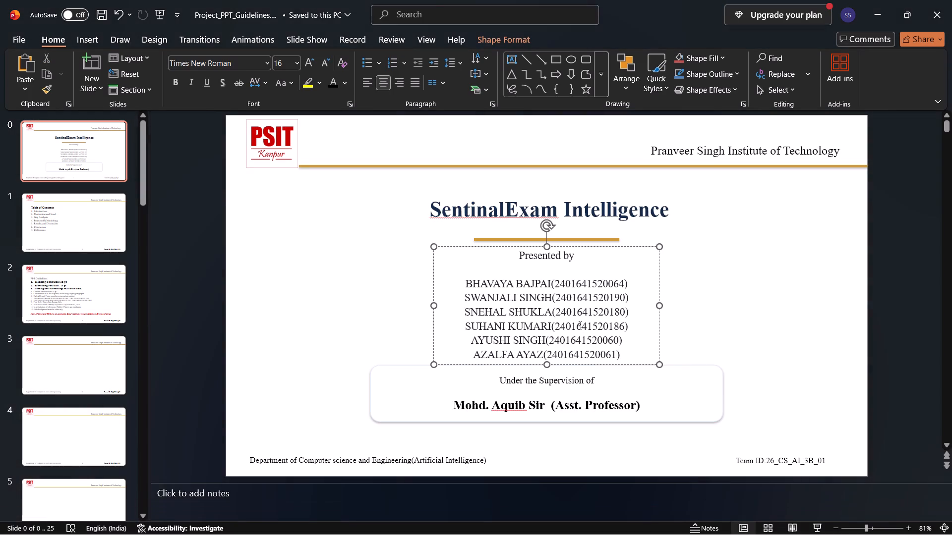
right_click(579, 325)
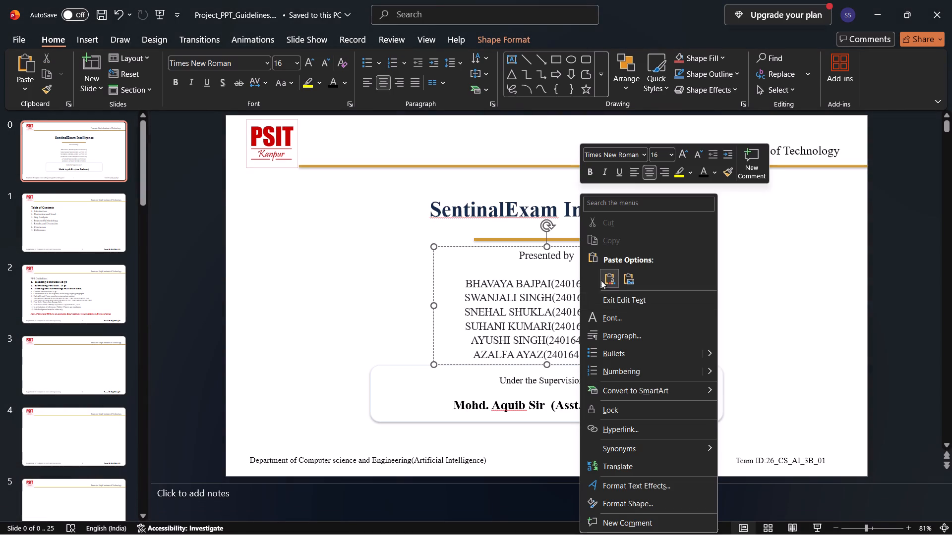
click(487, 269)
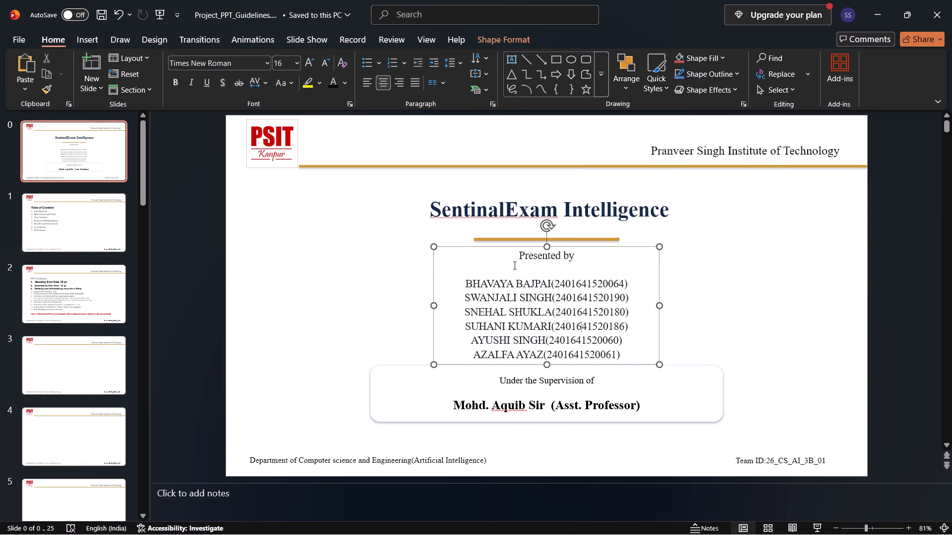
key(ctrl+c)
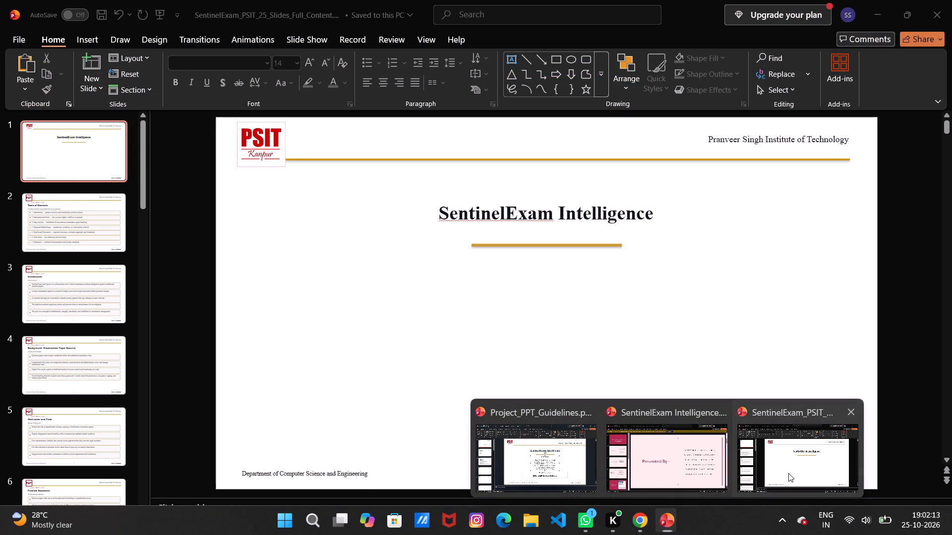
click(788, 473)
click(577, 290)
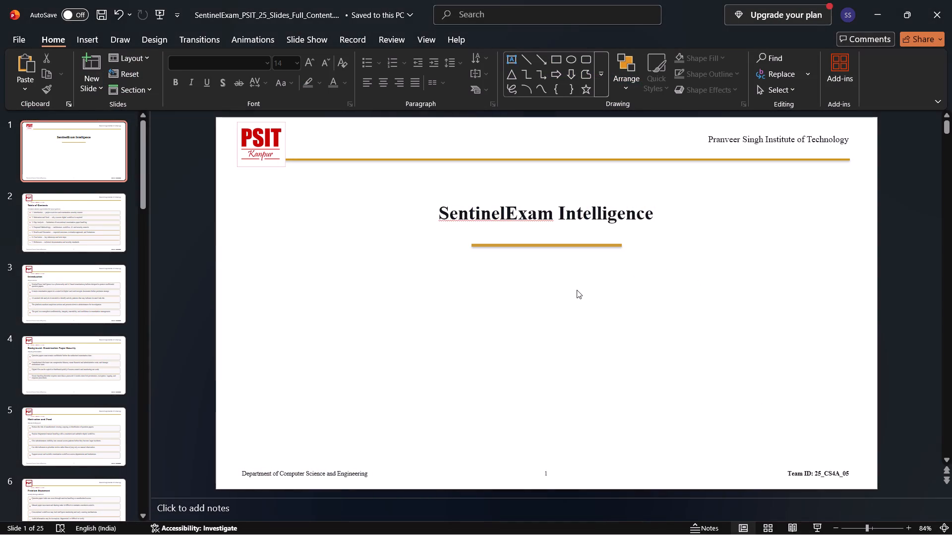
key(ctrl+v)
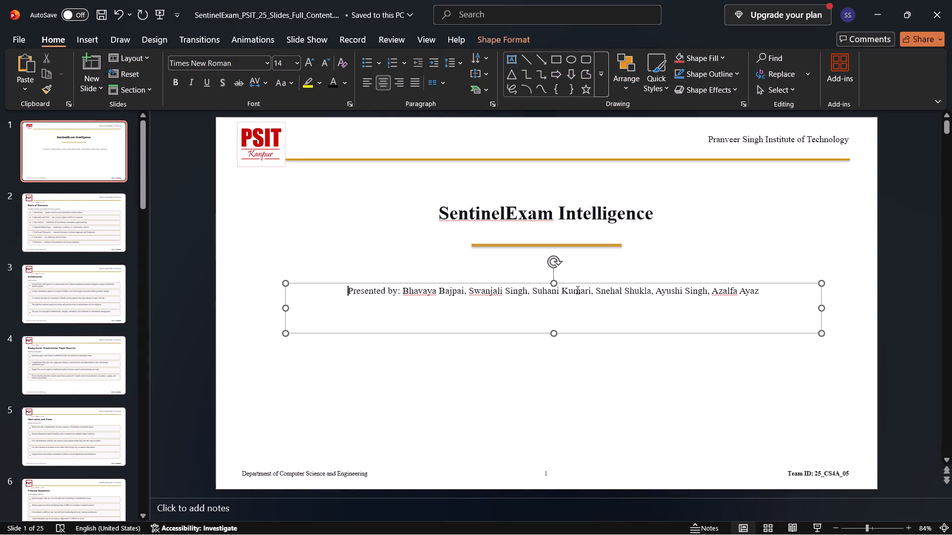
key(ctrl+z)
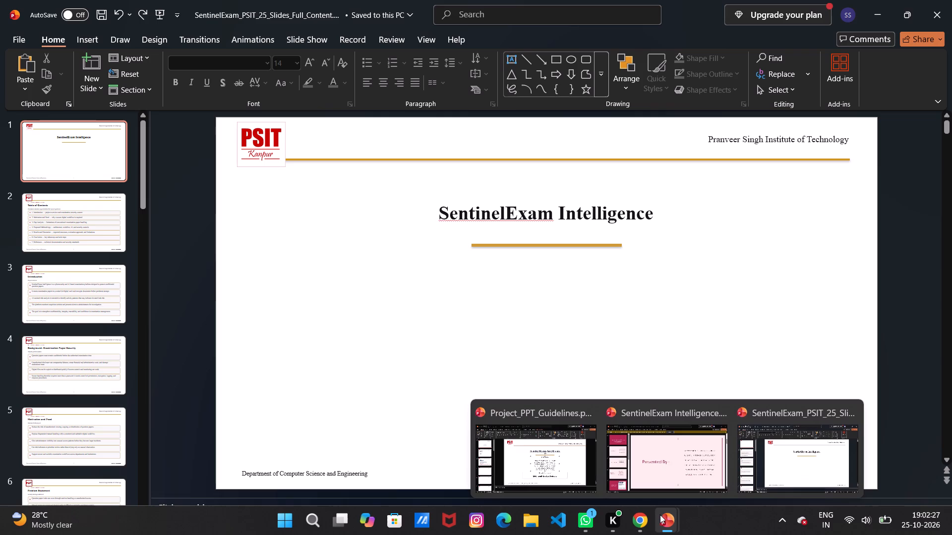
Copy the multi-line "Presented by" list from the Project_PPT_Guidelines cover onto the SentinelExam_PSIT_25_Slides cover, placing it just below the short gold divider line.
click(564, 473)
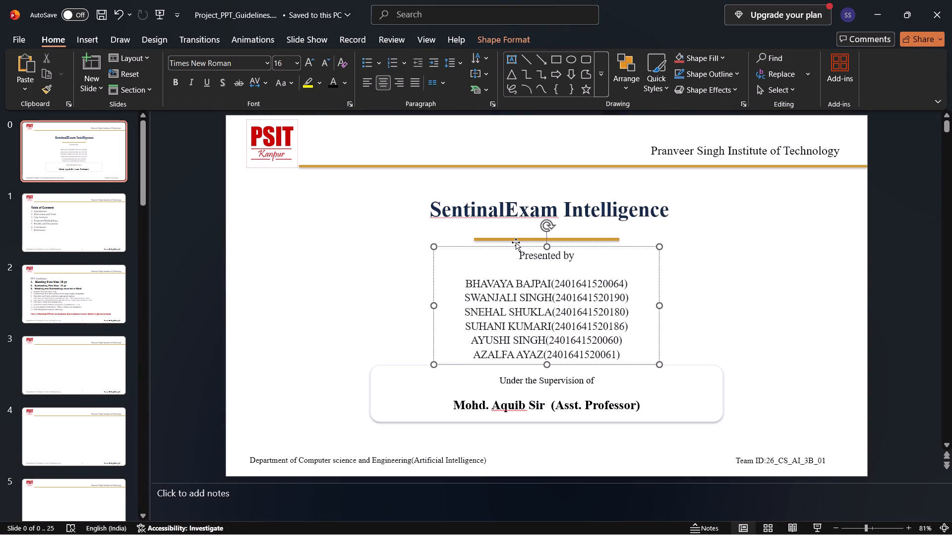
drag(519, 254, 602, 359)
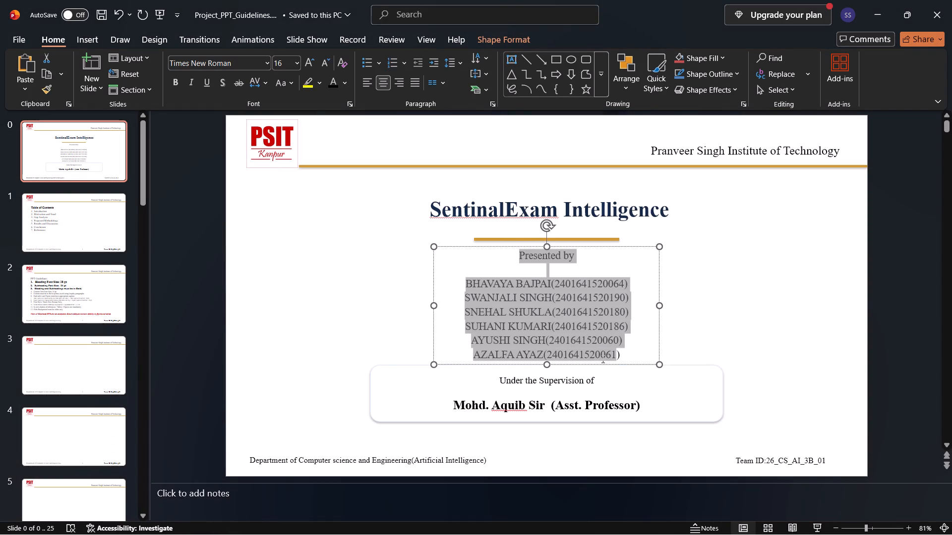
drag(602, 359, 625, 358)
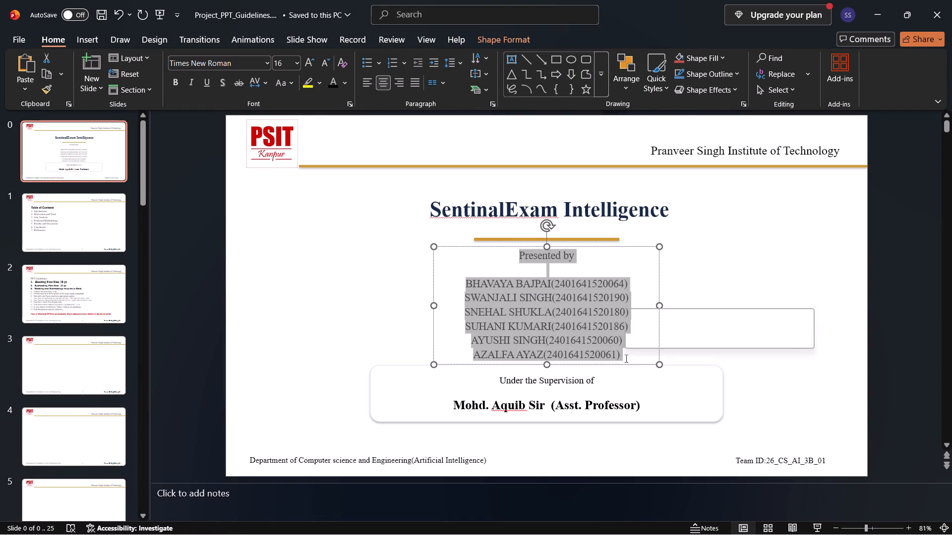
key(ctrl+c)
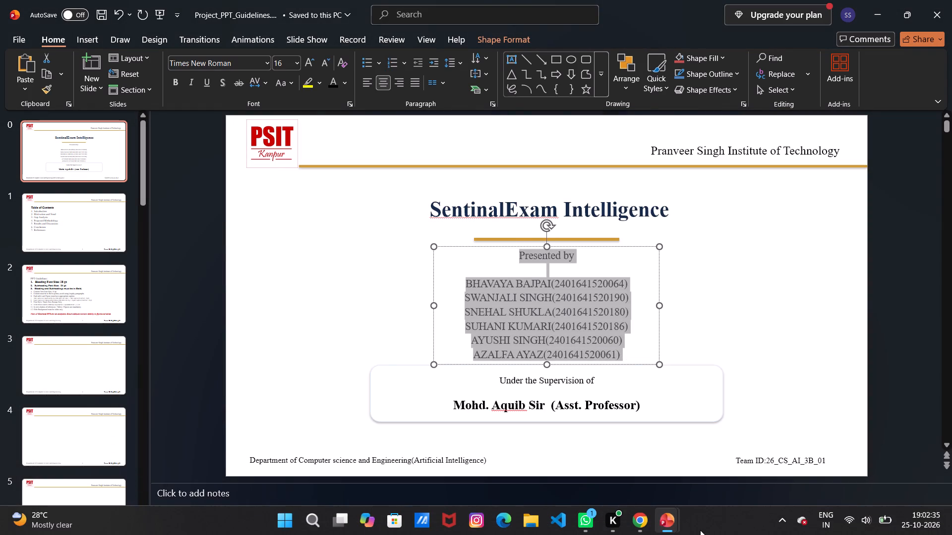
click(780, 441)
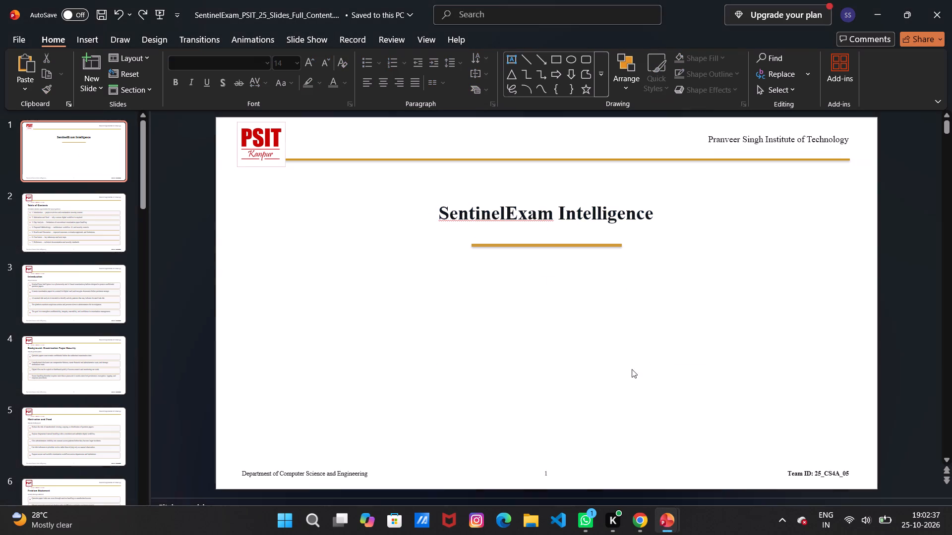
click(557, 283)
key(ctrl+v)
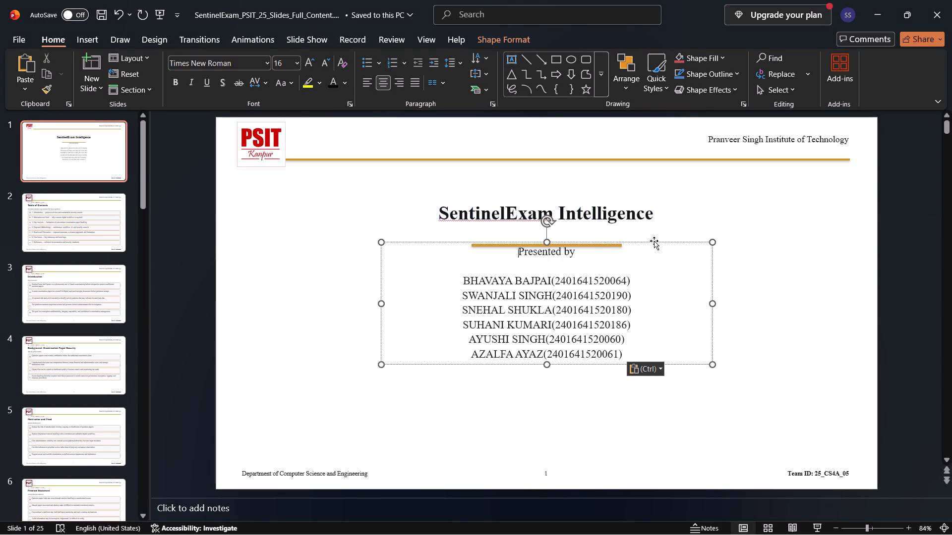
drag(654, 241, 655, 263)
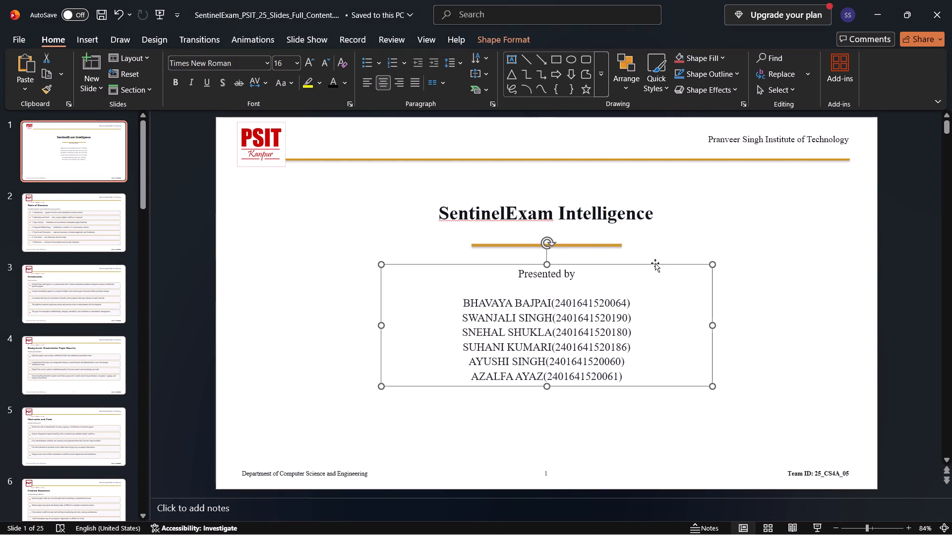
click(601, 413)
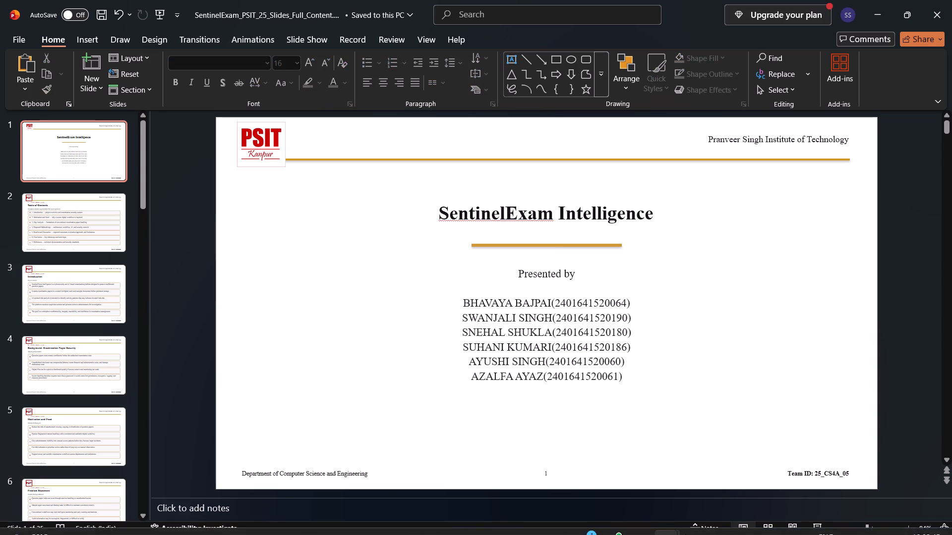
Shift the cover's title, short gold divider line and presenter list upward to free space beneath the list.
click(564, 364)
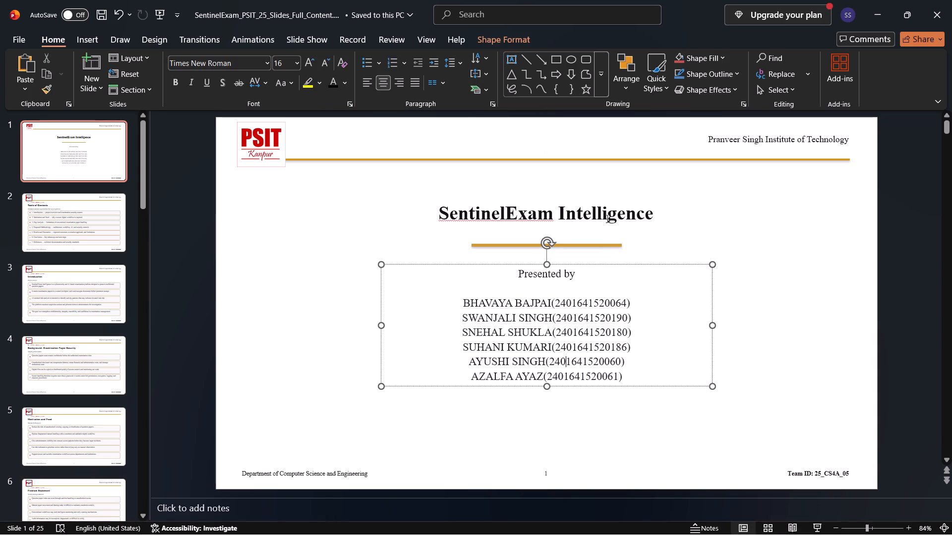
drag(603, 263, 603, 256)
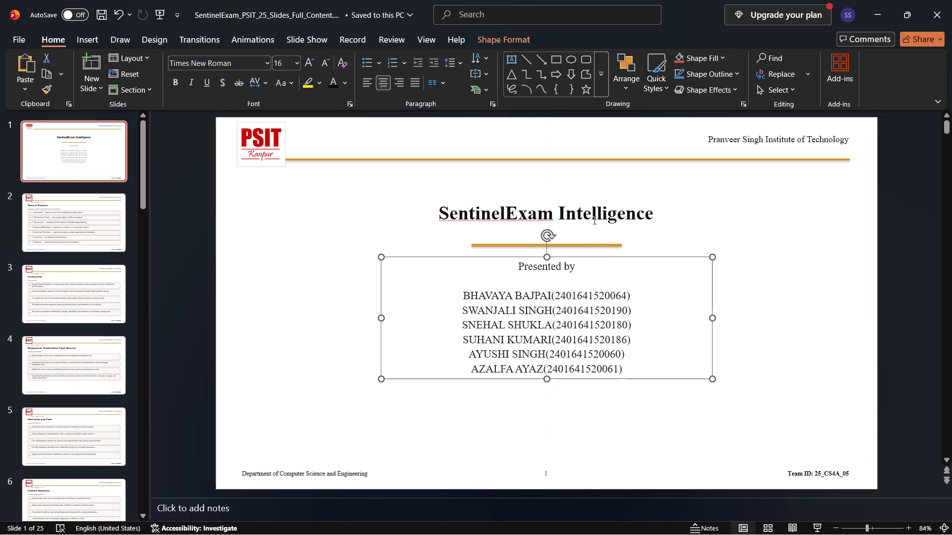
click(592, 217)
drag(645, 197, 647, 189)
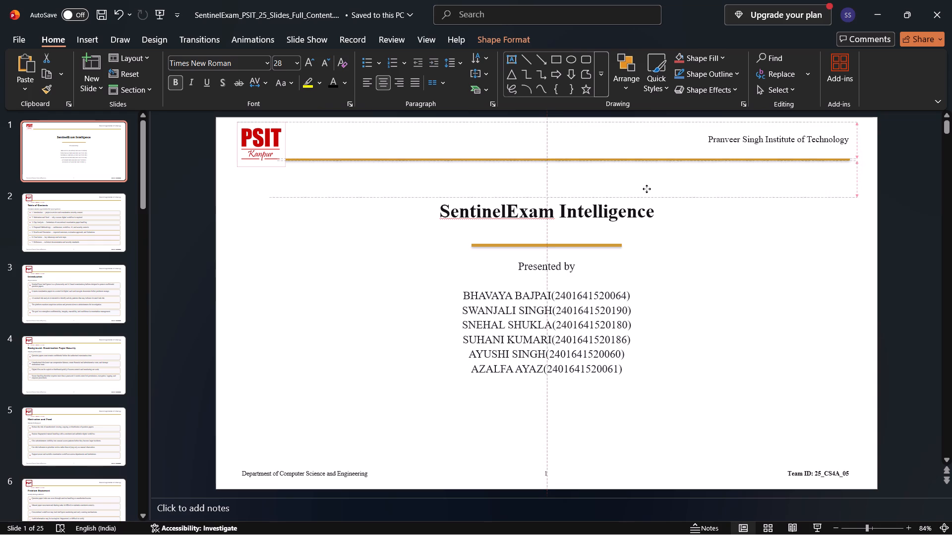
drag(647, 189, 645, 178)
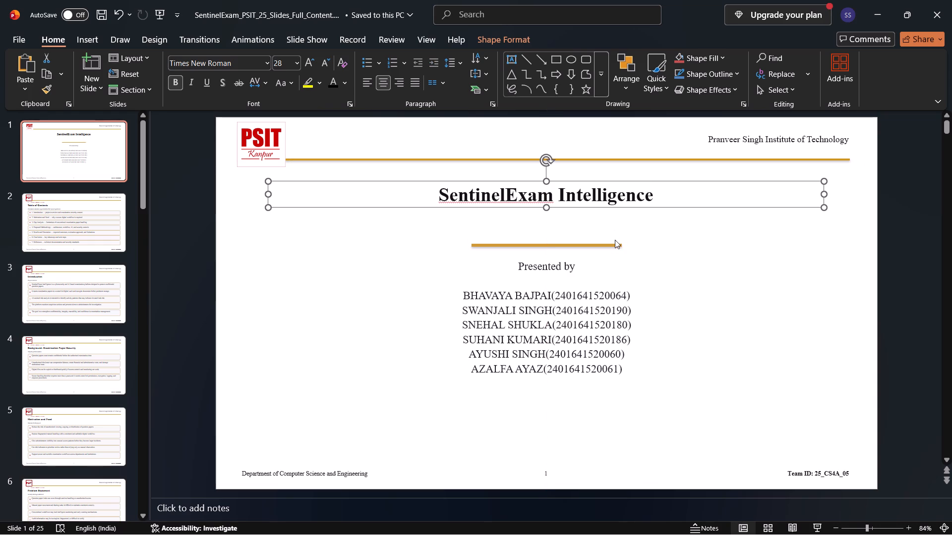
click(615, 240)
click(616, 246)
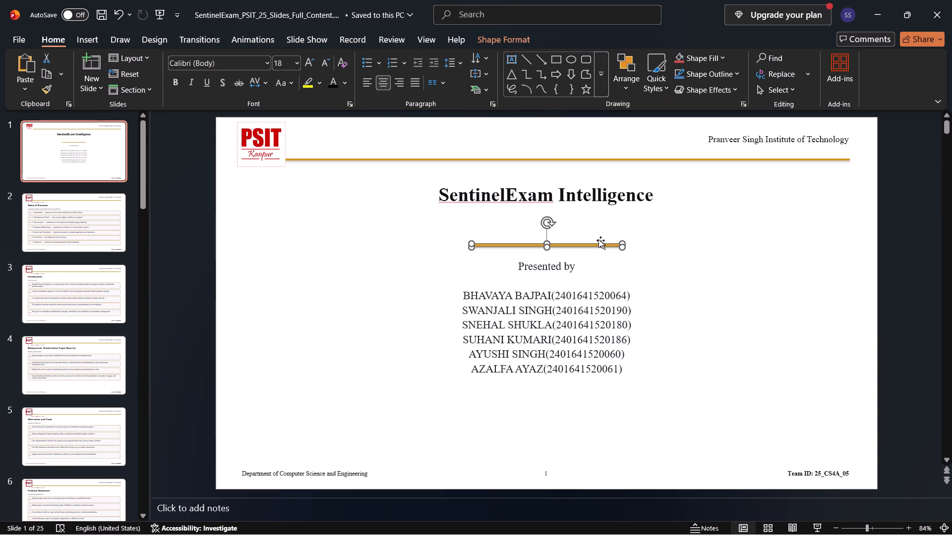
drag(601, 247, 600, 230)
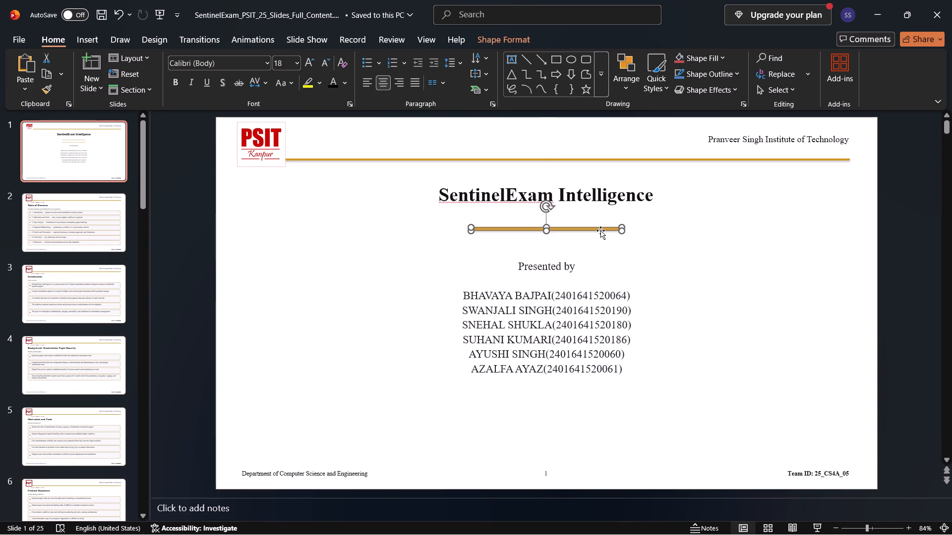
click(588, 302)
drag(608, 256, 608, 246)
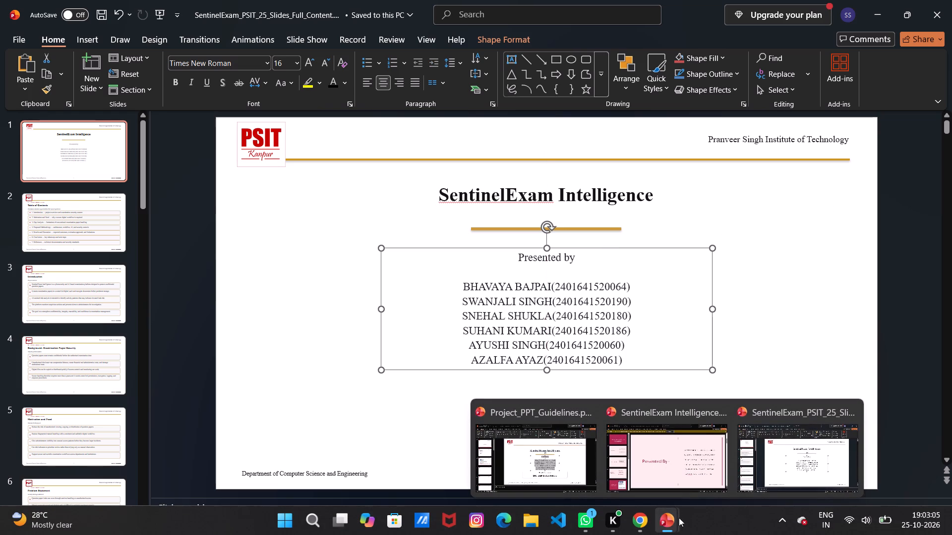
Copy the rounded "Under the Supervision of" box from the Project_PPT_Guidelines cover and paste it beneath the presenter list on the SentinelExam_PSIT_25_Slides cover.
click(761, 487)
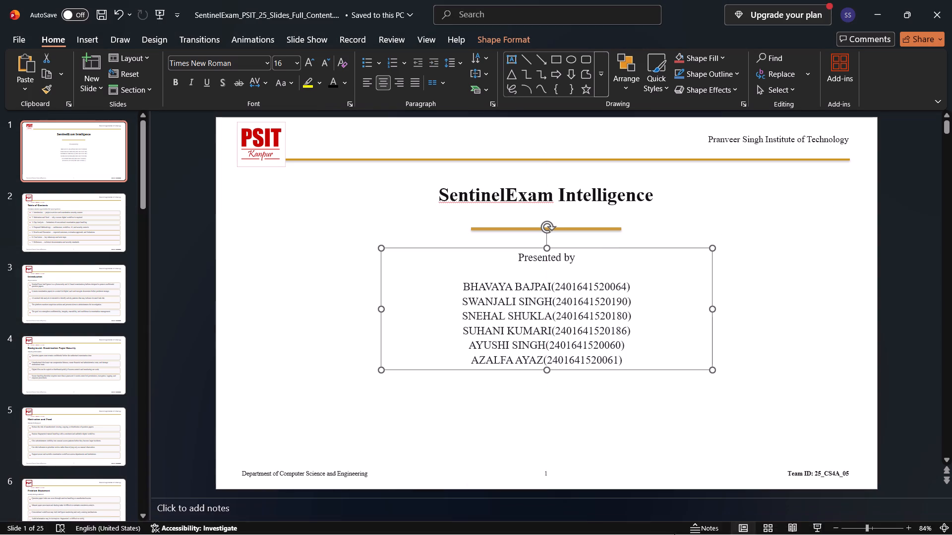
click(545, 428)
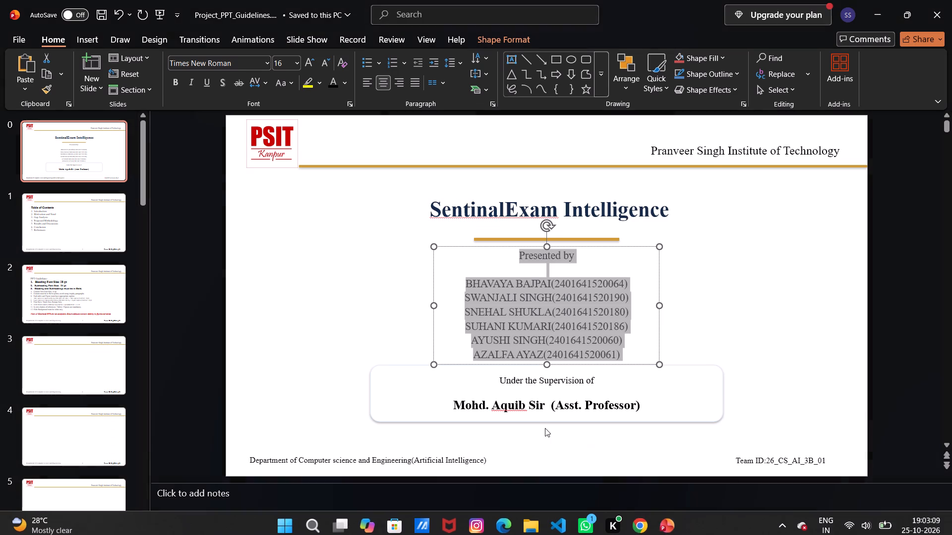
click(477, 386)
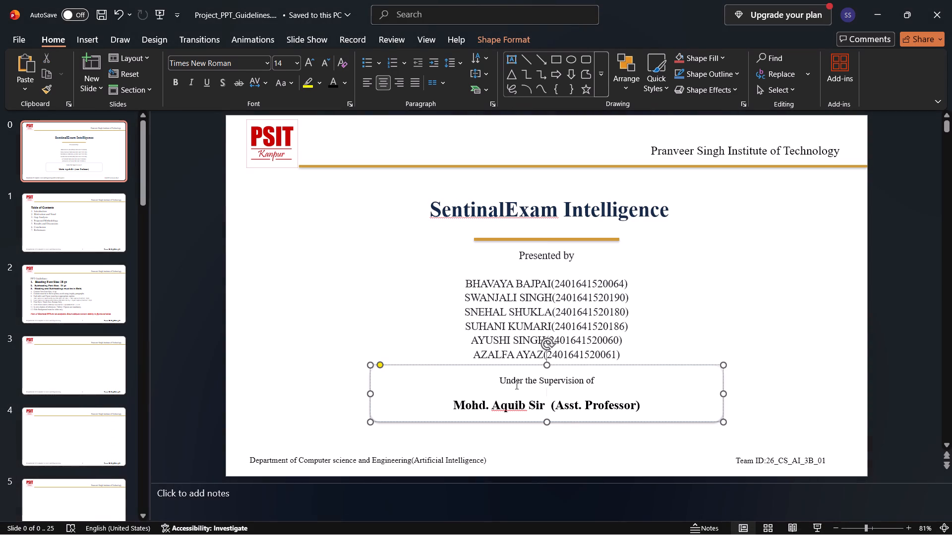
right_click(601, 366)
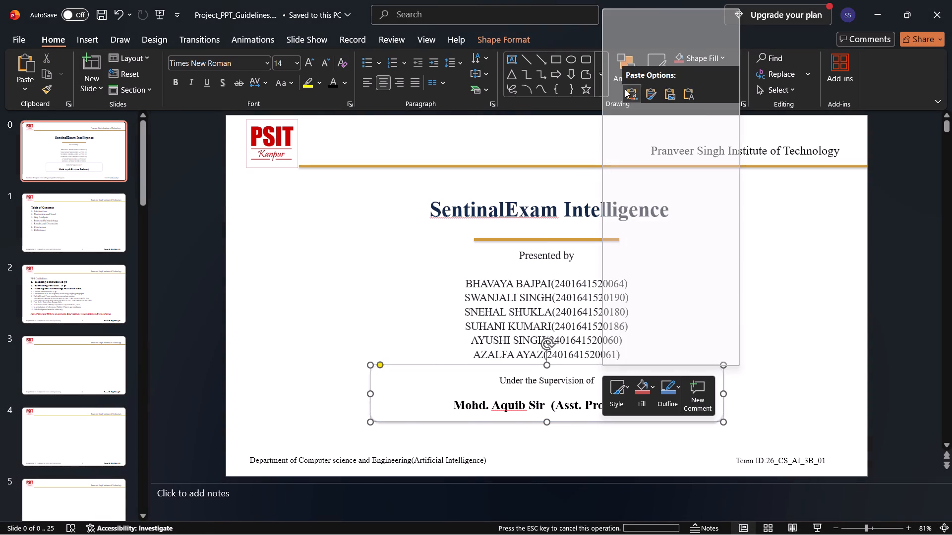
click(641, 56)
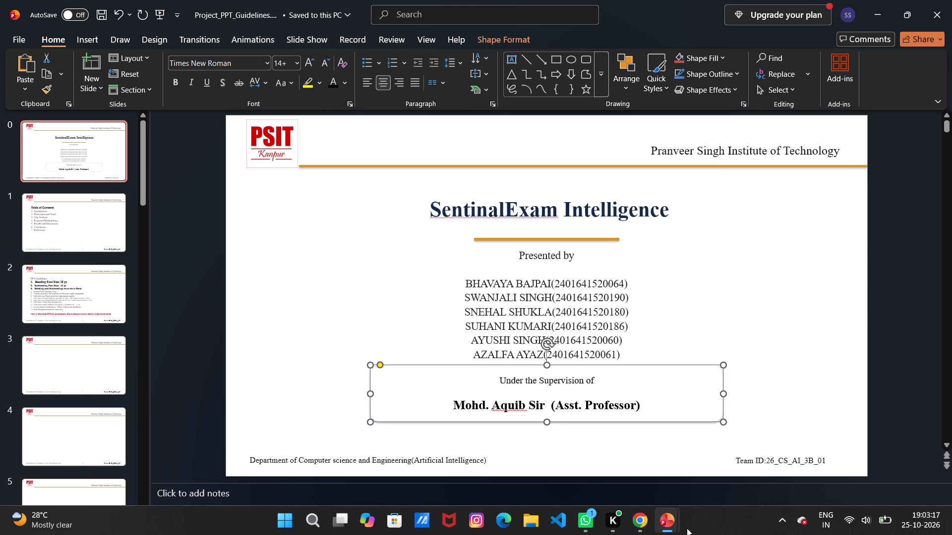
click(791, 490)
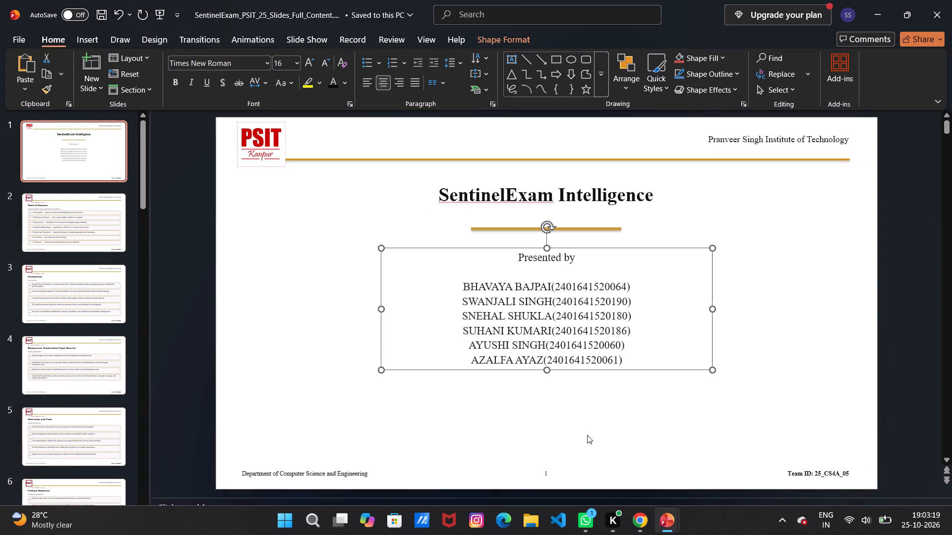
click(566, 419)
key(ctrl+v)
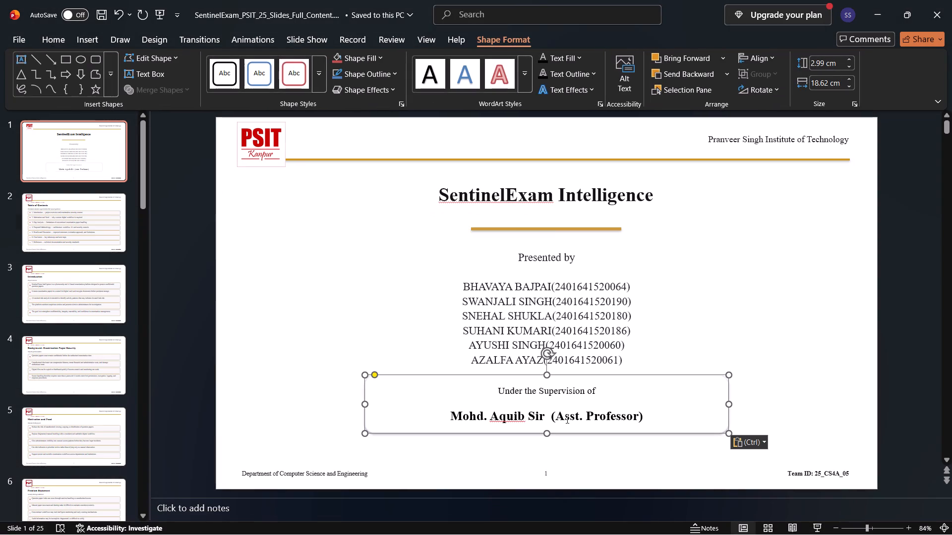
click(711, 336)
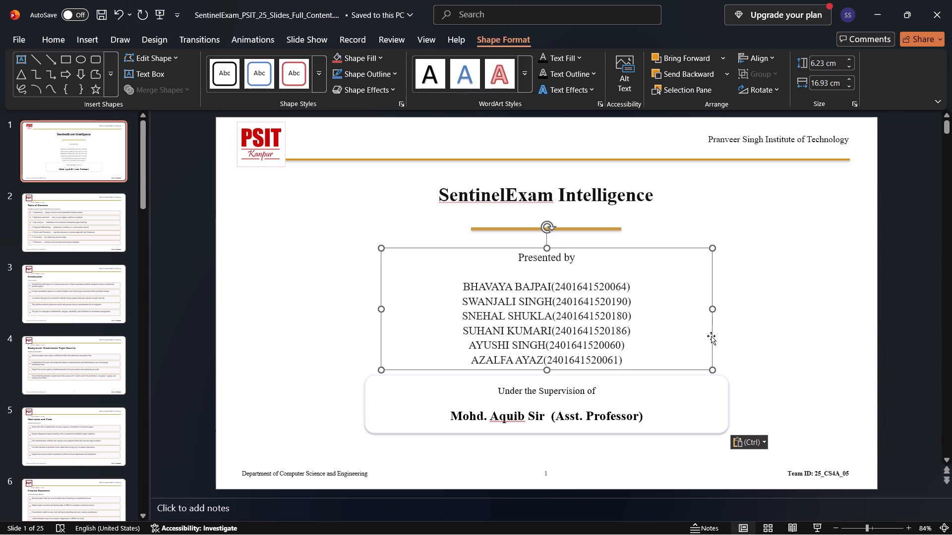
click(778, 281)
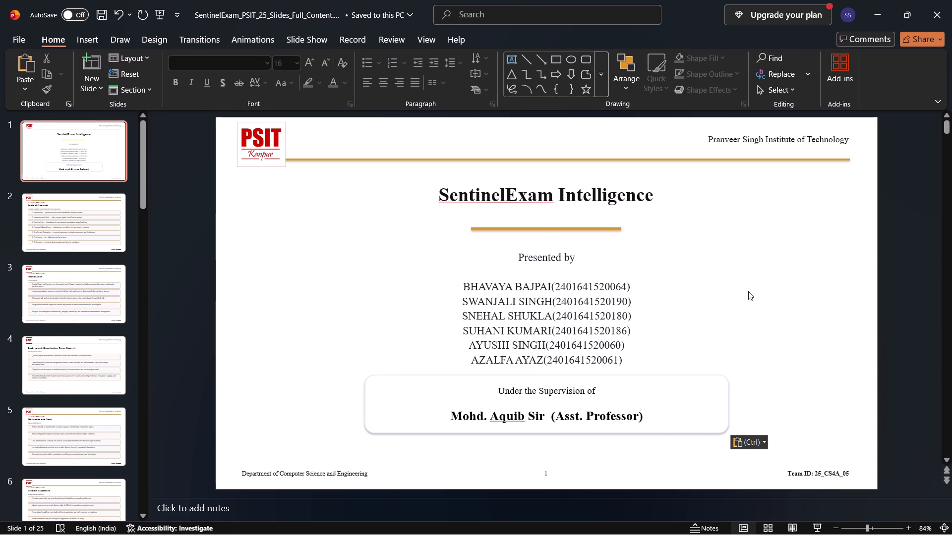
Append "(Artificial Intelligence" directly after "Department of Computer Science and Engineering" in the cover slide's department footer.
click(365, 474)
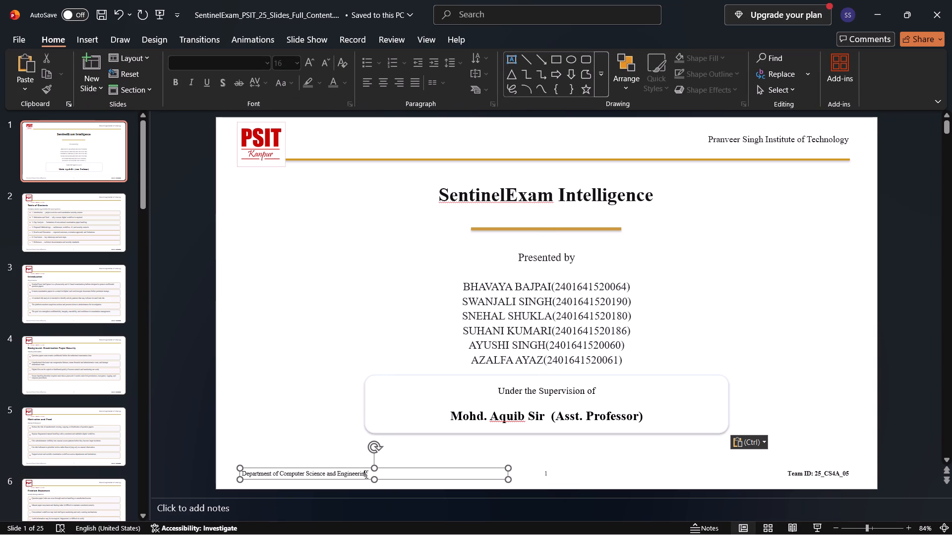
click(376, 471)
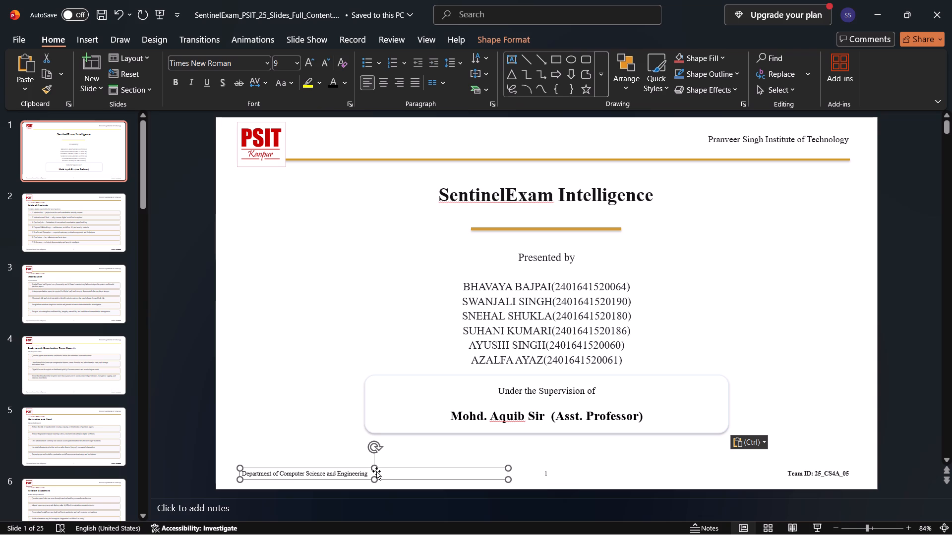
click(369, 472)
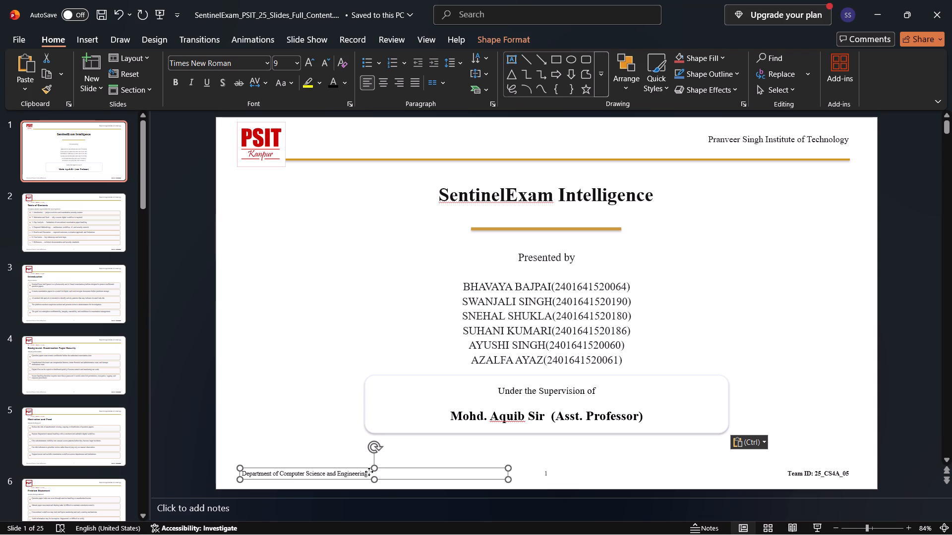
click(367, 471)
click(428, 471)
click(367, 474)
drag(375, 466, 374, 458)
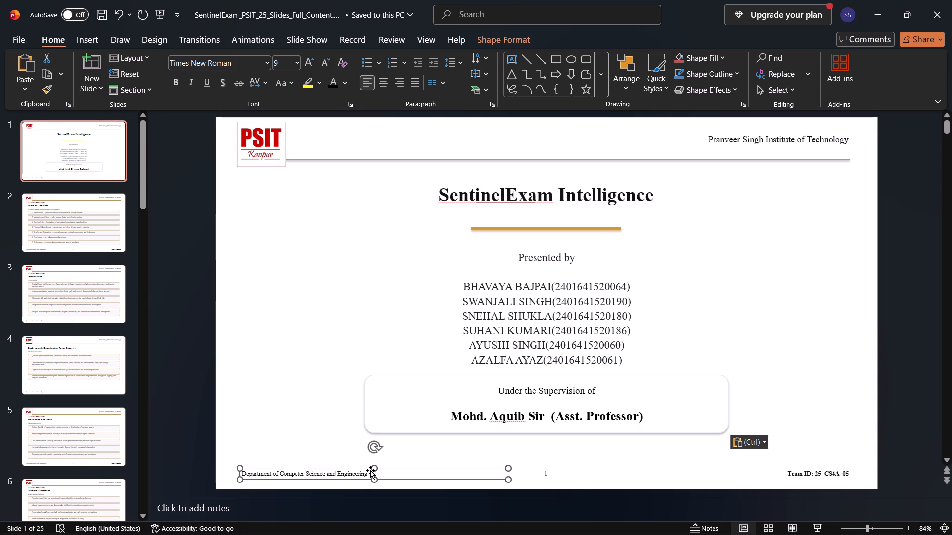
key(ctrl+a)
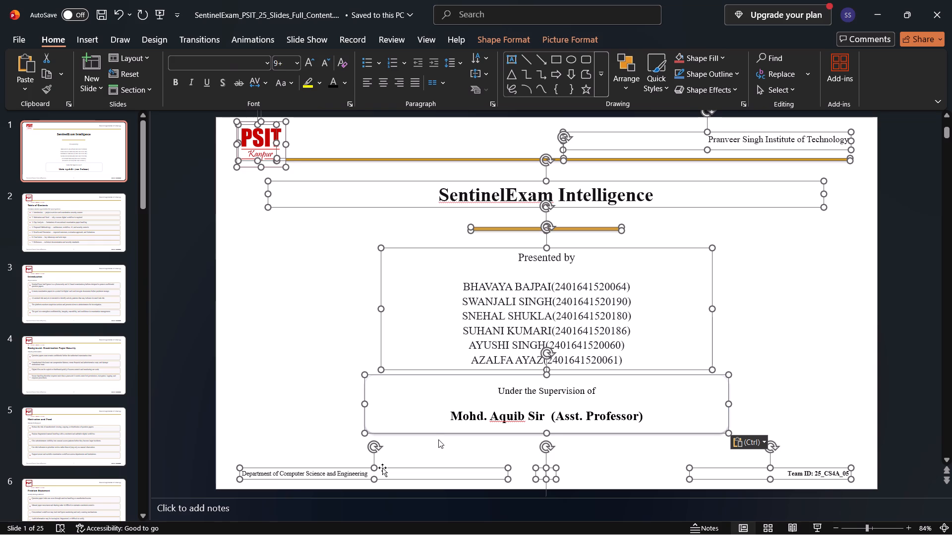
click(438, 439)
click(366, 471)
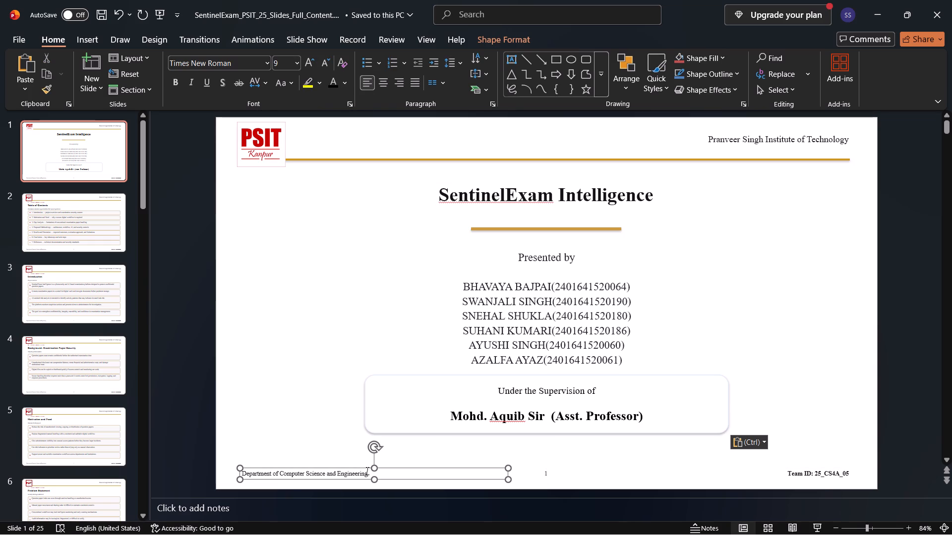
click(367, 471)
key(shift+asterisk)
key(shift+BackSpace)
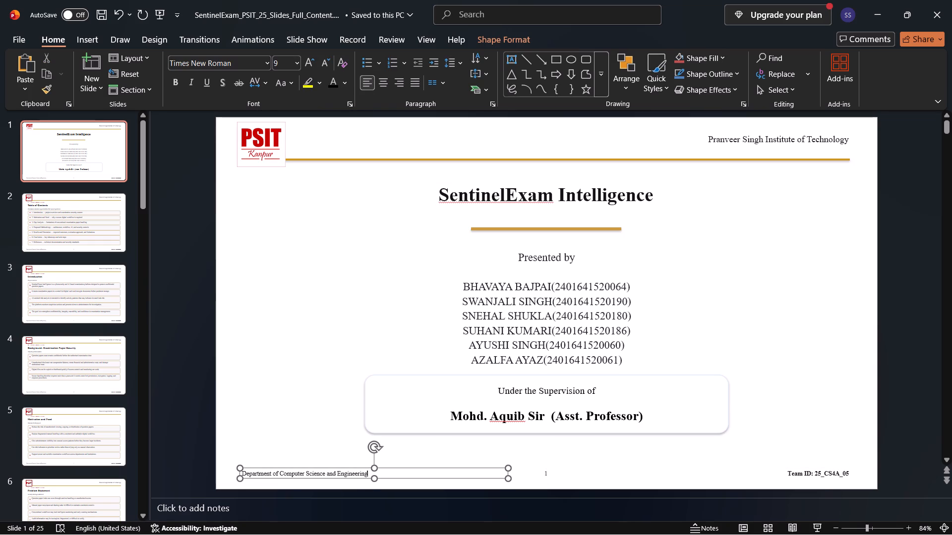
key(shift+parenleft)
text(At)
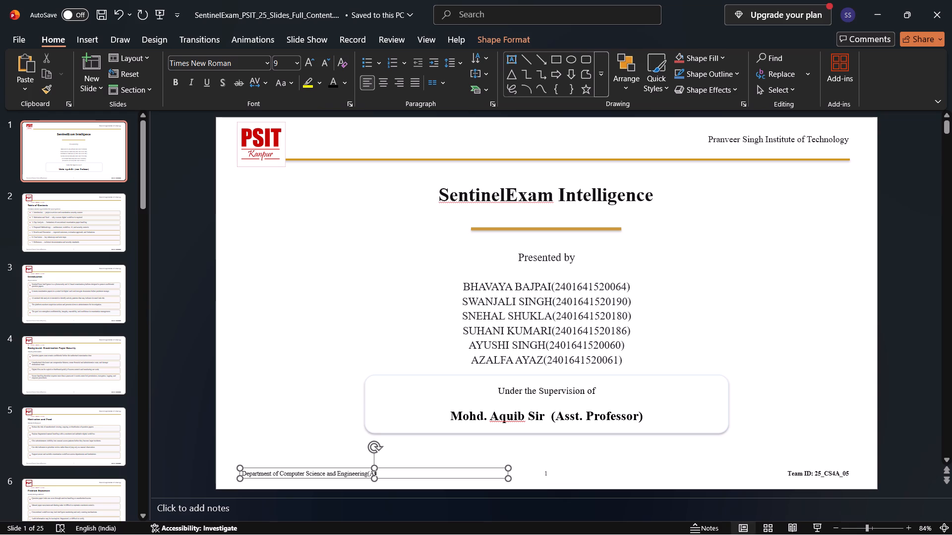
key(t)
key(BackSpace)
key(BackSpace)
text(rtificial In)
text(telli)
text(gence)
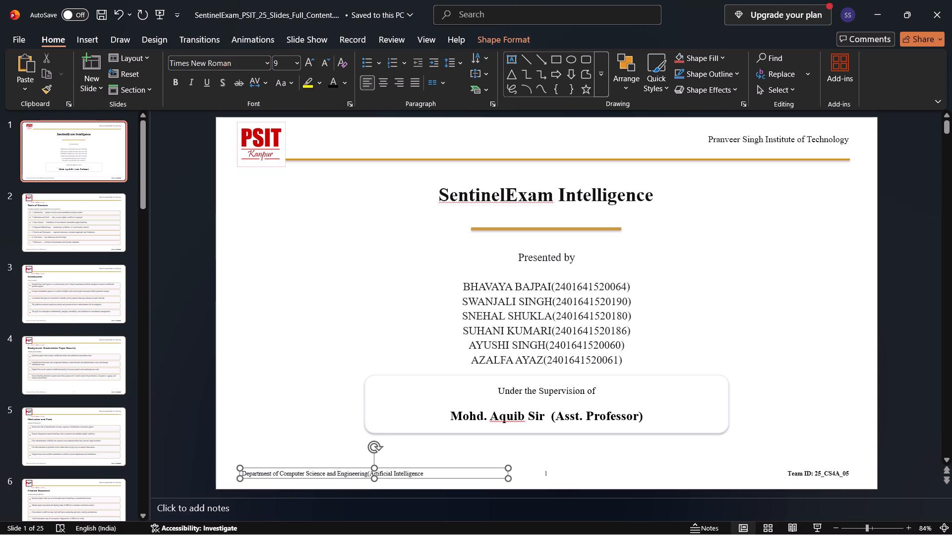
Set the cover's entire department footer text to font size 12.
key(ctrl+a)
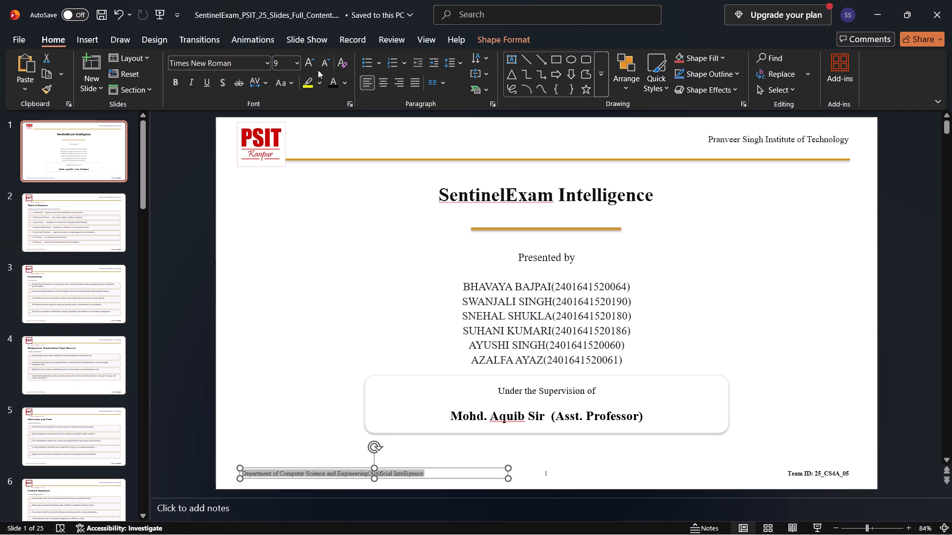
click(295, 65)
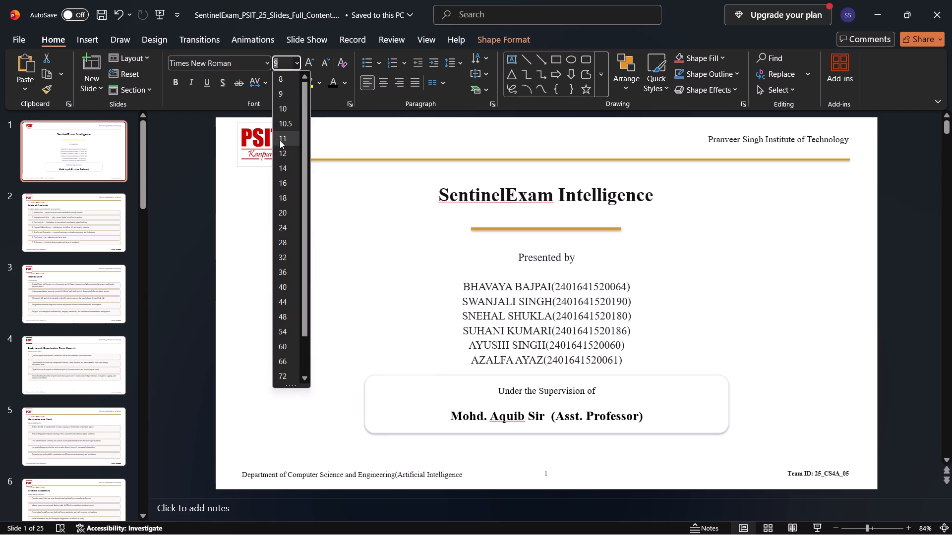
click(284, 148)
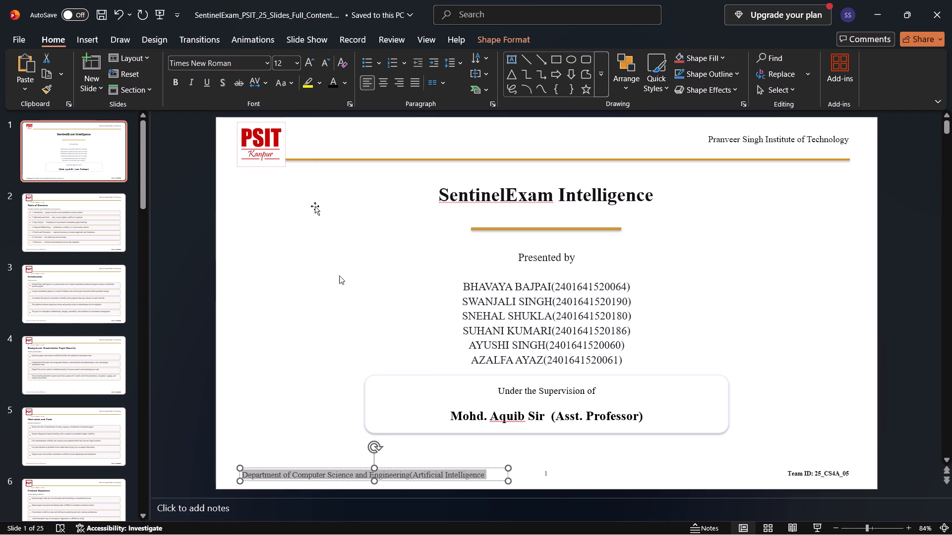
Change the team ID in the cover slide's footer to 26_CS_AI_3B_01, keeping the "Team ID:" label.
click(834, 471)
key(Right)
key(Right)
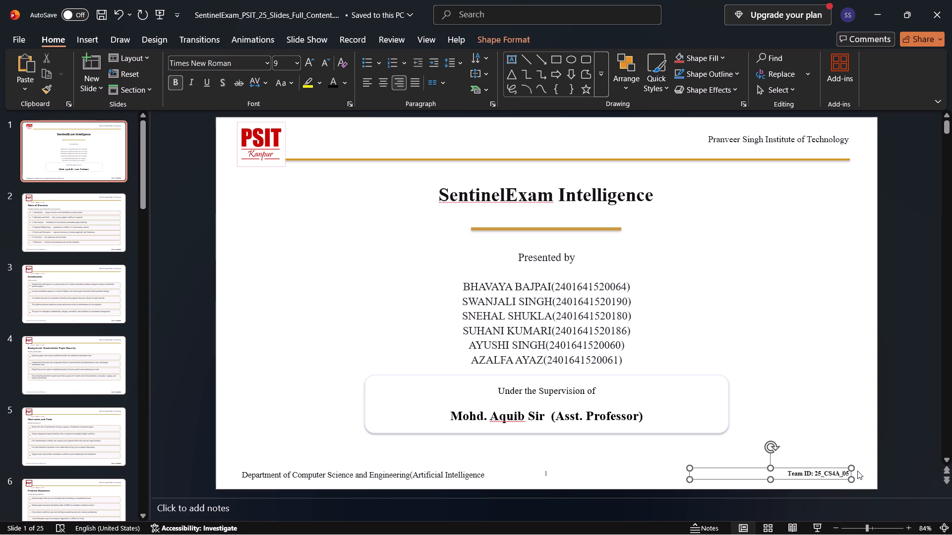
key(Right)
key(Right)
key(BackSpace)
key(BackSpace)
key(BackSpace)
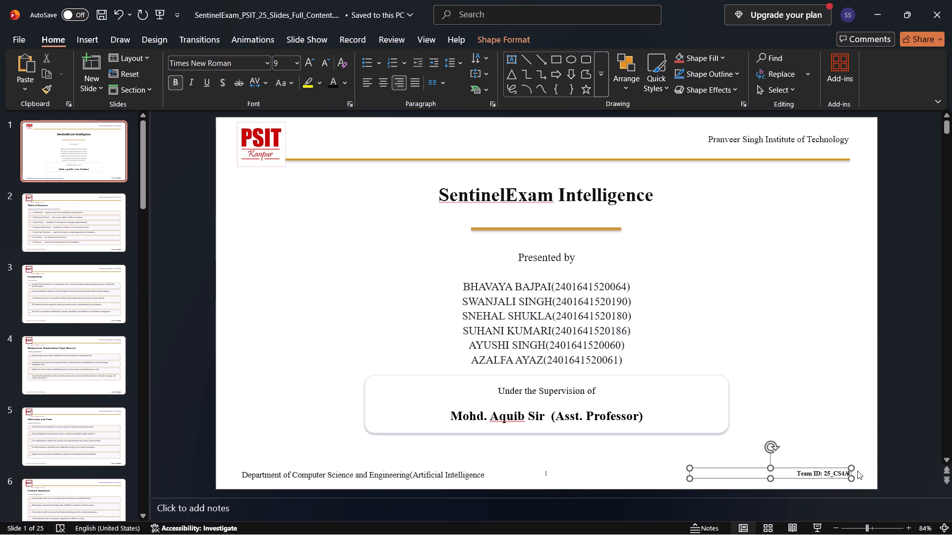
key(BackSpace)
key(BackSpace)
key(BackSpace)
key(BackSpace)
key(BackSpace)
key(BackSpace)
key(6)
key(shift+underscore)
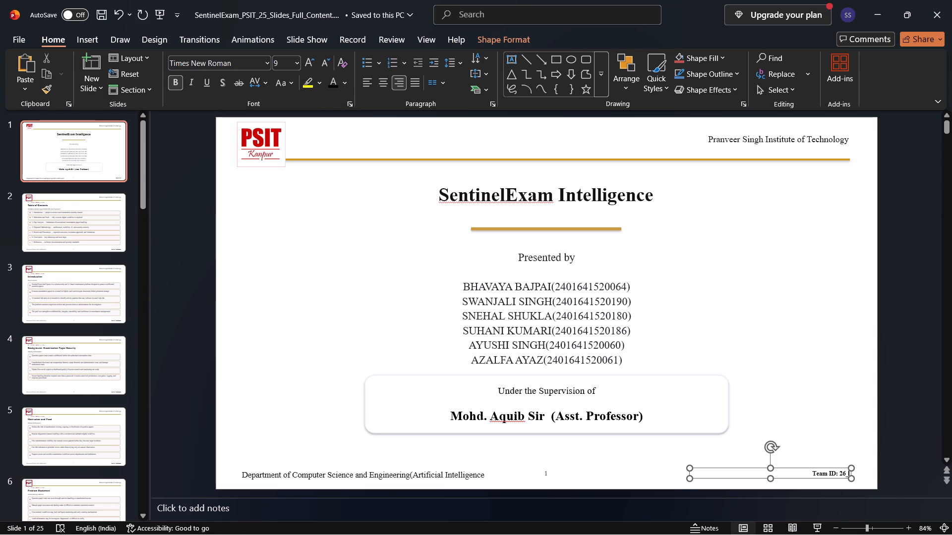
key(c)
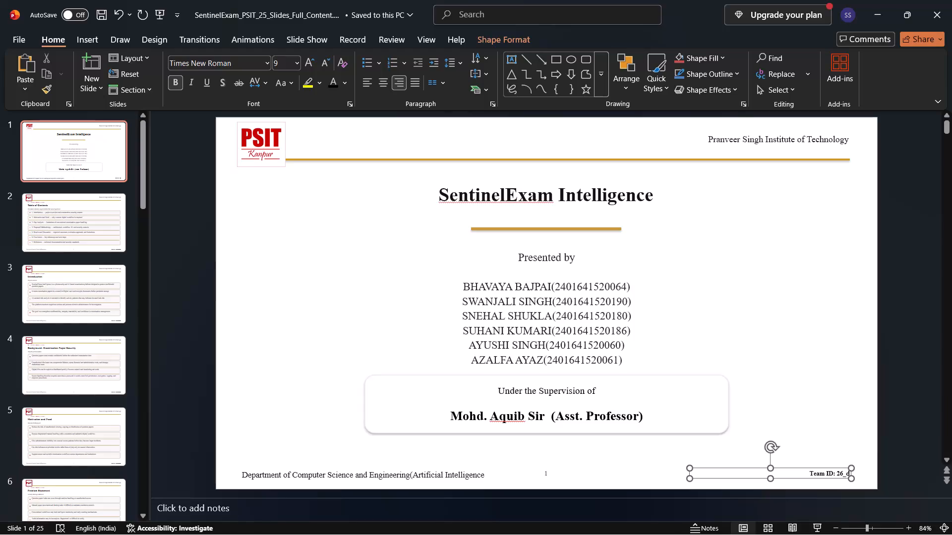
key(BackSpace)
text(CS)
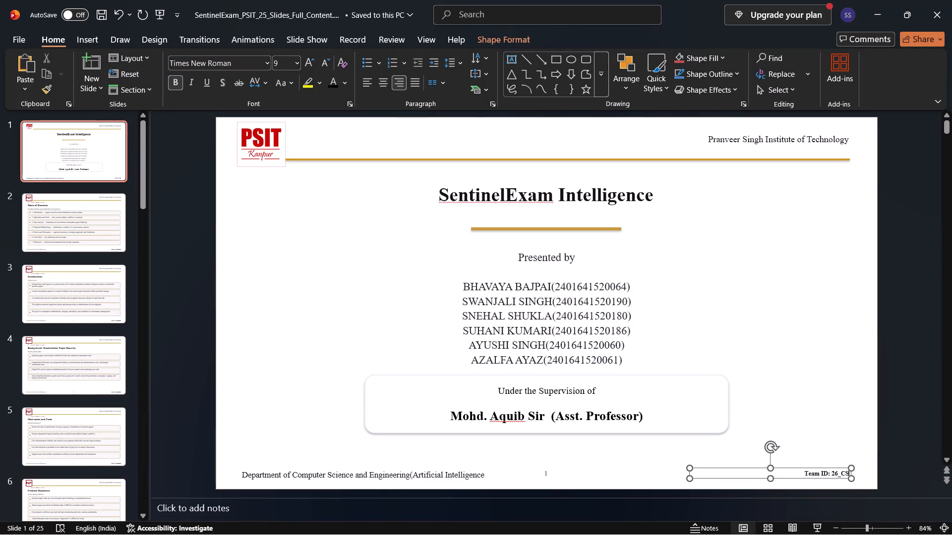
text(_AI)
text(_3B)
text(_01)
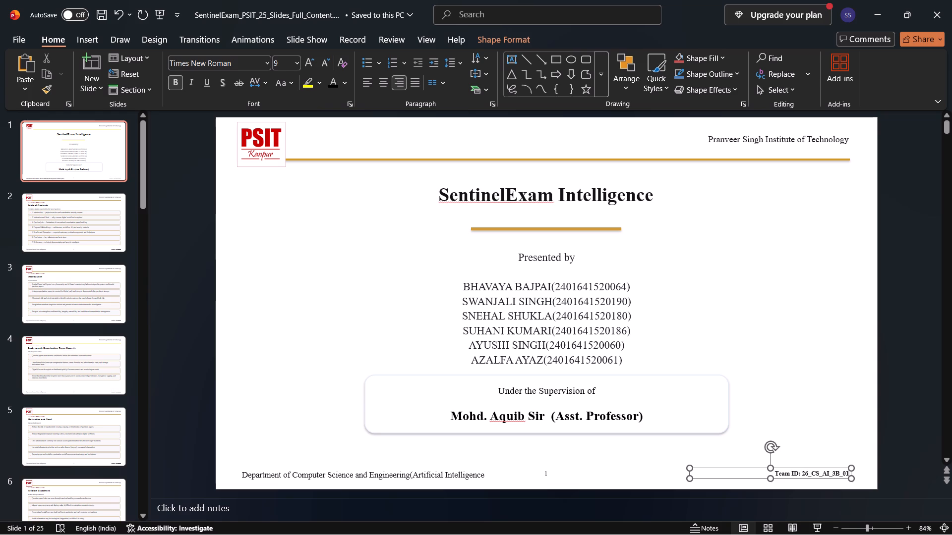
Set the cover's entire Team ID footer text to font size 12 and deselect it.
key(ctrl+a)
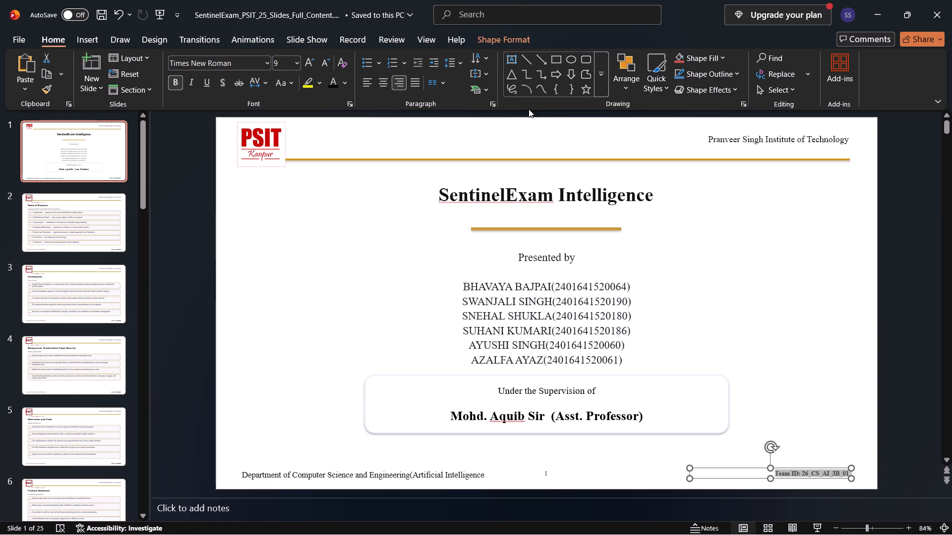
click(294, 62)
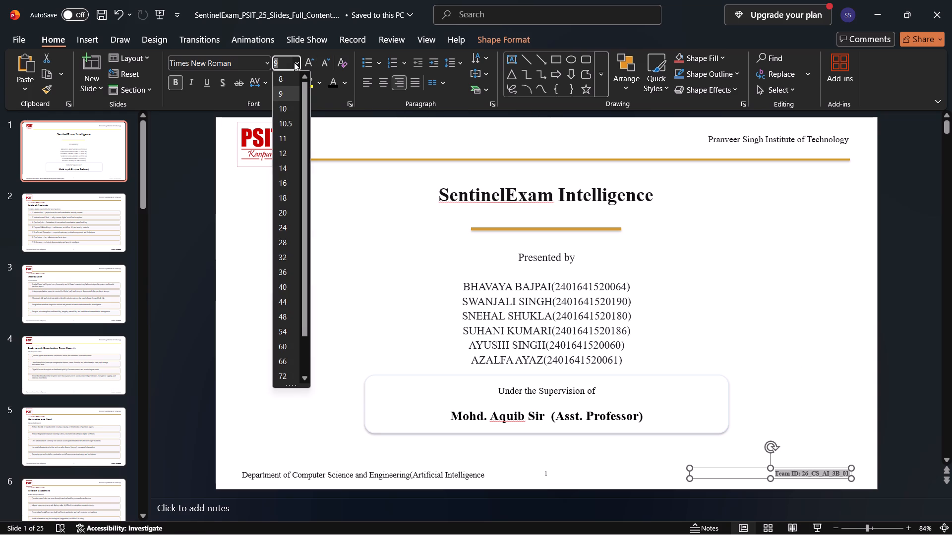
click(290, 151)
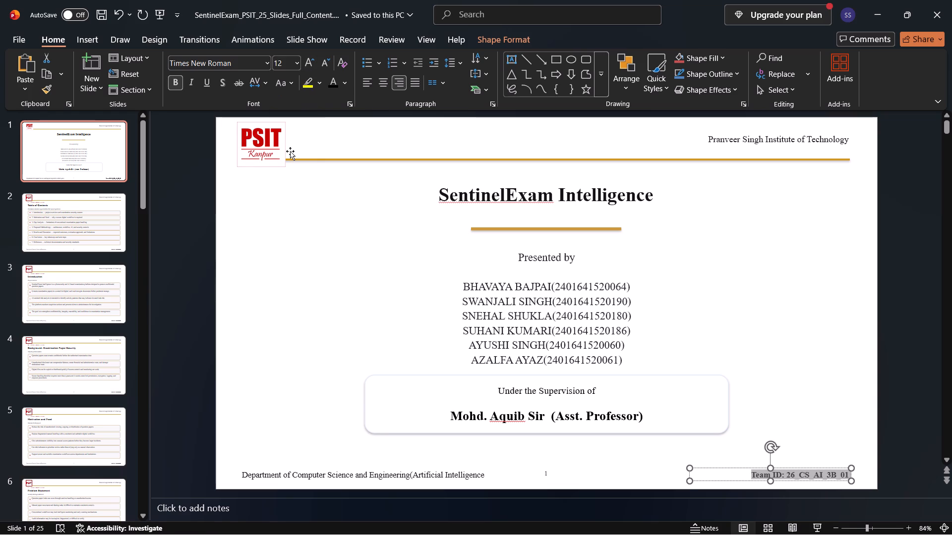
click(762, 341)
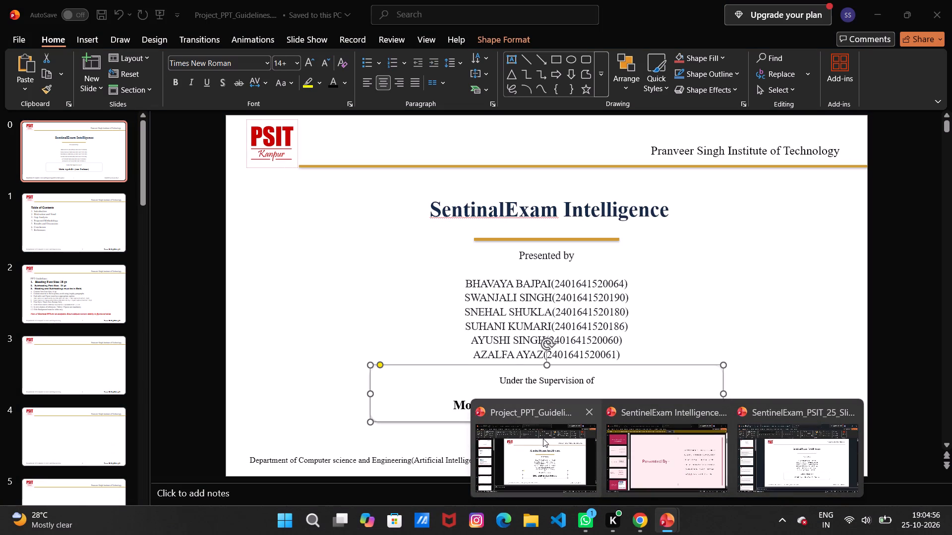
Switch to the Project_PPT_Guidelines presentation and examine the PPT Guidelines slide's formatting rules and footer, returning to its cover.
click(543, 438)
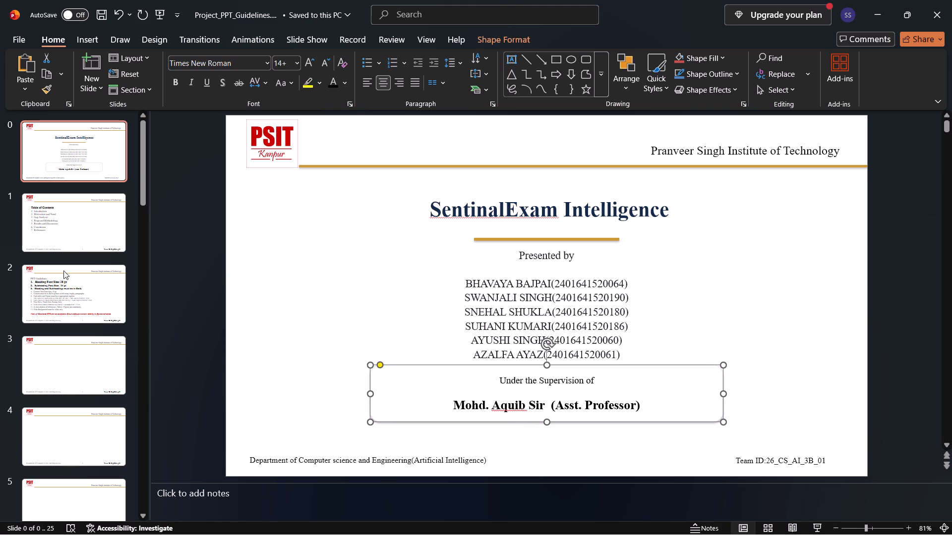
click(67, 296)
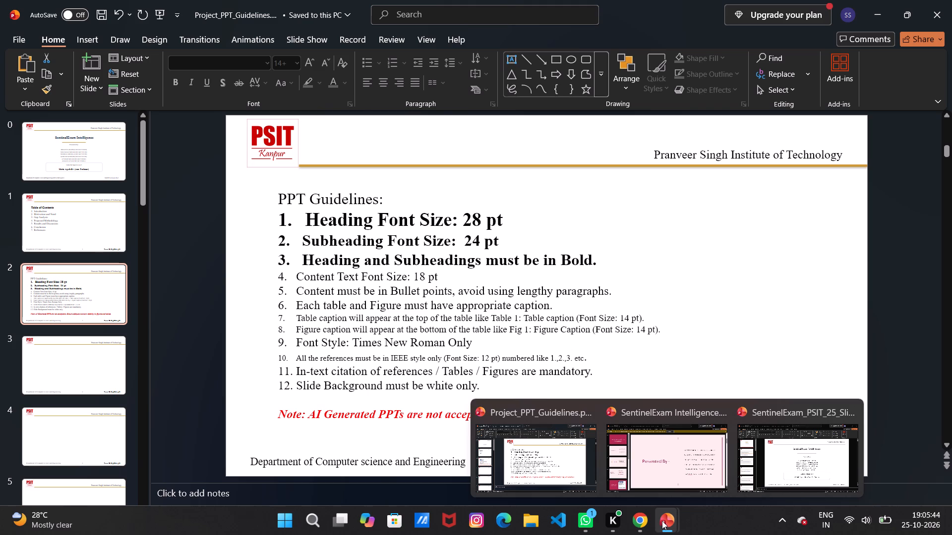
click(448, 467)
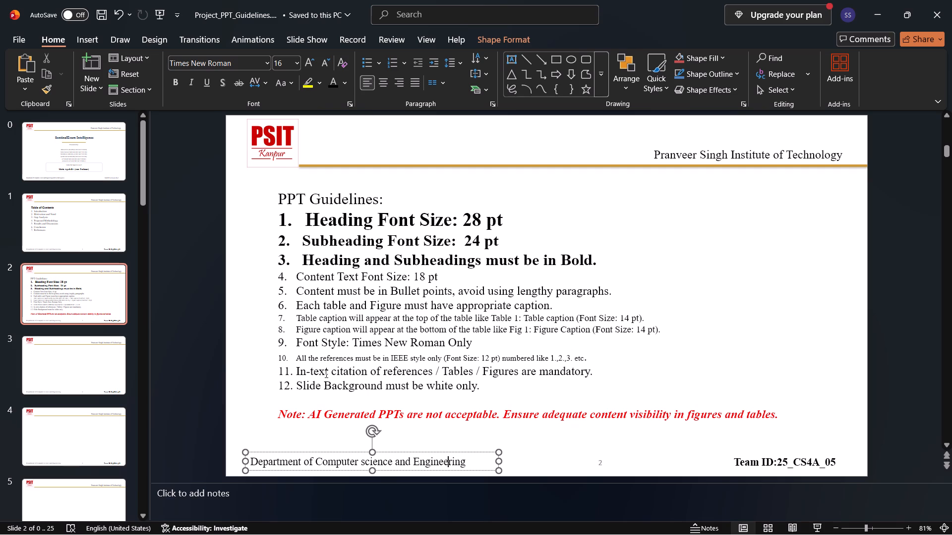
scroll(334, 408, up, 3)
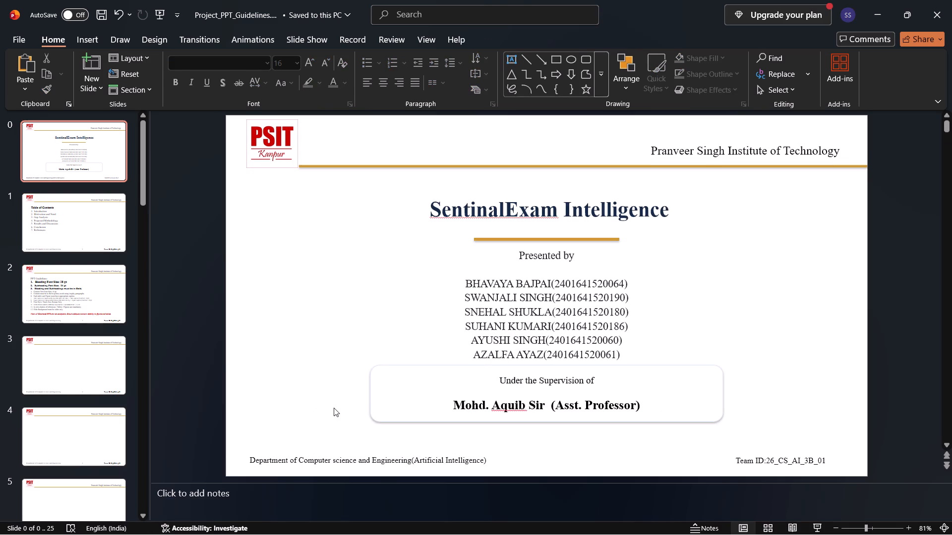
Examine the guidelines deck's blank template slides and its PPT Guidelines slide, including the department footer.
scroll(412, 450, down, 3)
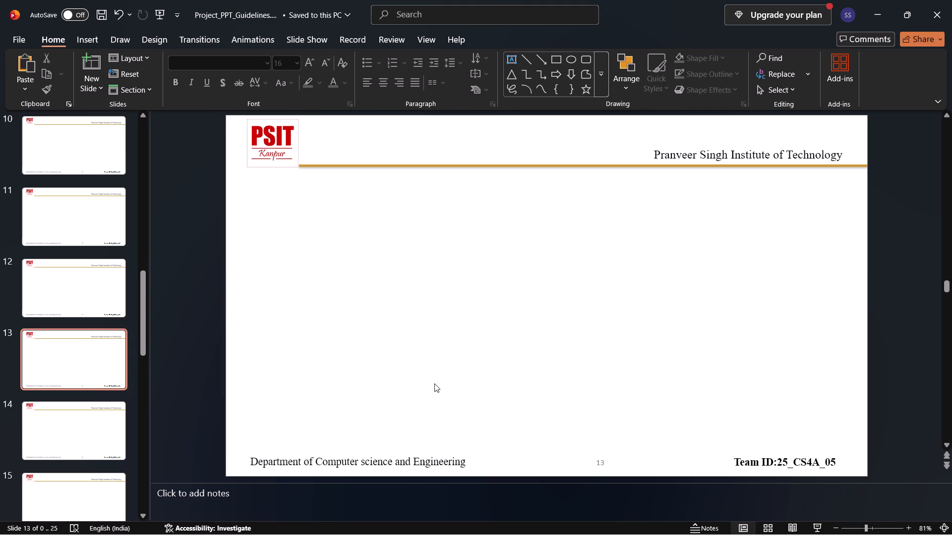
scroll(434, 383, up, 1)
scroll(88, 245, up, 5)
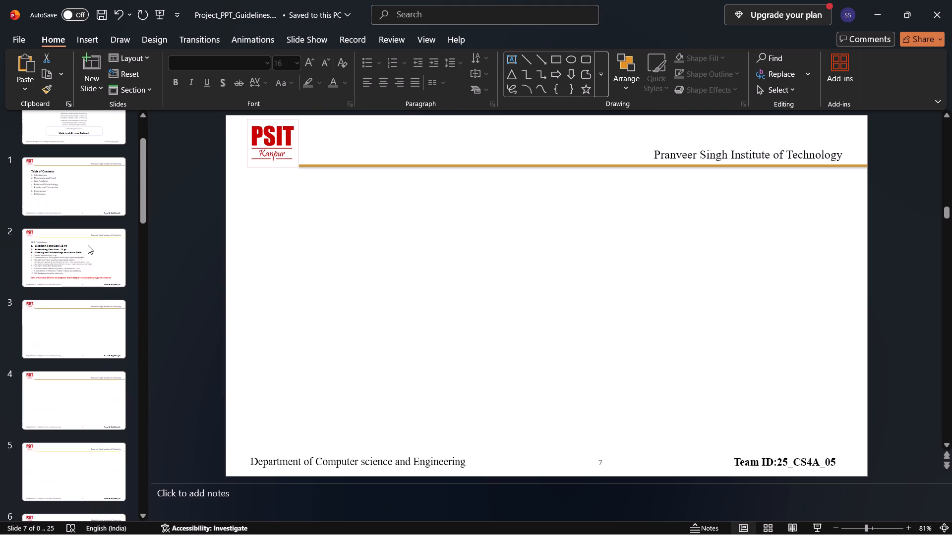
click(87, 294)
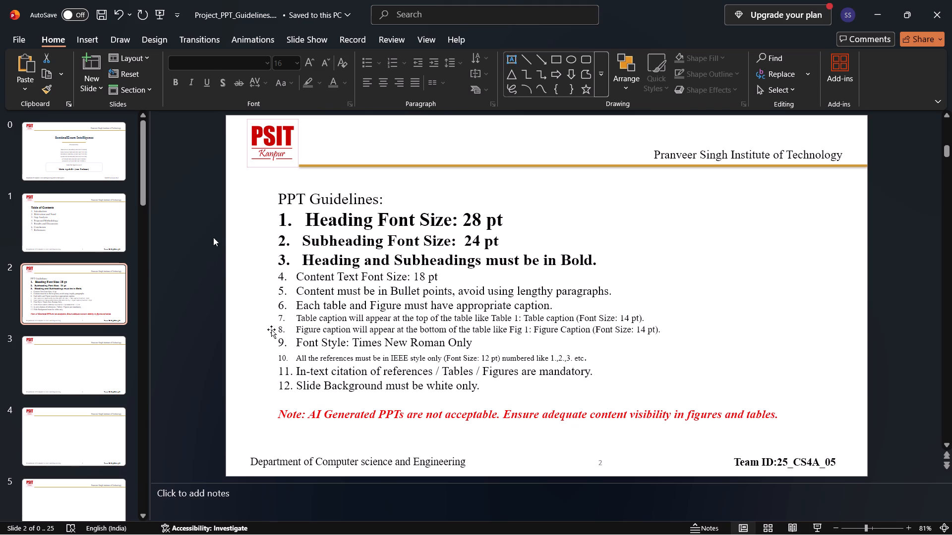
click(458, 456)
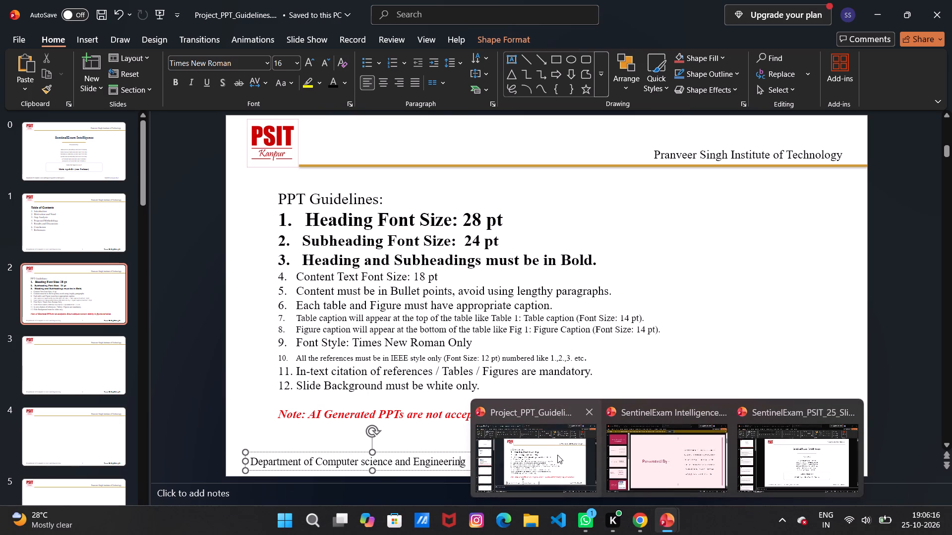
Switch to the SentinelExam_PSIT_25_Slides_Full_Content deck and set the Motivation and Need slide's entire institute-name header to font size 12.
click(828, 455)
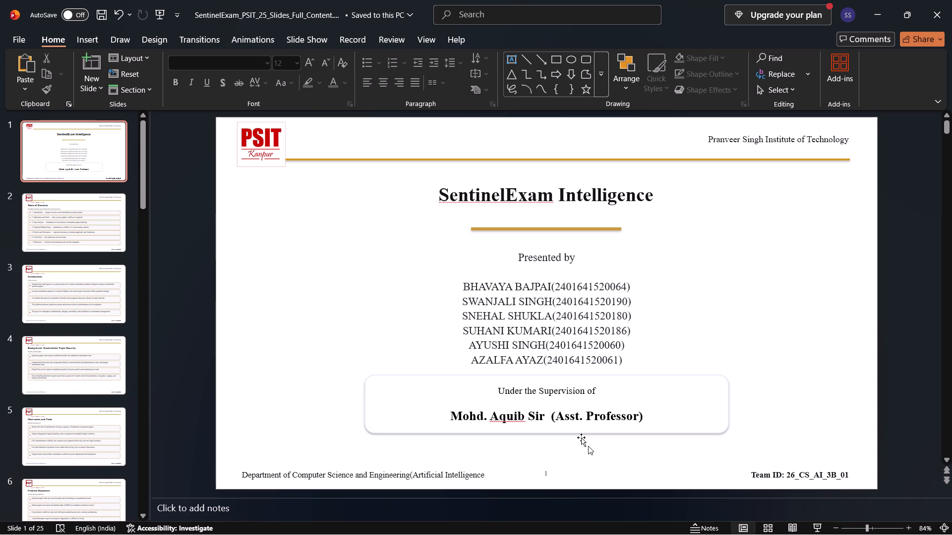
scroll(588, 446, down, 1)
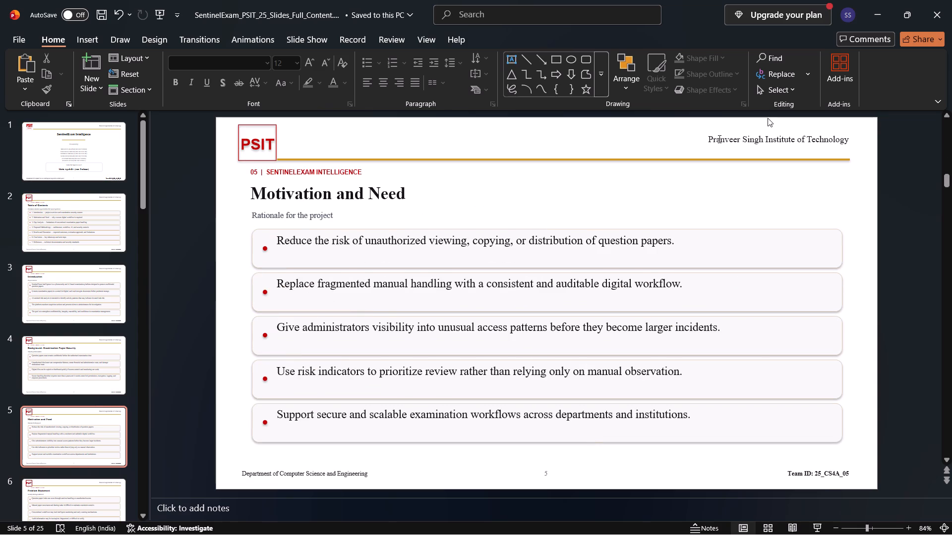
click(769, 132)
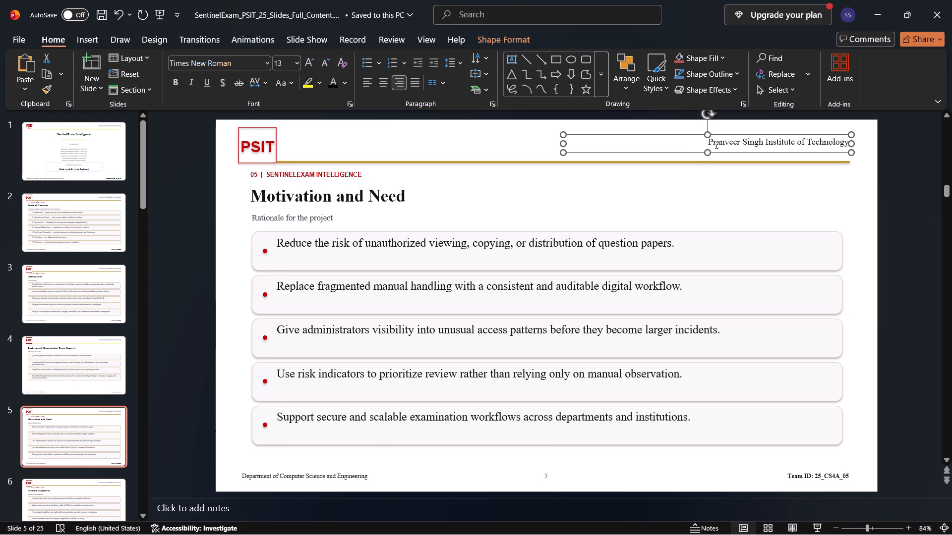
key(ctrl+a)
click(771, 144)
key(ctrl+a)
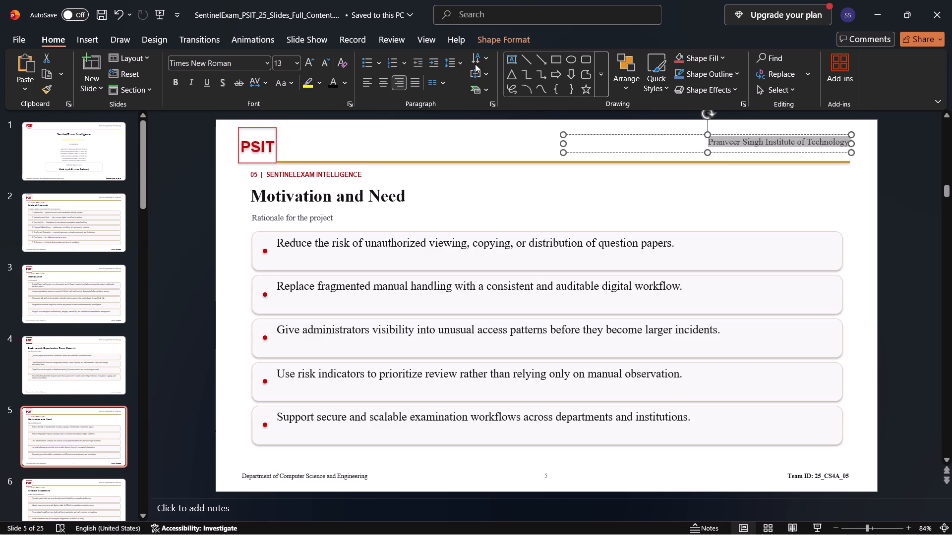
click(297, 62)
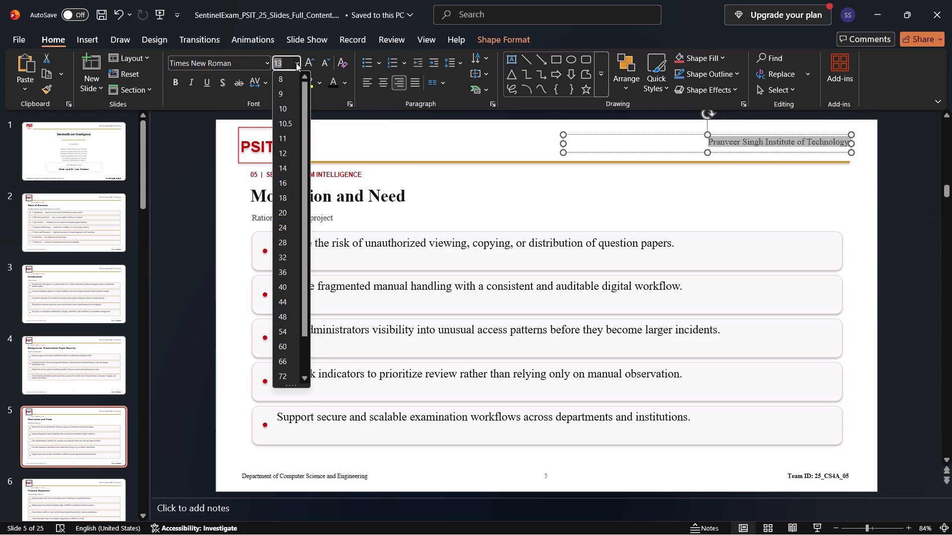
click(288, 149)
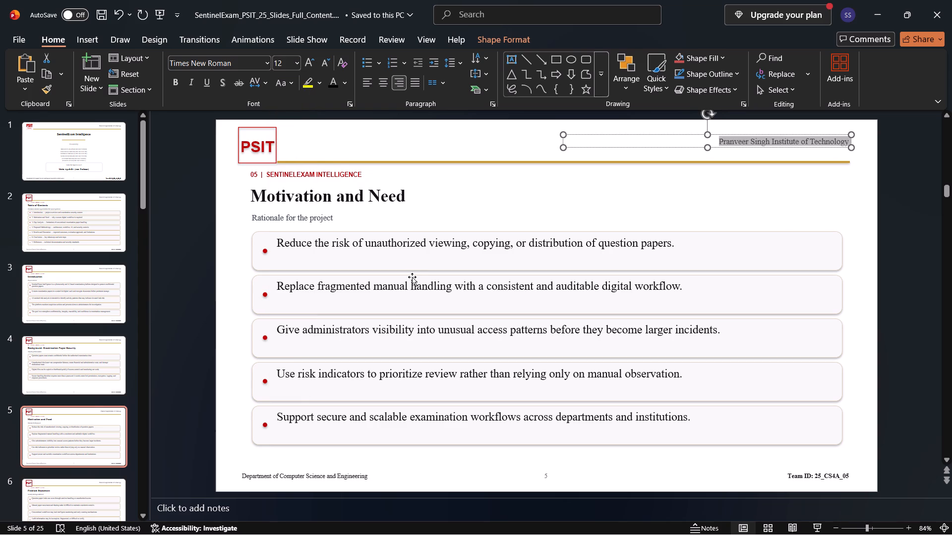
click(401, 149)
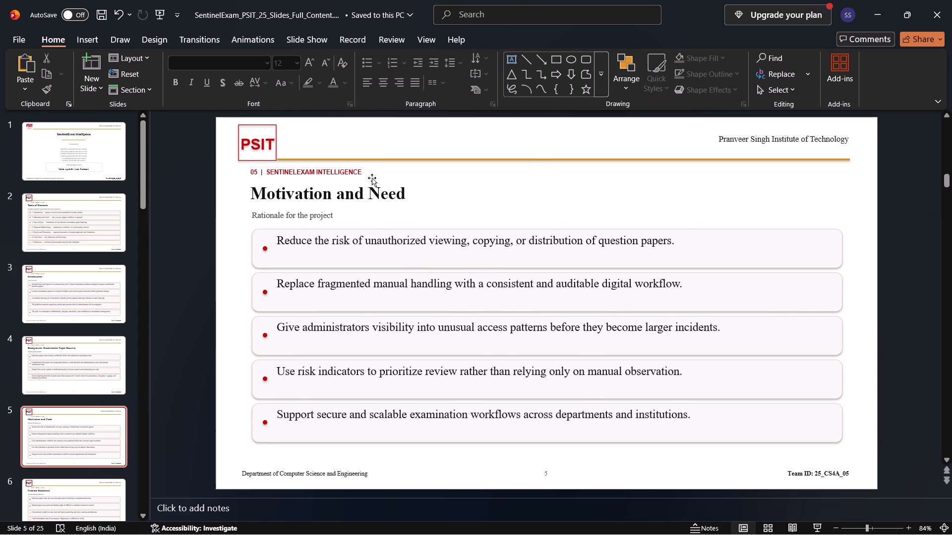
Delete the red "02 | SENTINELEXAM INTELLIGENCE" label from the Table of Contents slide.
scroll(373, 178, up, 6)
click(49, 215)
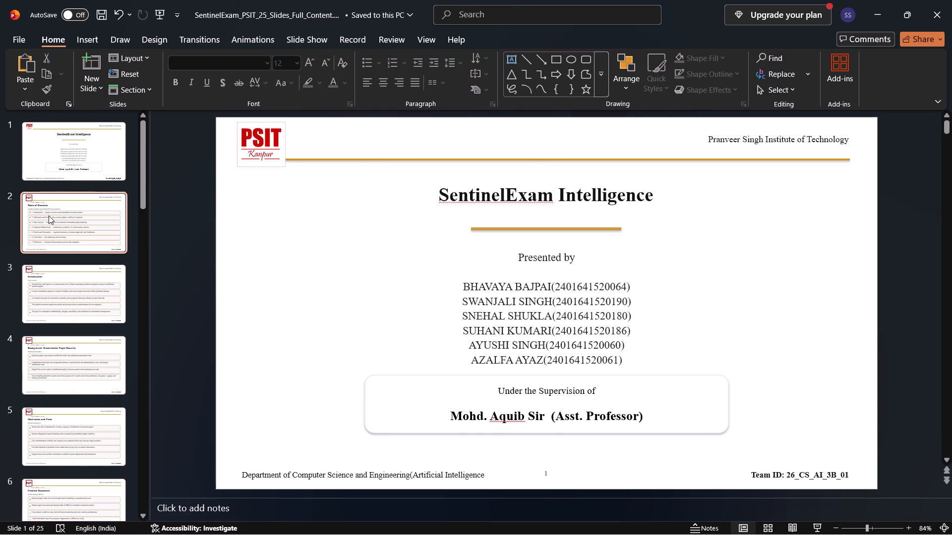
click(305, 167)
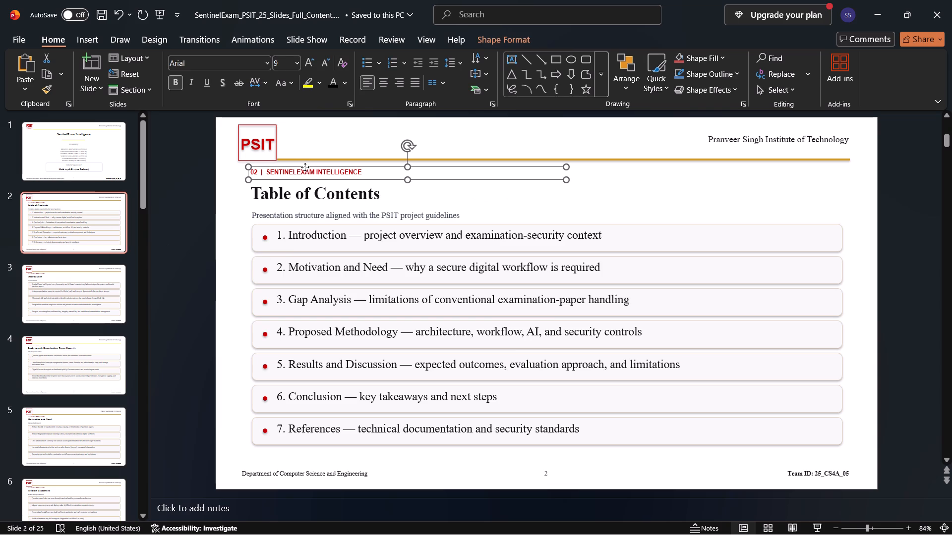
key(BackSpace)
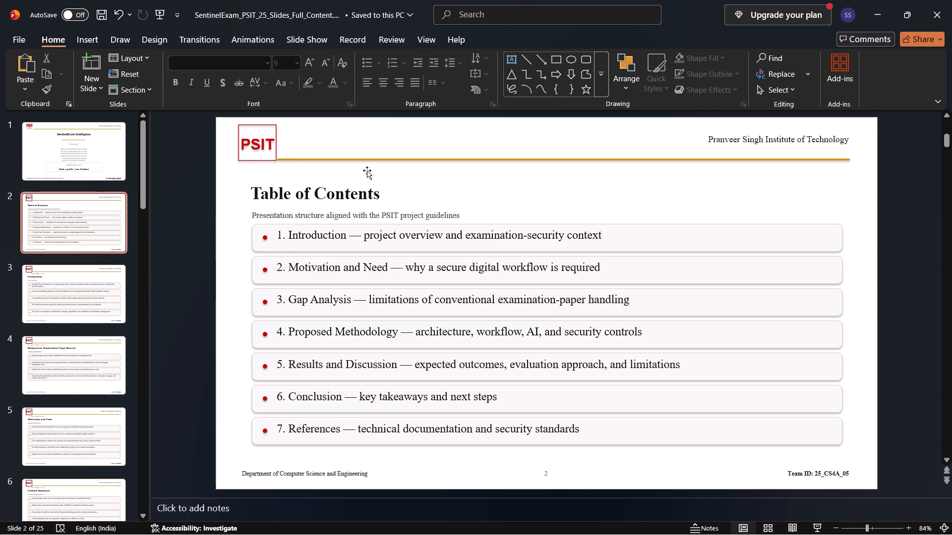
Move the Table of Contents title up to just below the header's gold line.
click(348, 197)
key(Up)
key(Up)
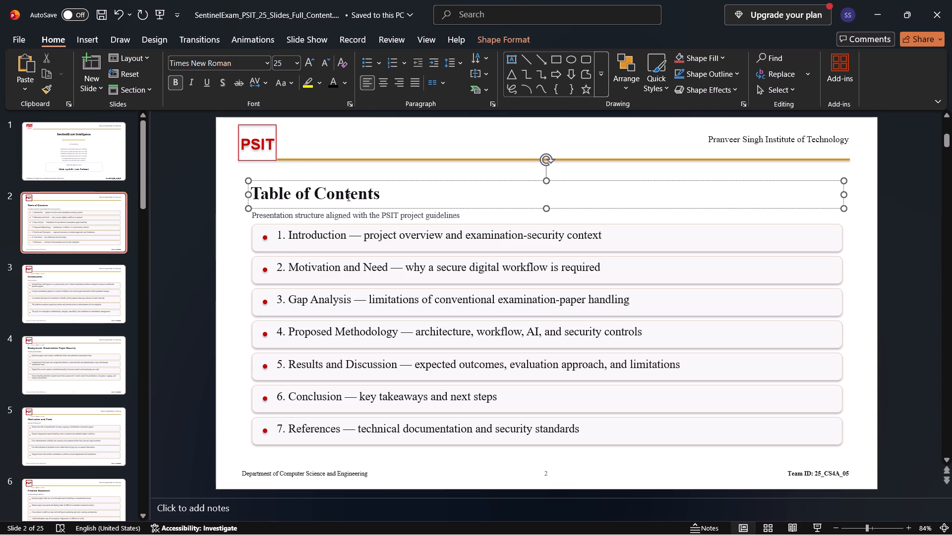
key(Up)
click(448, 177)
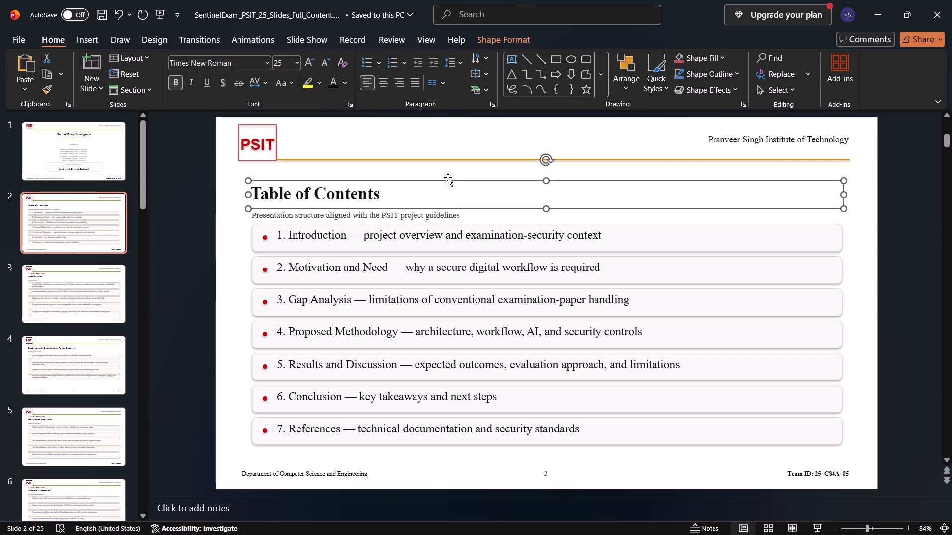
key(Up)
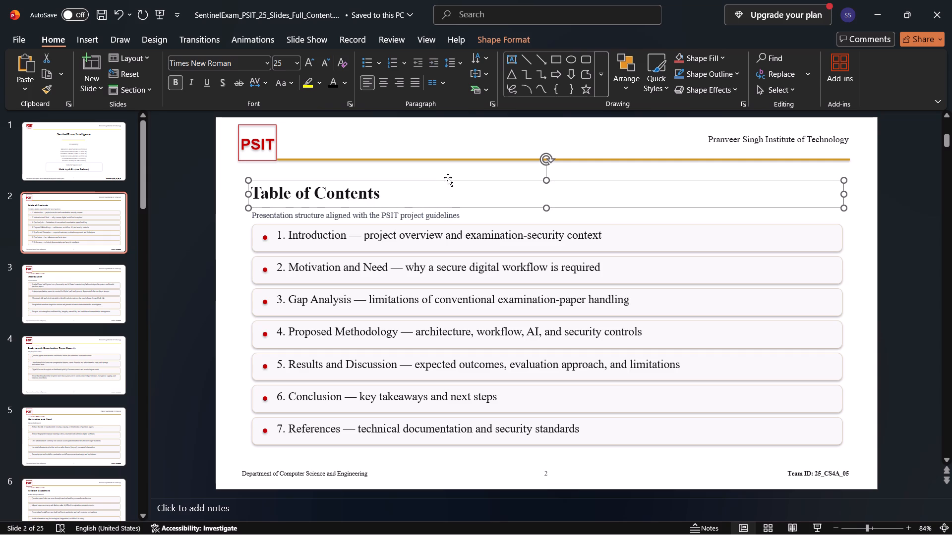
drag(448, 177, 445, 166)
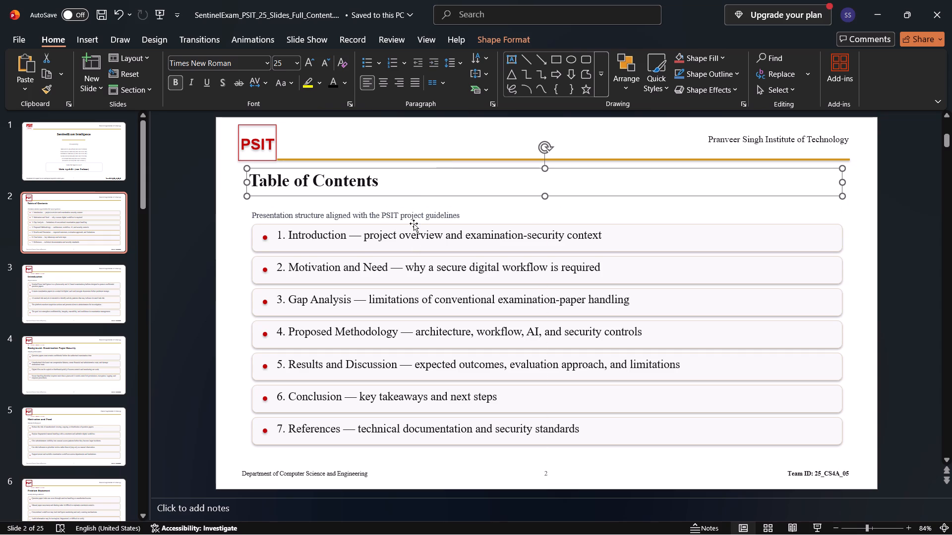
Delete the "Presentation structure aligned with the PSIT project guidelines" subtitle box from the Table of Contents slide.
click(418, 217)
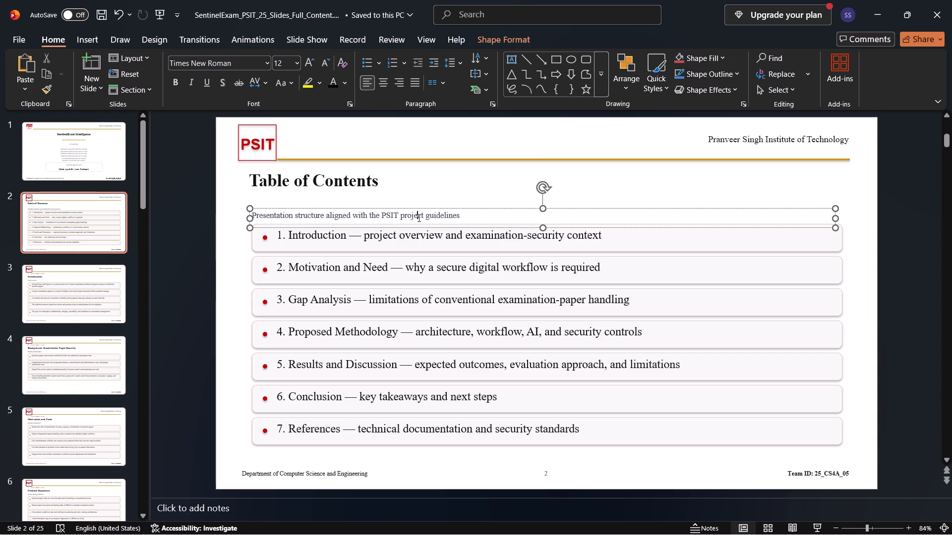
key(BackSpace)
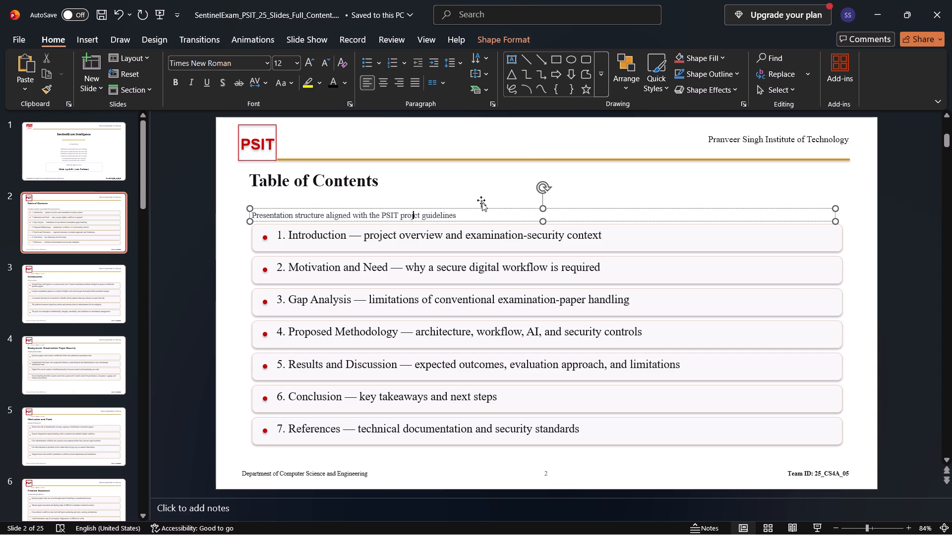
click(482, 204)
key(BackSpace)
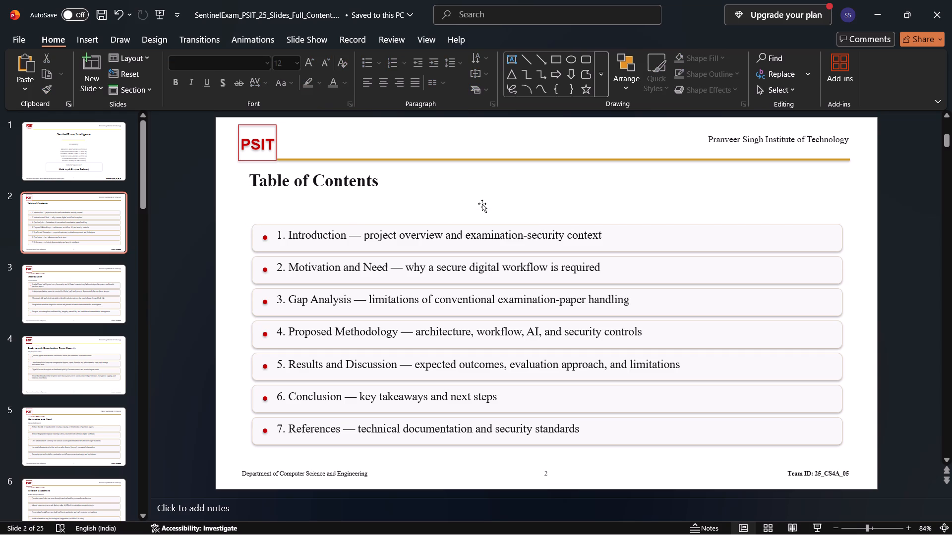
Move the Table of Contents title down so it sits just above the first list item.
click(482, 242)
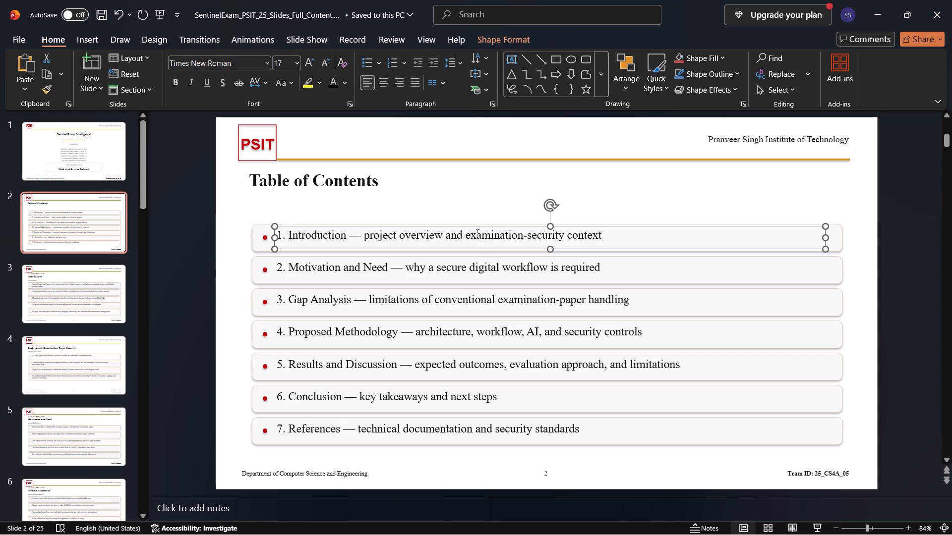
click(360, 179)
drag(441, 198, 444, 207)
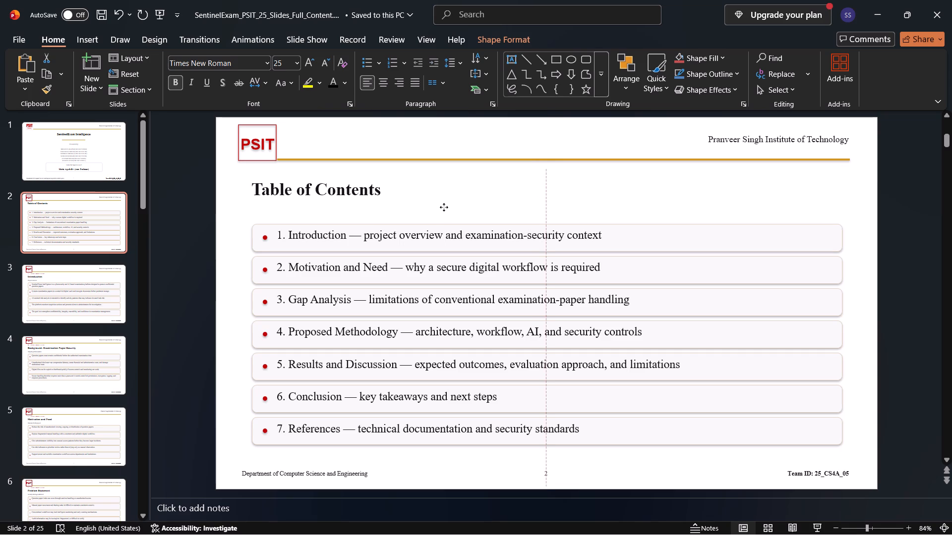
drag(444, 207, 445, 214)
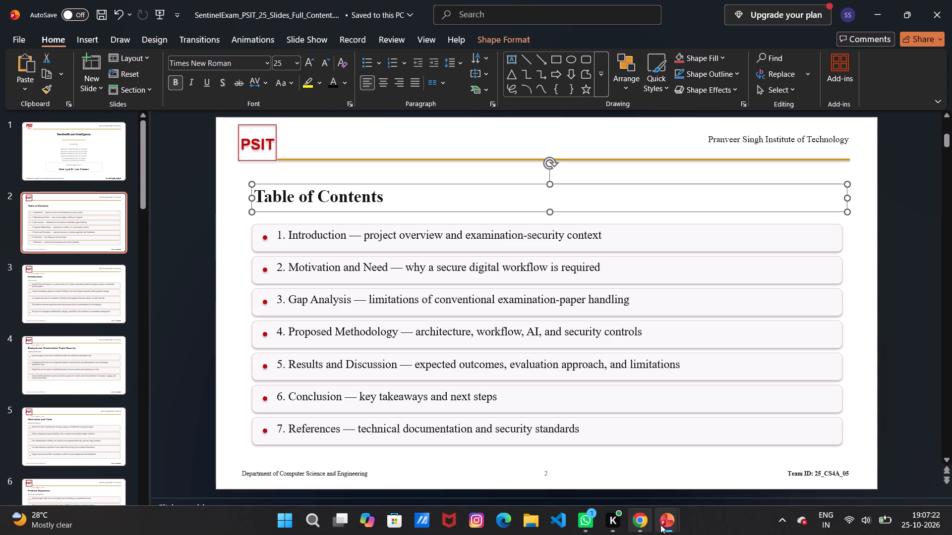
Copy the PSIT Kanpur logo from the Project_PPT_Guidelines deck and paste it over the old PSIT logo on the Table of Contents slide.
click(560, 475)
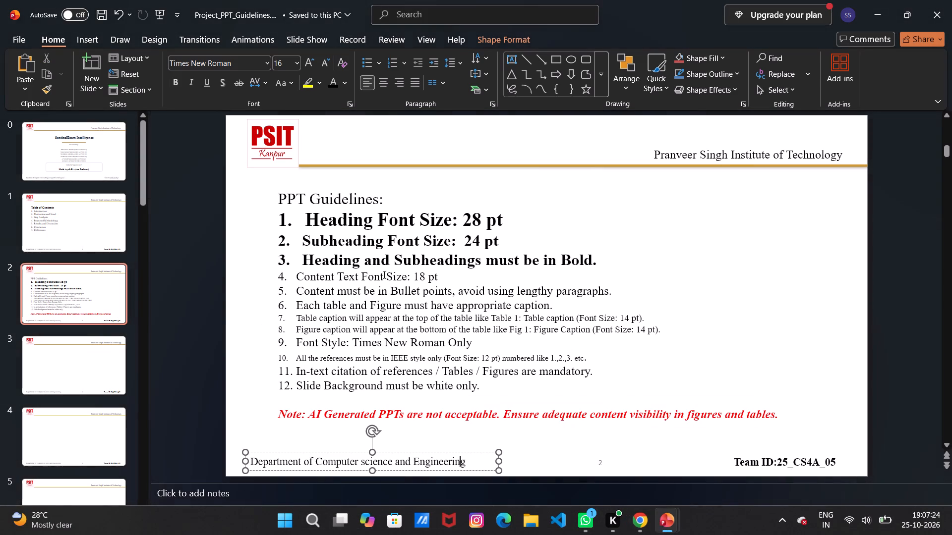
click(277, 146)
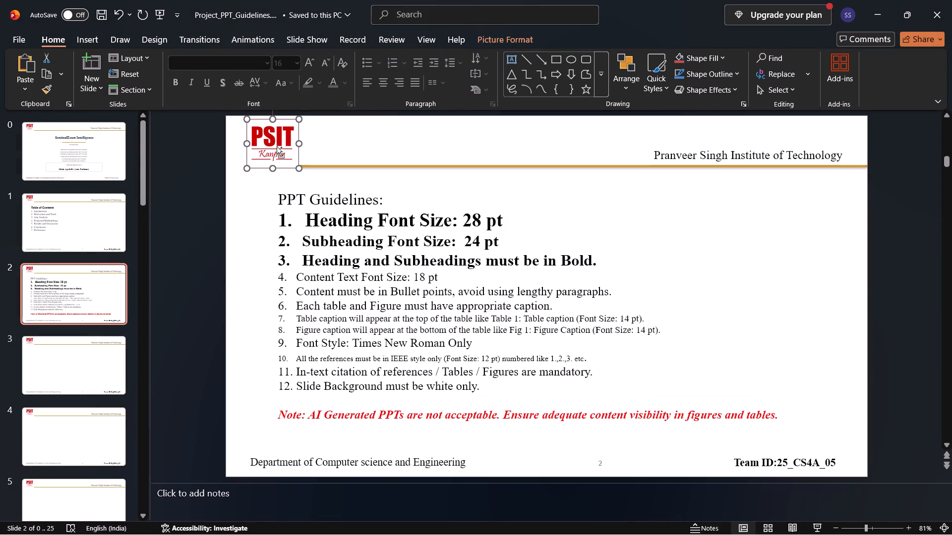
key(ctrl+c)
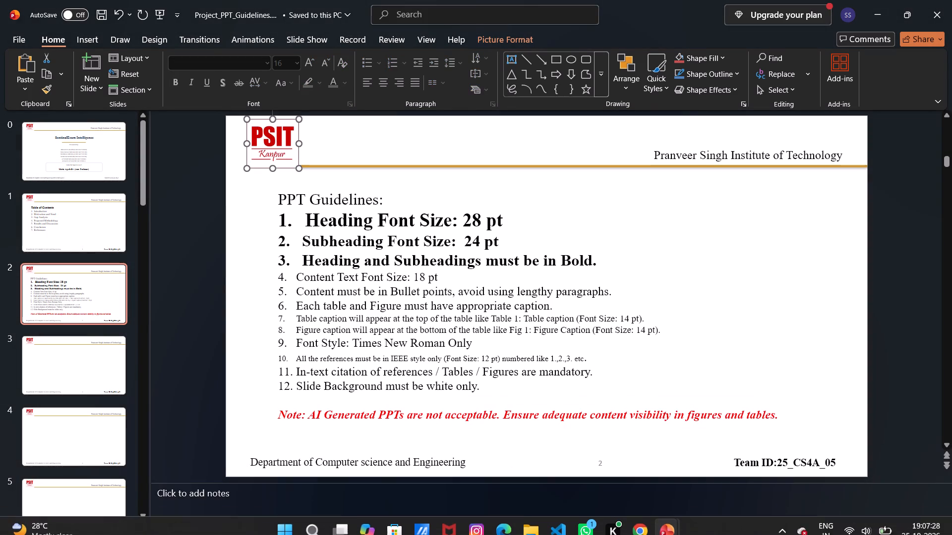
click(809, 451)
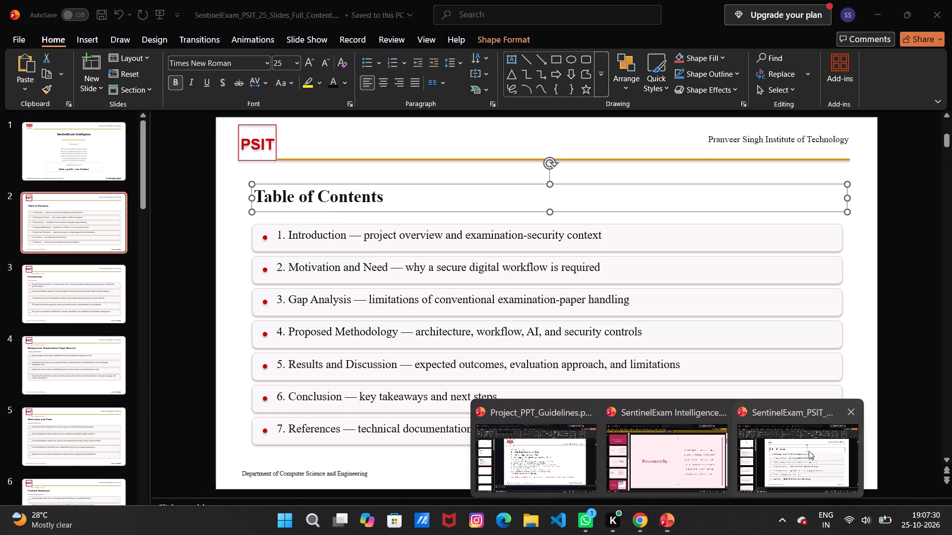
click(258, 136)
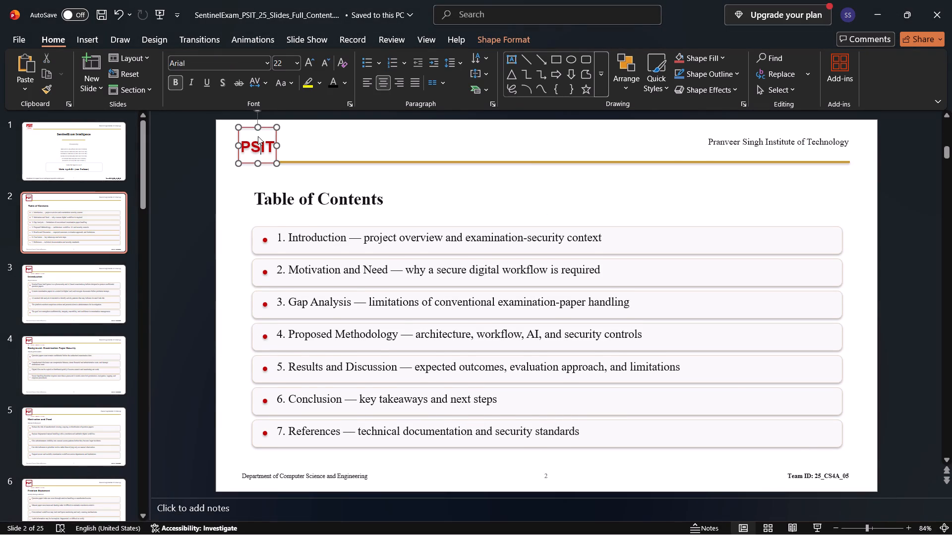
key(ctrl+v)
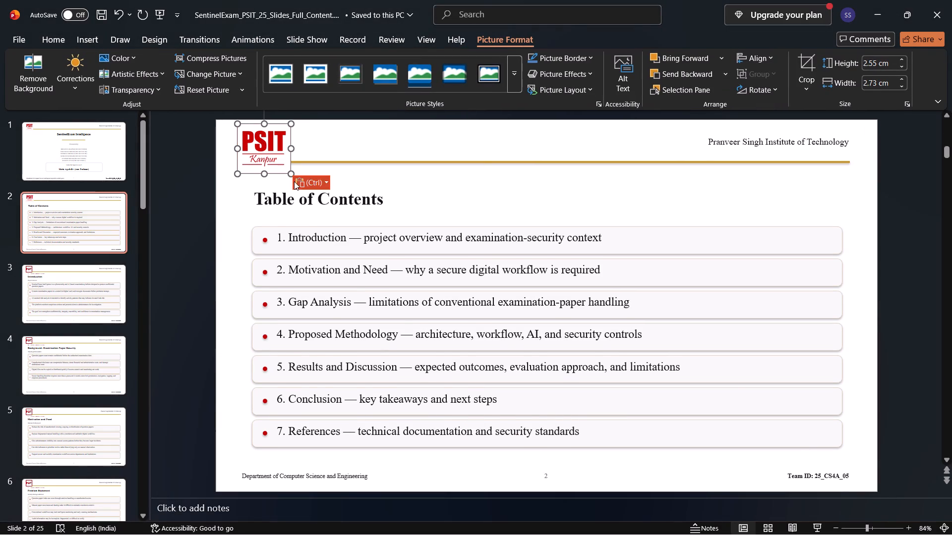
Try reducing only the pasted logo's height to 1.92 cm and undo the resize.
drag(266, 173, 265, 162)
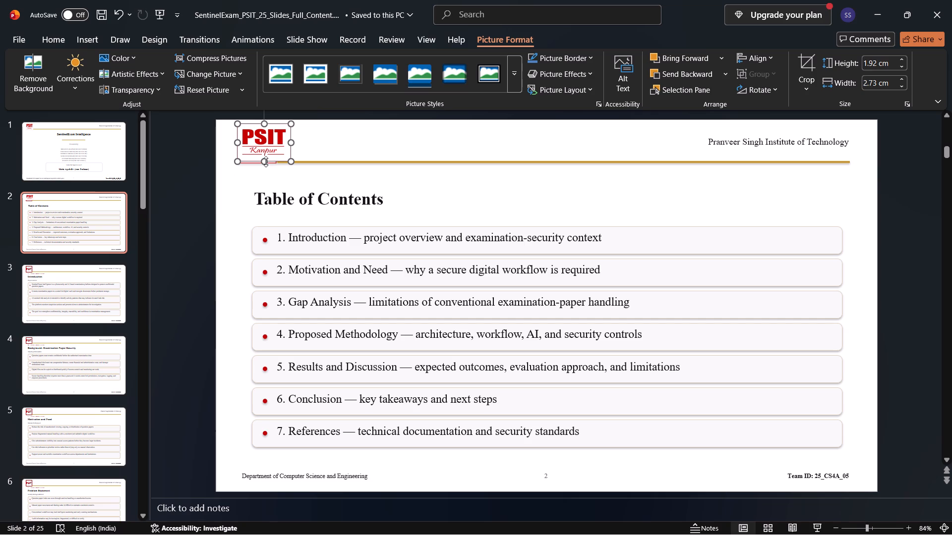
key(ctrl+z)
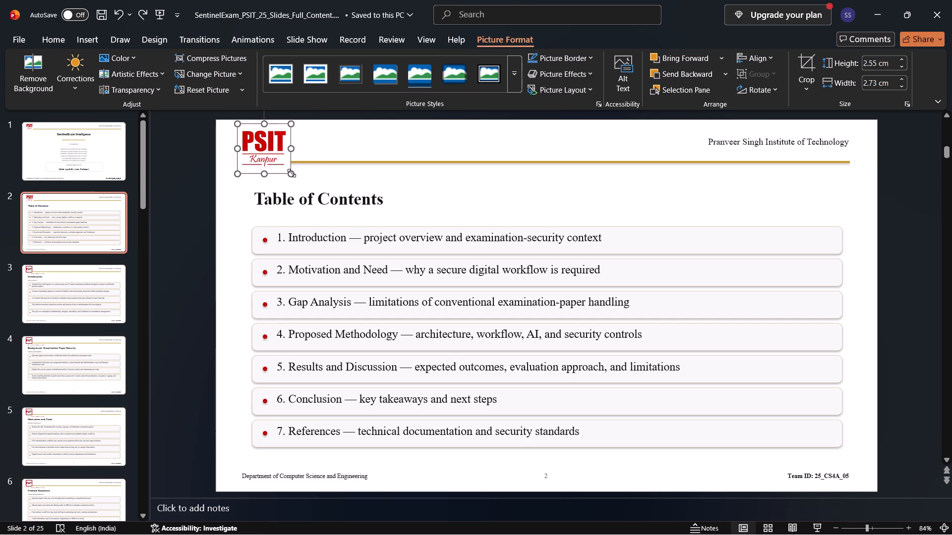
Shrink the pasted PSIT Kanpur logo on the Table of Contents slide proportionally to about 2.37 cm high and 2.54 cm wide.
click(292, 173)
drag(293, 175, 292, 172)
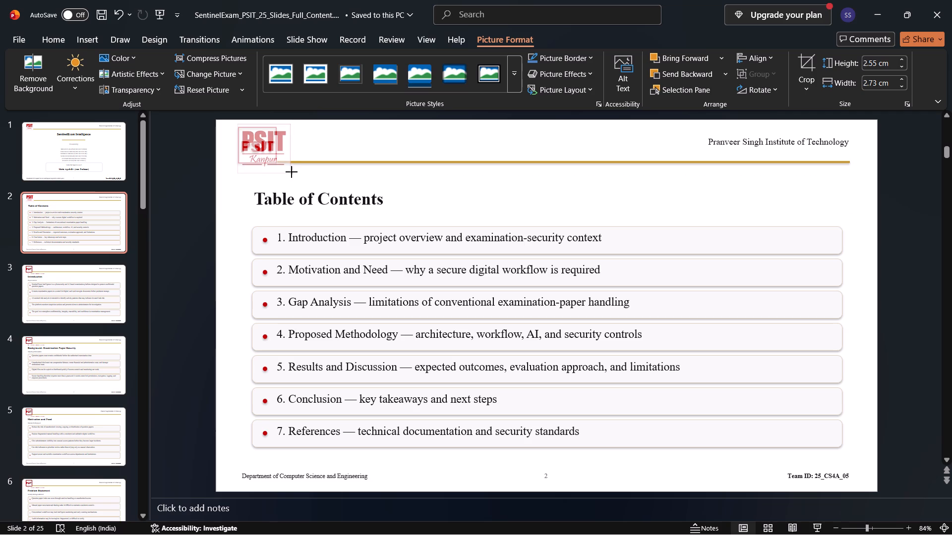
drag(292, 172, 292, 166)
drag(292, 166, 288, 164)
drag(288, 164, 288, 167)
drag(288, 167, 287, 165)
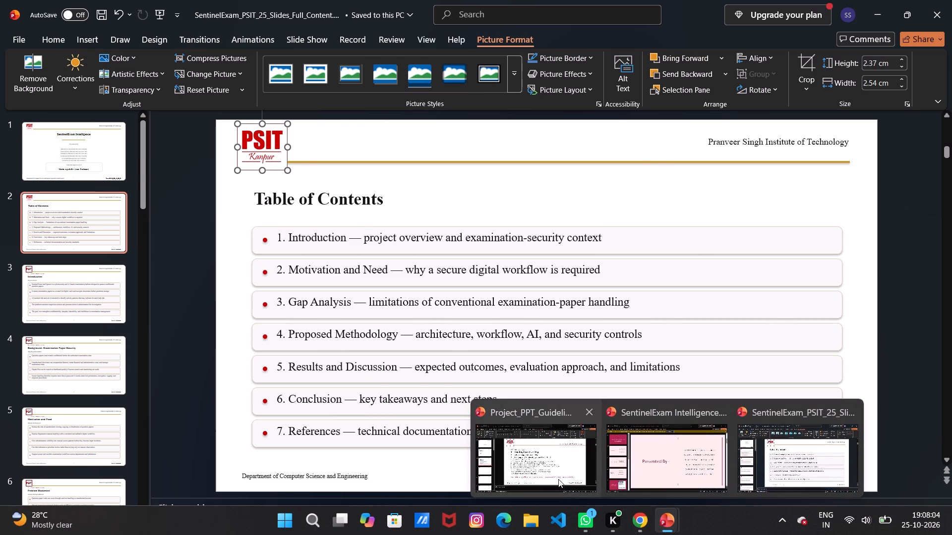
Using the Project_PPT_Guidelines cover logo as reference, shrink the Table of Contents logo proportionally to about 2.01 cm high by 2.15 cm wide.
click(558, 479)
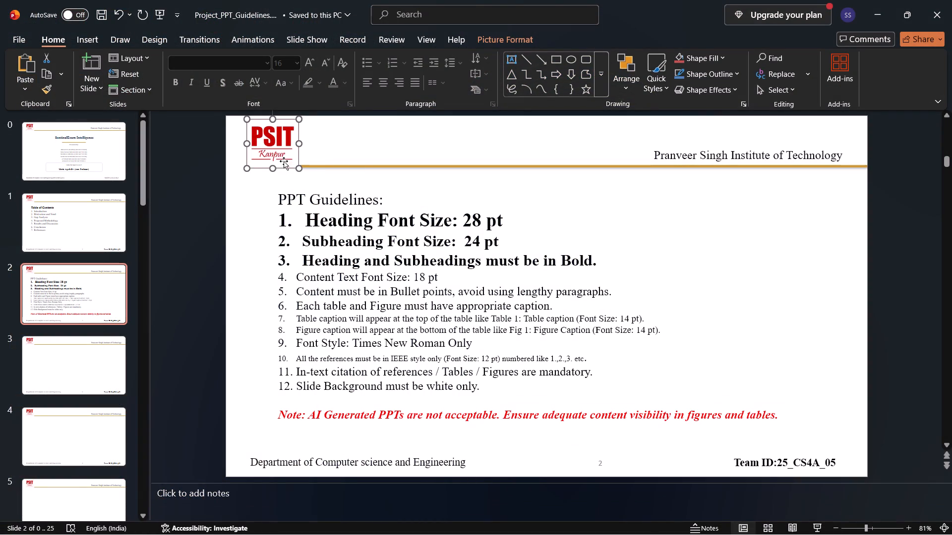
click(348, 147)
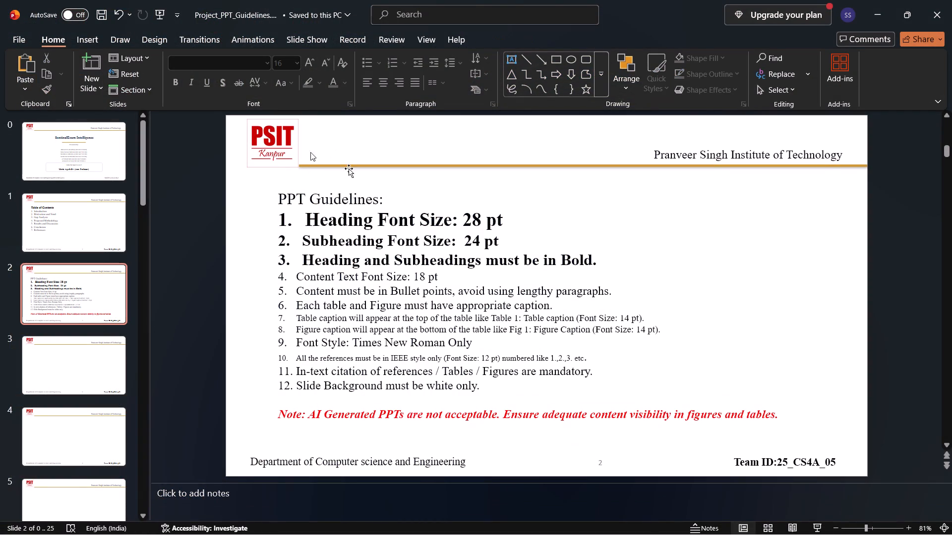
scroll(301, 235, up, 9)
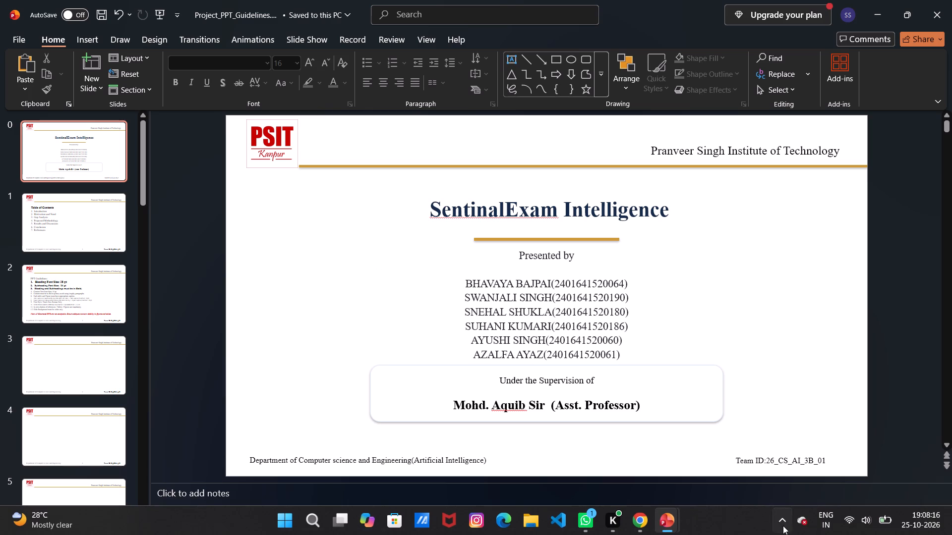
click(807, 466)
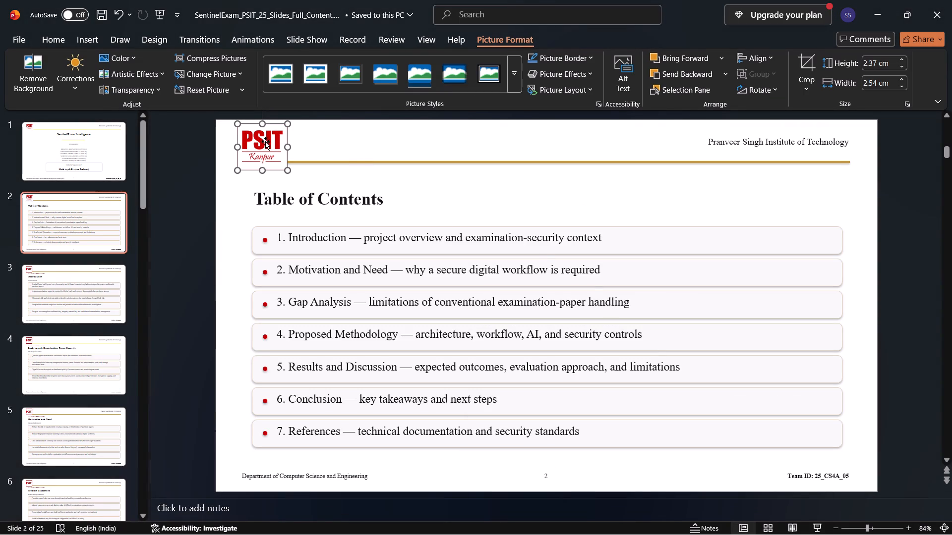
click(286, 165)
drag(287, 170, 280, 152)
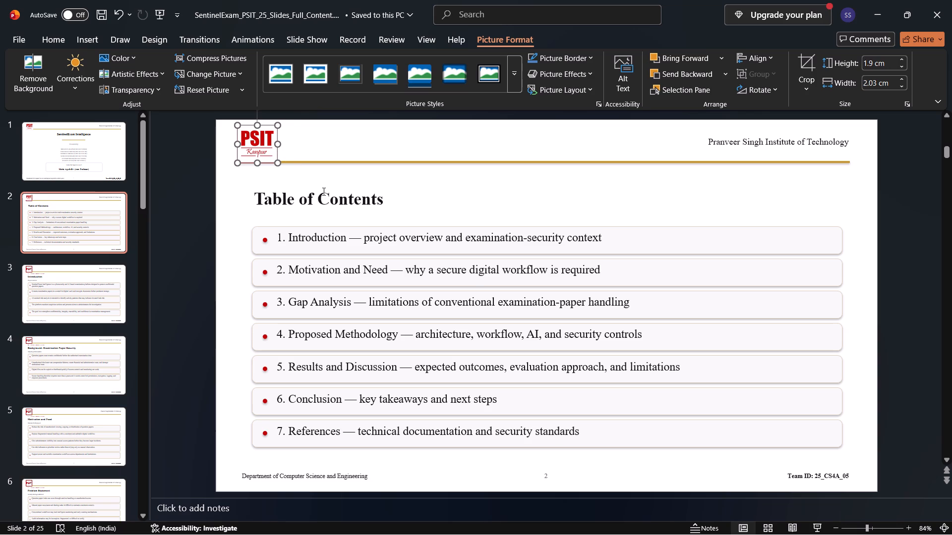
click(278, 162)
click(327, 170)
Shrink the PSIT Kanpur logo on the SentinelExam cover slide slightly, keeping its proportions and its place at the start of the gold header line.
scroll(327, 170, up, 2)
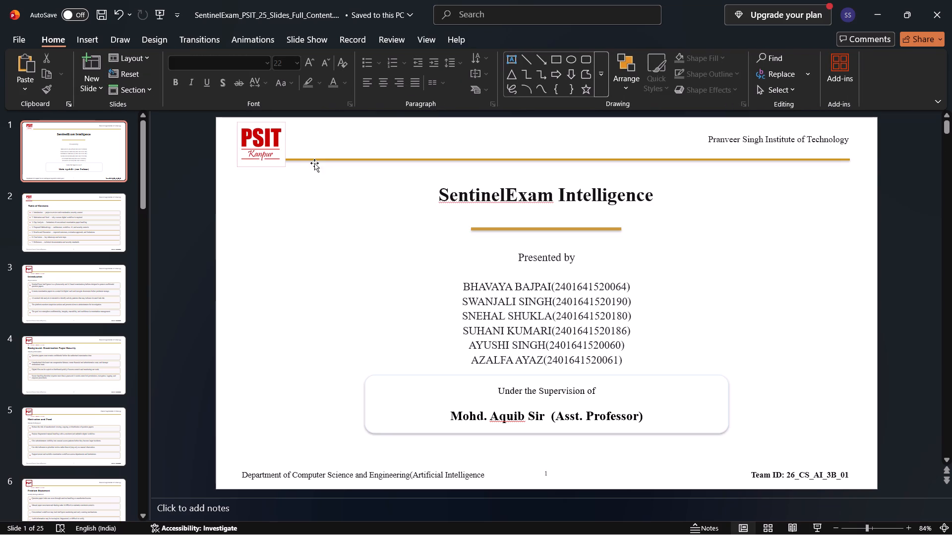
click(271, 146)
drag(284, 167, 282, 162)
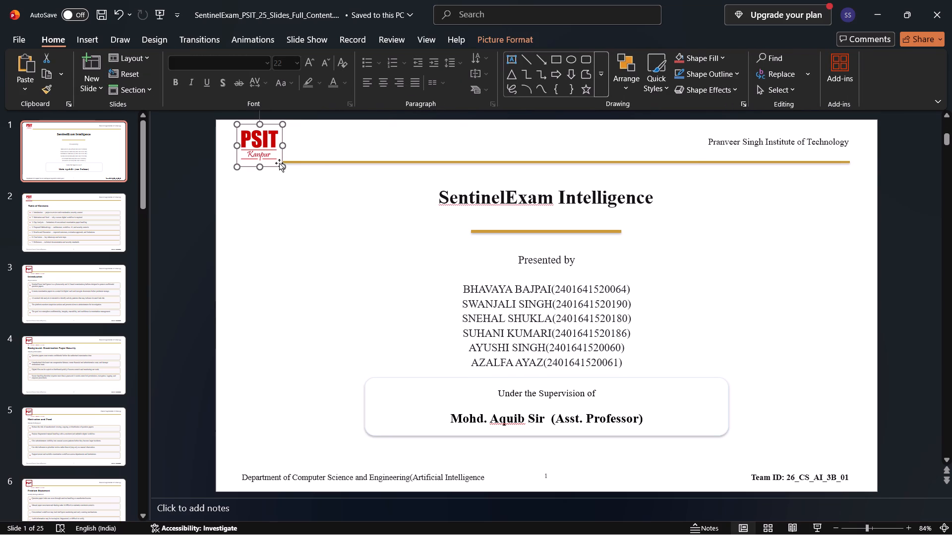
click(284, 166)
click(326, 171)
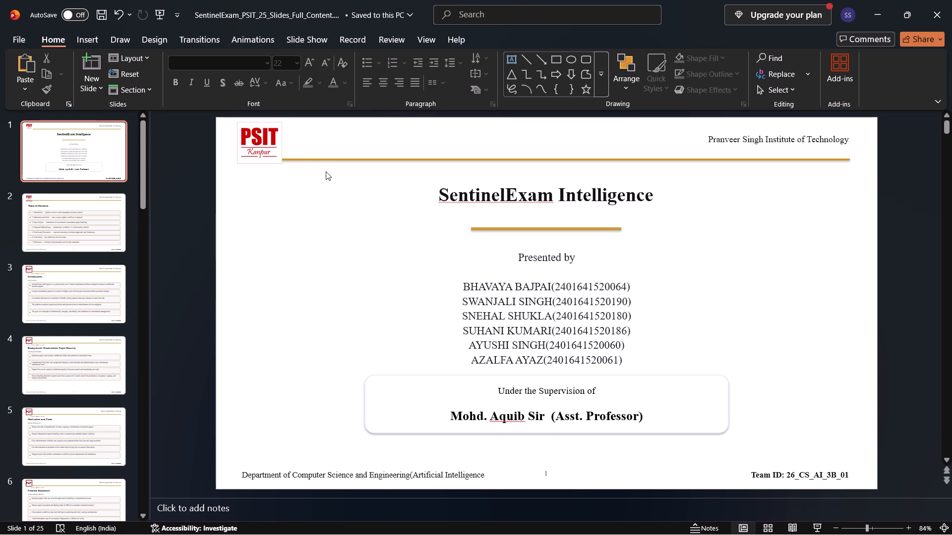
click(265, 147)
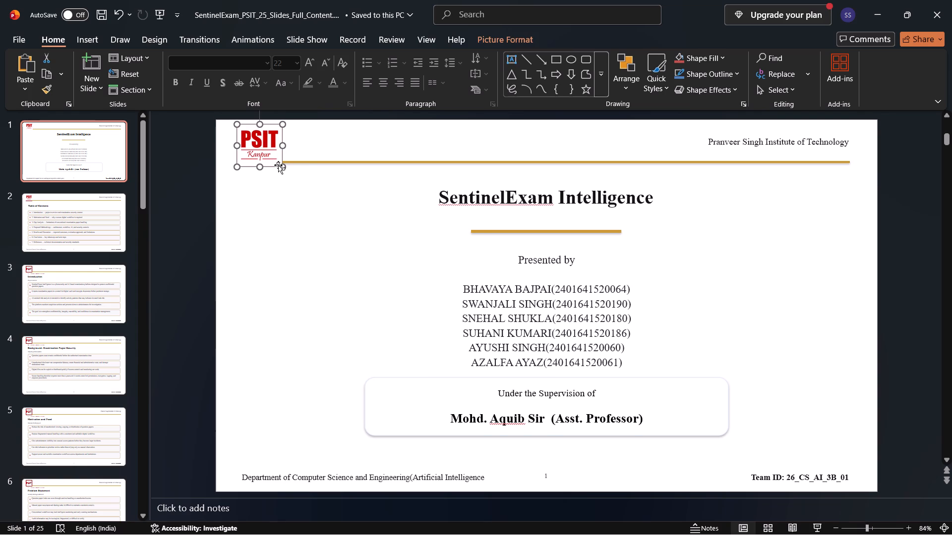
click(301, 176)
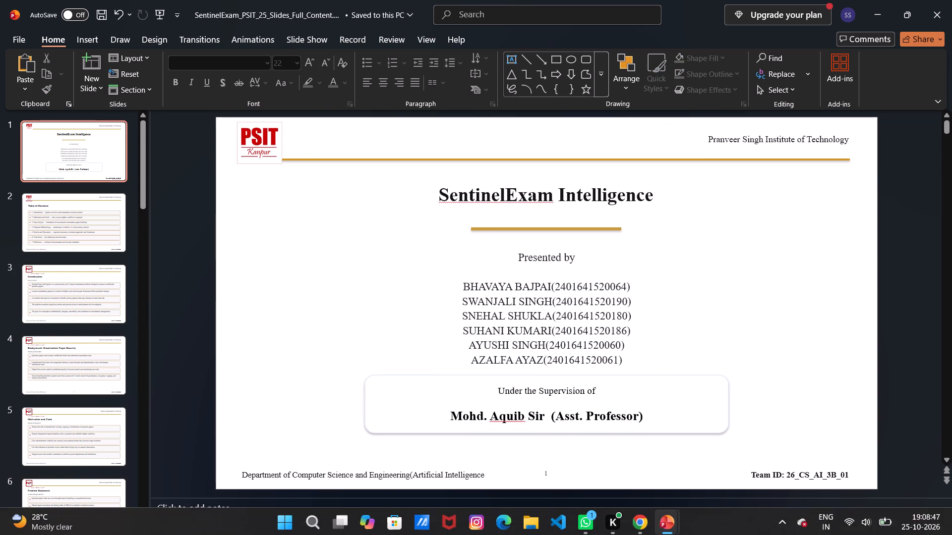
Paste the PSIT Kanpur logo over the old PSIT logo on the Introduction slide and shrink it to about 2.18 × 2.34 cm.
scroll(644, 395, down, 1)
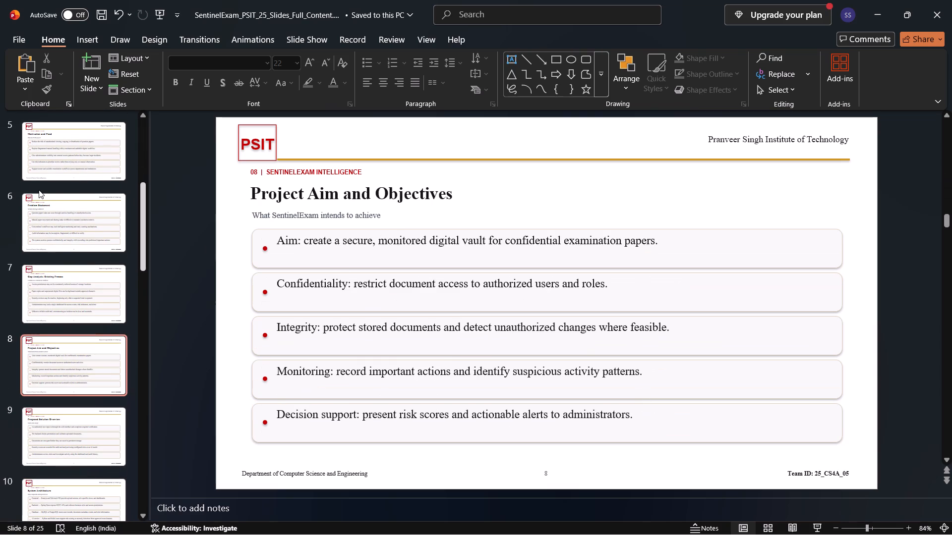
scroll(51, 365, up, 13)
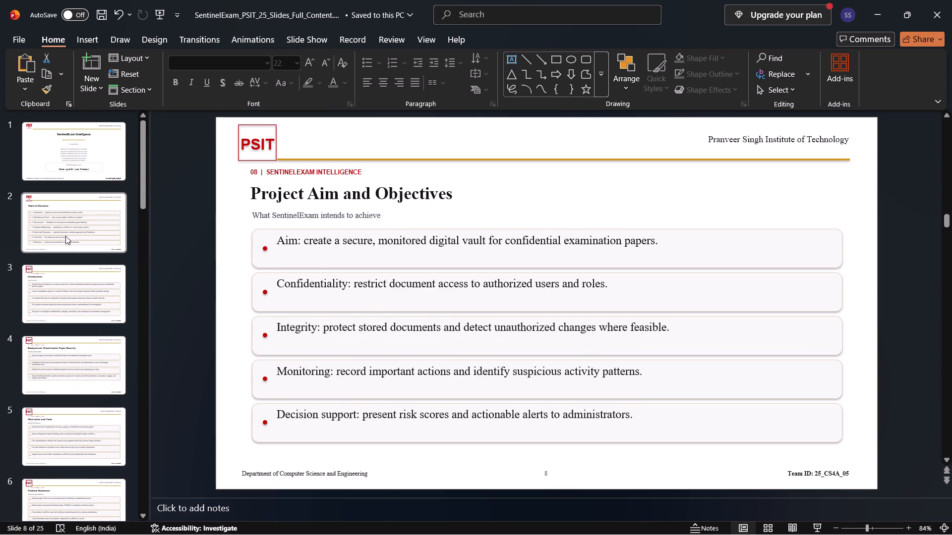
click(80, 278)
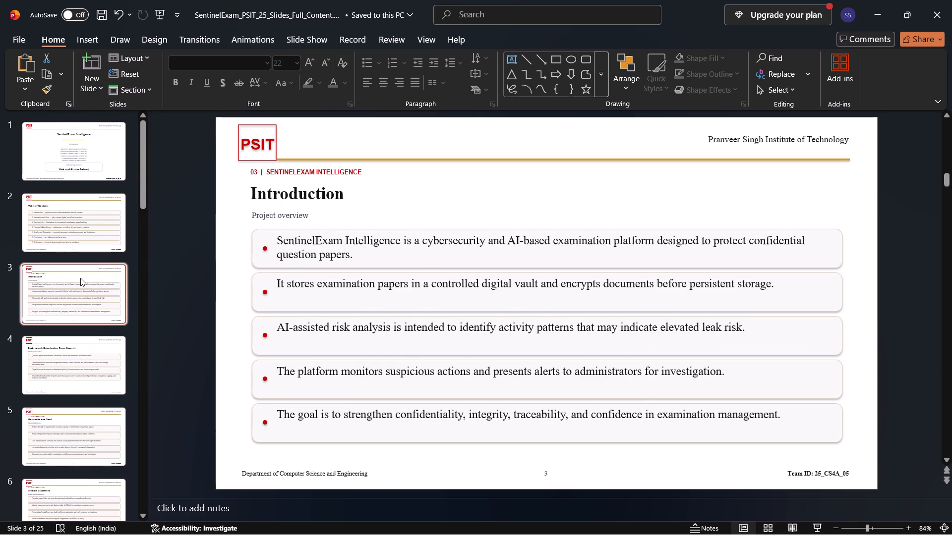
click(264, 149)
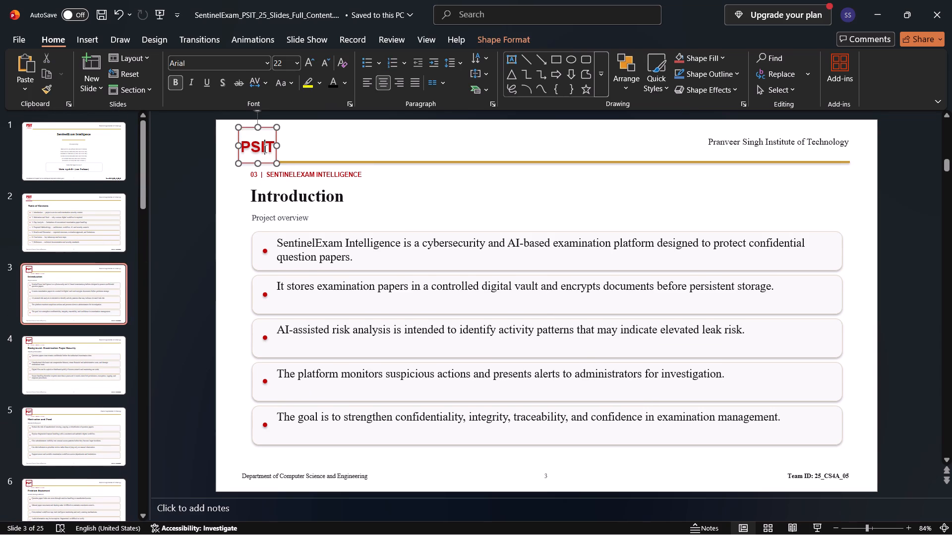
key(ctrl+v)
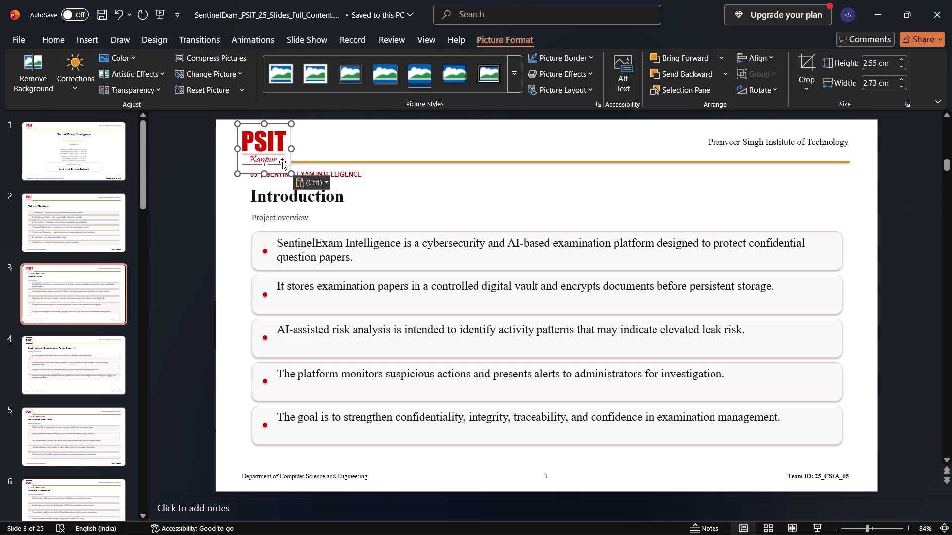
click(289, 172)
drag(289, 172, 277, 142)
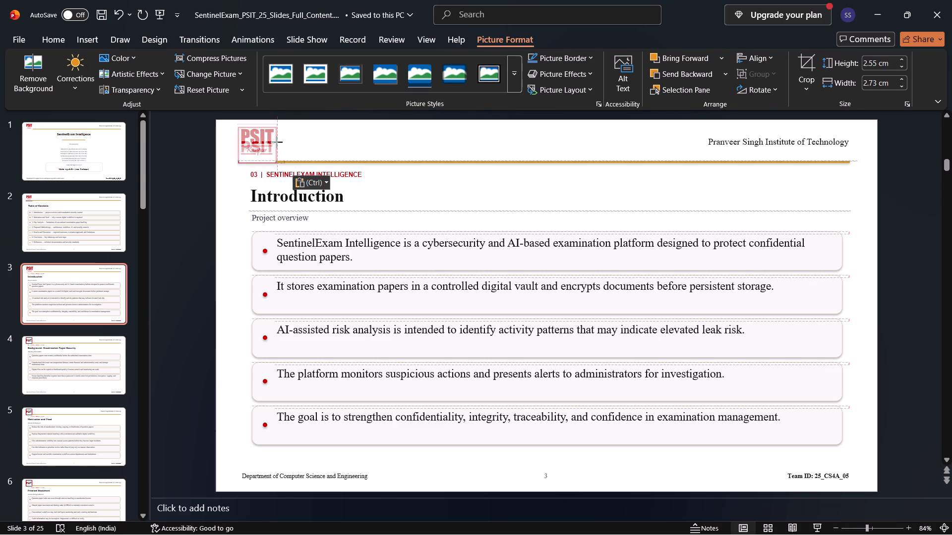
drag(277, 142, 283, 145)
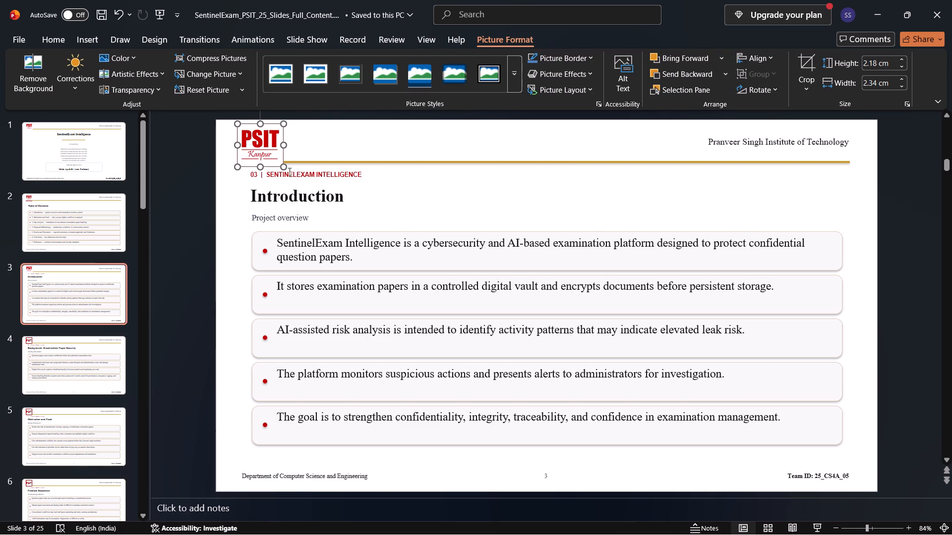
drag(286, 166, 284, 160)
drag(283, 163, 281, 155)
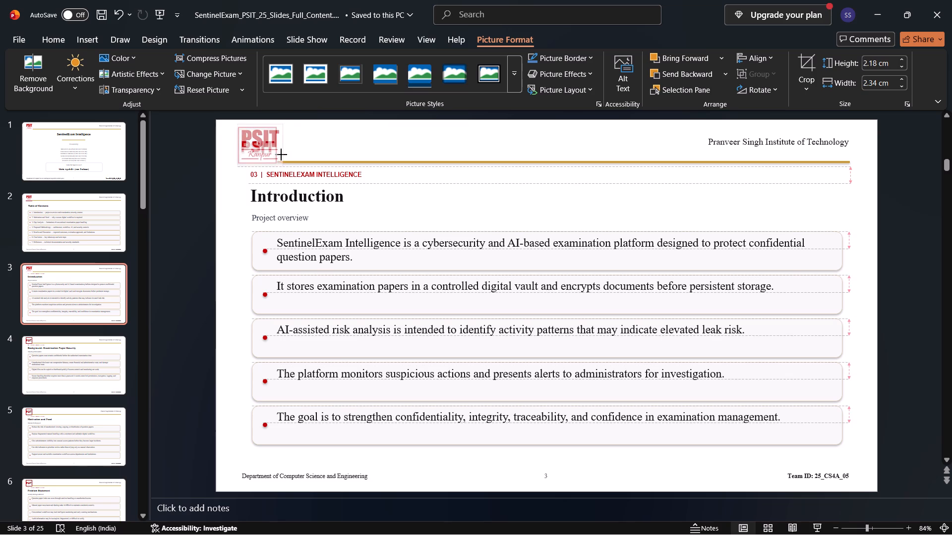
drag(281, 155, 282, 156)
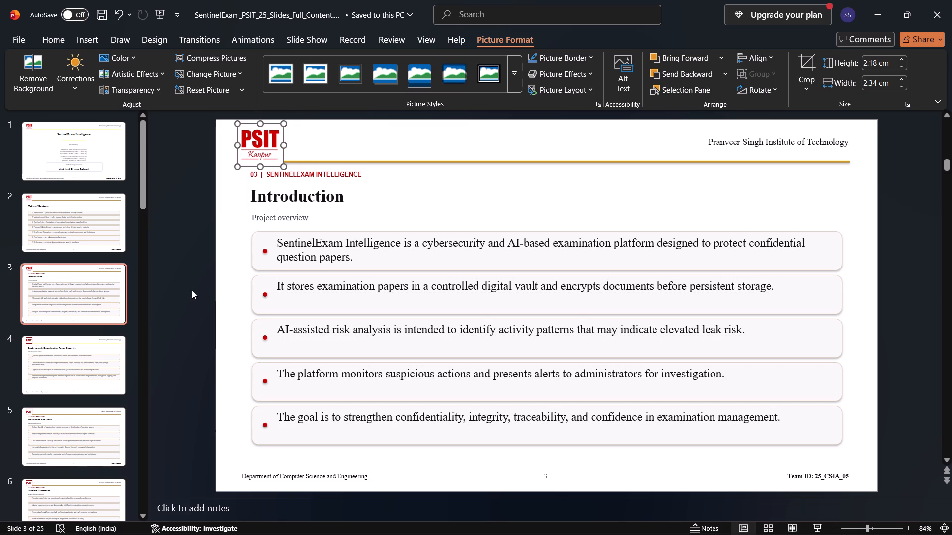
Paste the PSIT Kanpur logo over the old one on the Background: Examination Paper Security slide and shrink it to about 2.07 × 2.21 cm.
ctrl+click(58, 390)
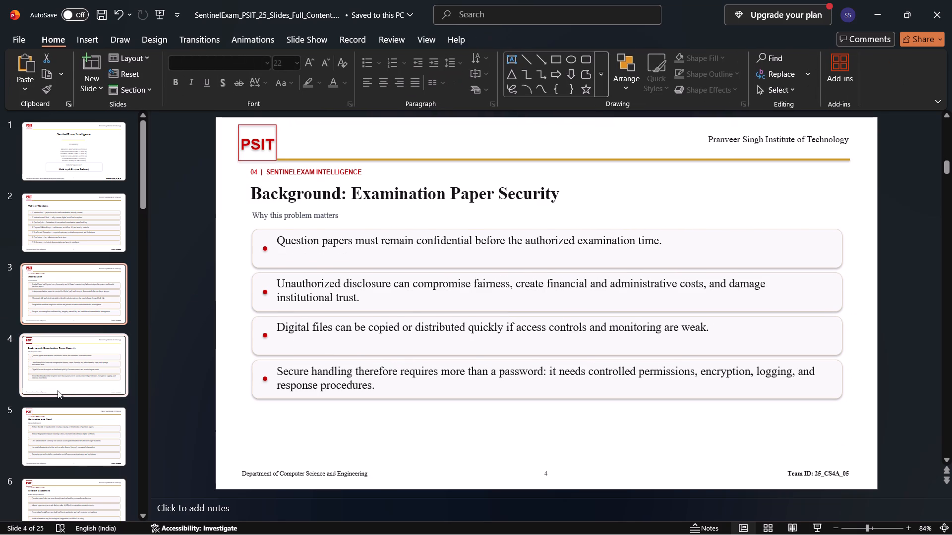
click(258, 143)
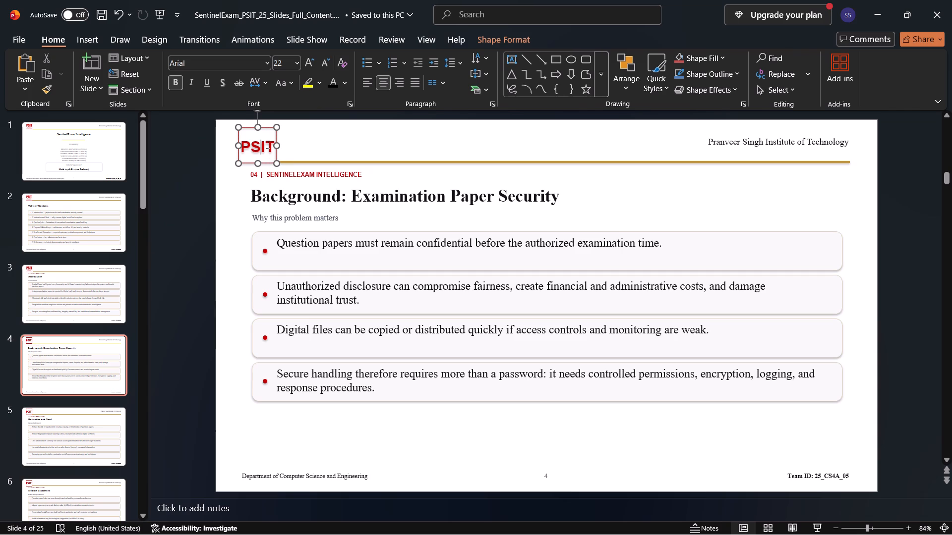
key(ctrl+v)
drag(289, 172, 281, 152)
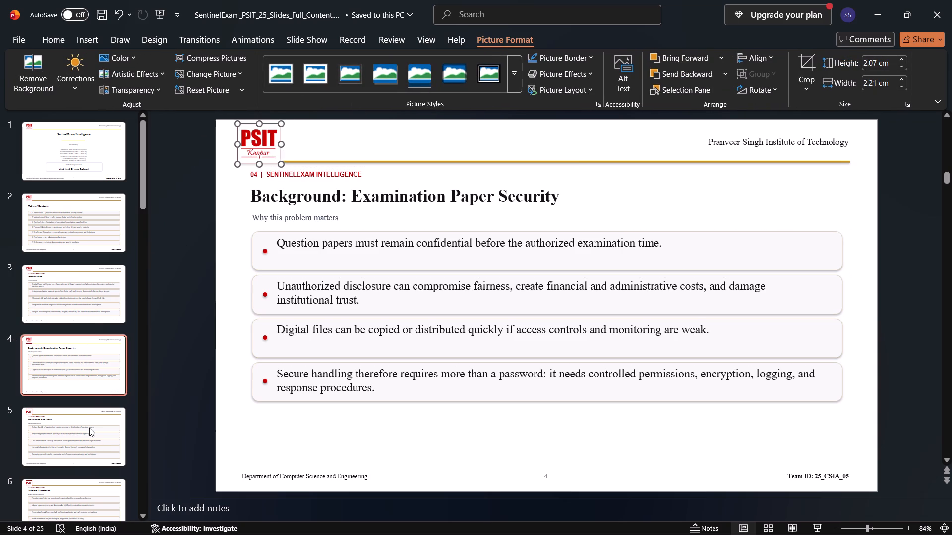
Paste the PSIT Kanpur logo over the old one on the Motivation and Need slide and shrink it to about 2.11 × 2.26 cm.
click(95, 453)
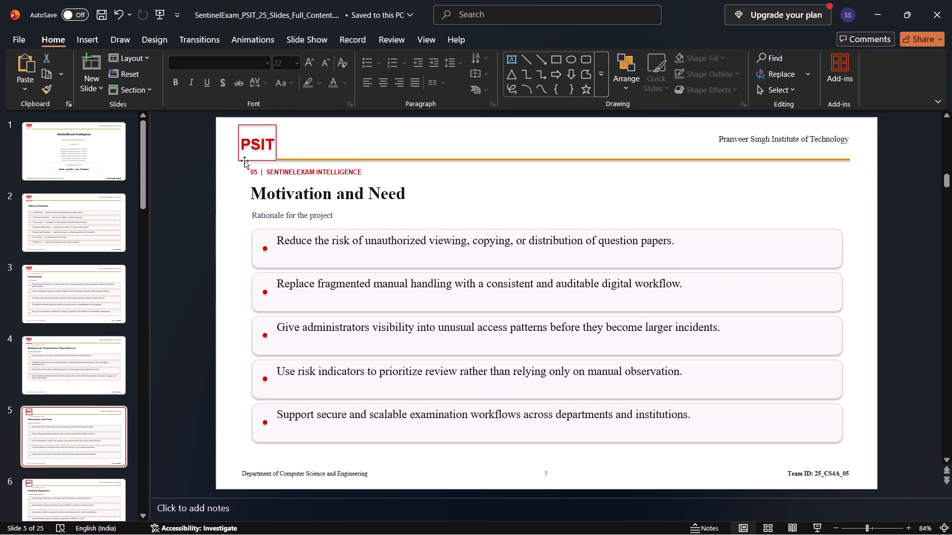
click(244, 160)
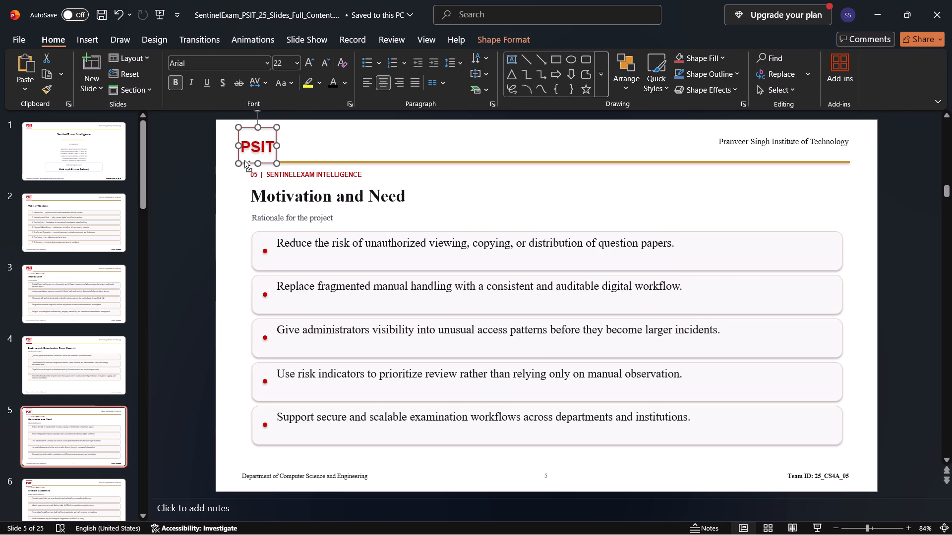
key(ctrl+v)
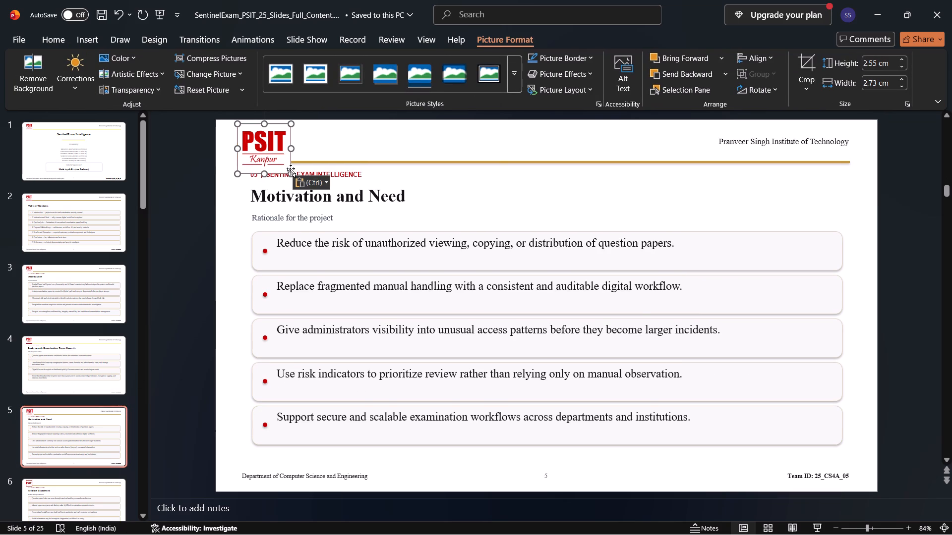
drag(291, 172, 286, 160)
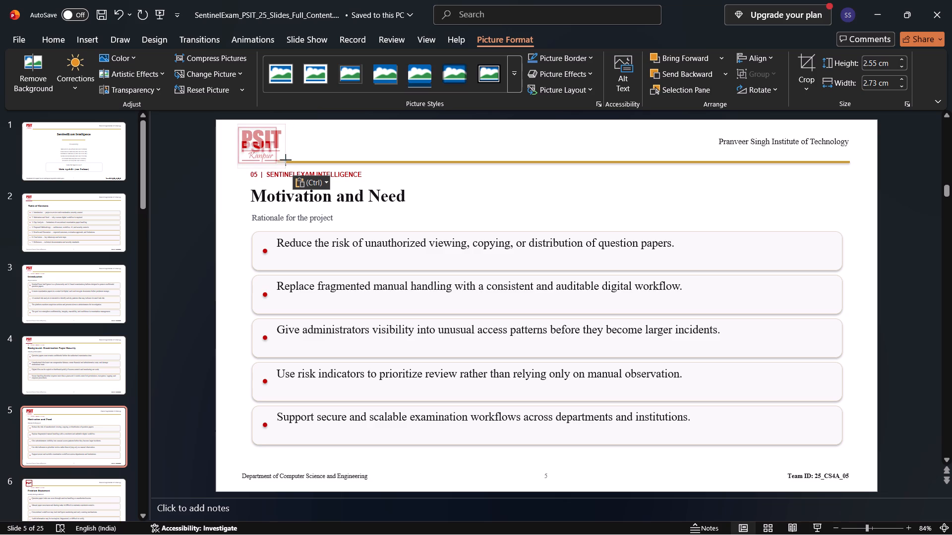
drag(286, 160, 286, 158)
drag(285, 168, 282, 160)
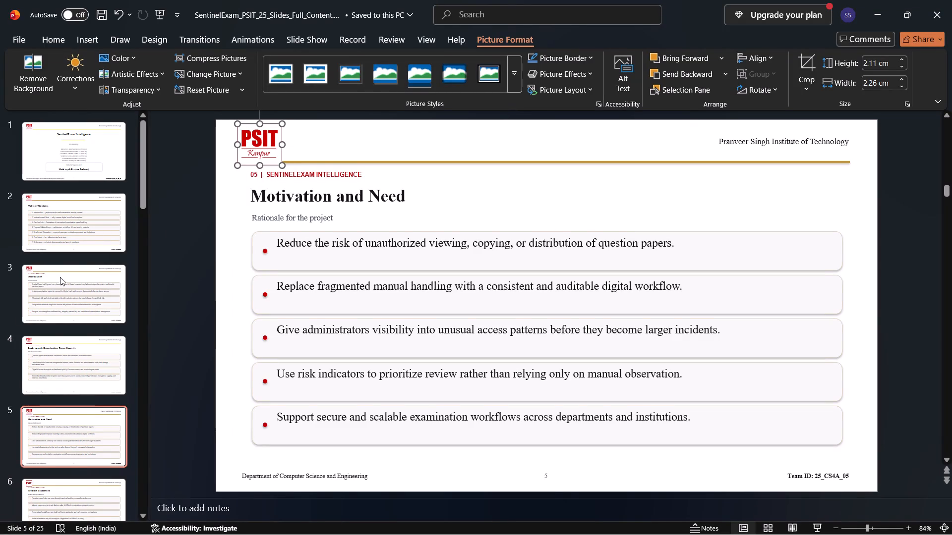
Paste the PSIT Kanpur logo over the old one on the Problem Statement slide and shrink it to about 2.18 × 2.34 cm.
scroll(60, 388, down, 3)
scroll(60, 388, up, 1)
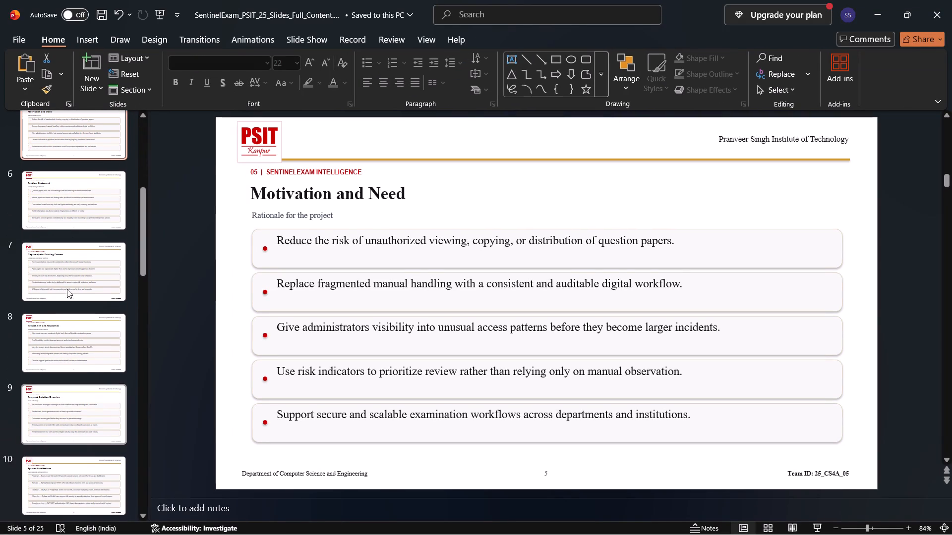
click(76, 205)
click(255, 143)
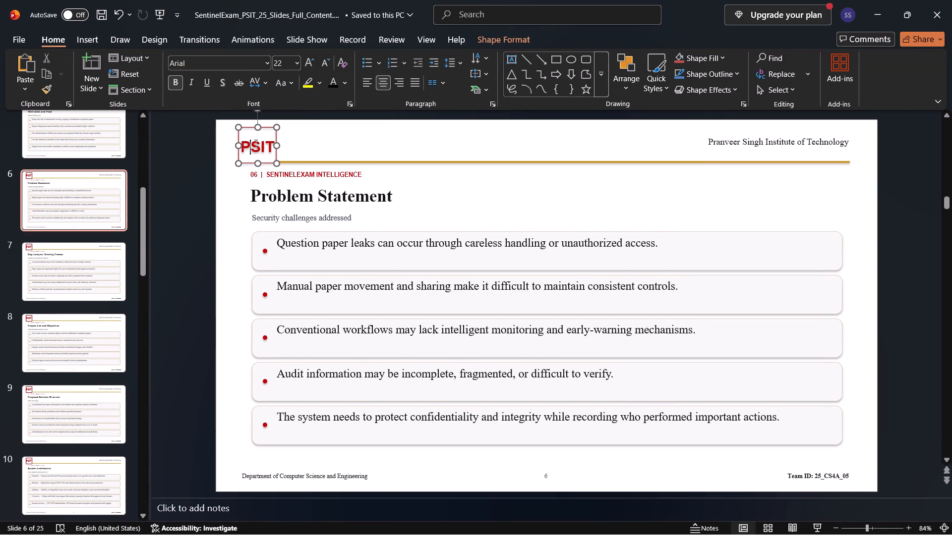
click(267, 147)
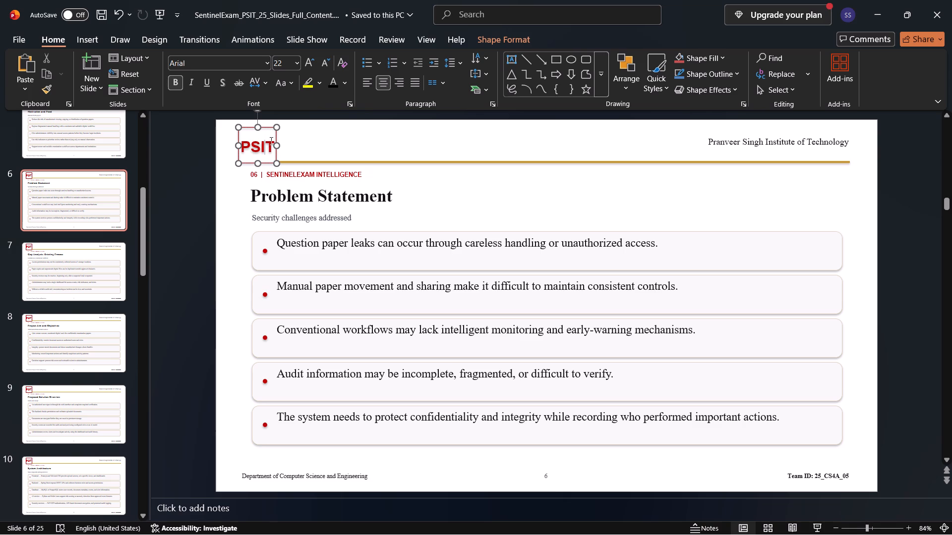
click(272, 131)
click(272, 131)
key(ctrl+v)
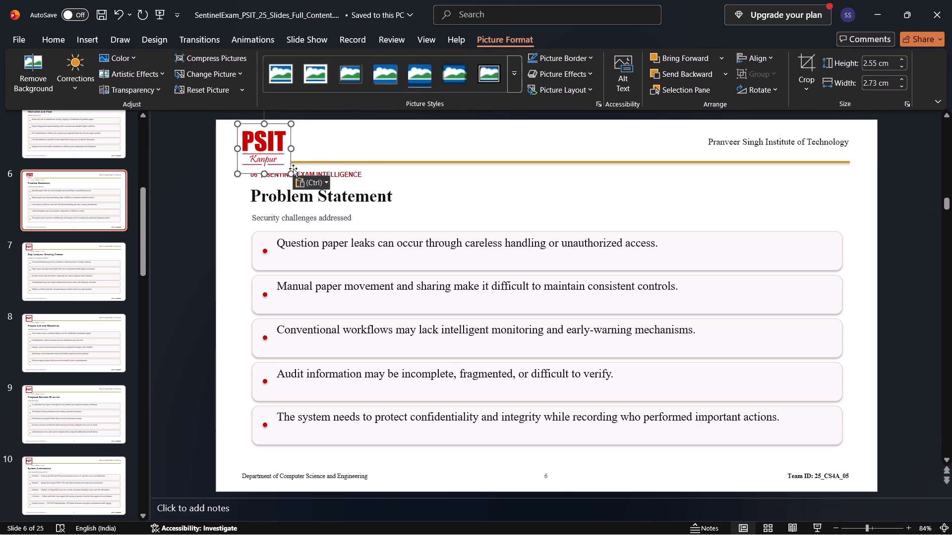
drag(291, 171, 284, 155)
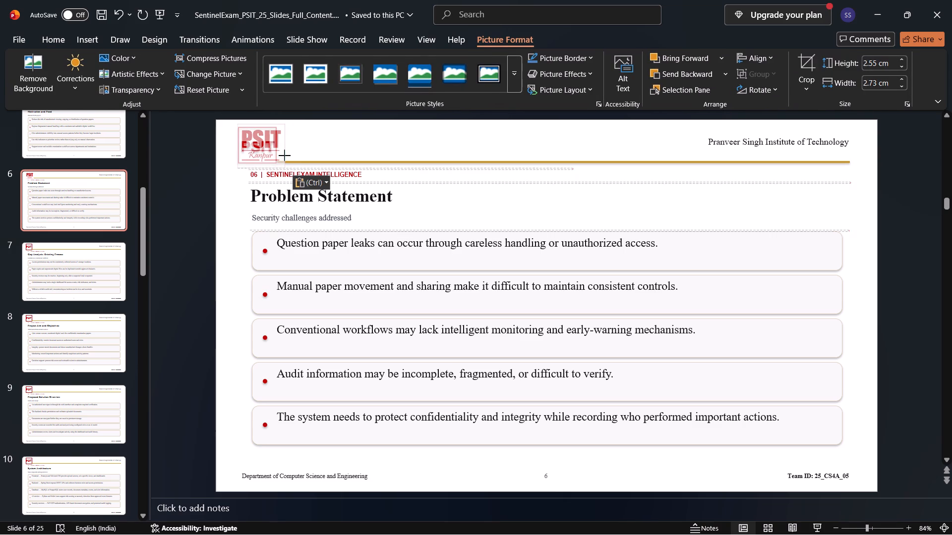
drag(284, 155, 283, 152)
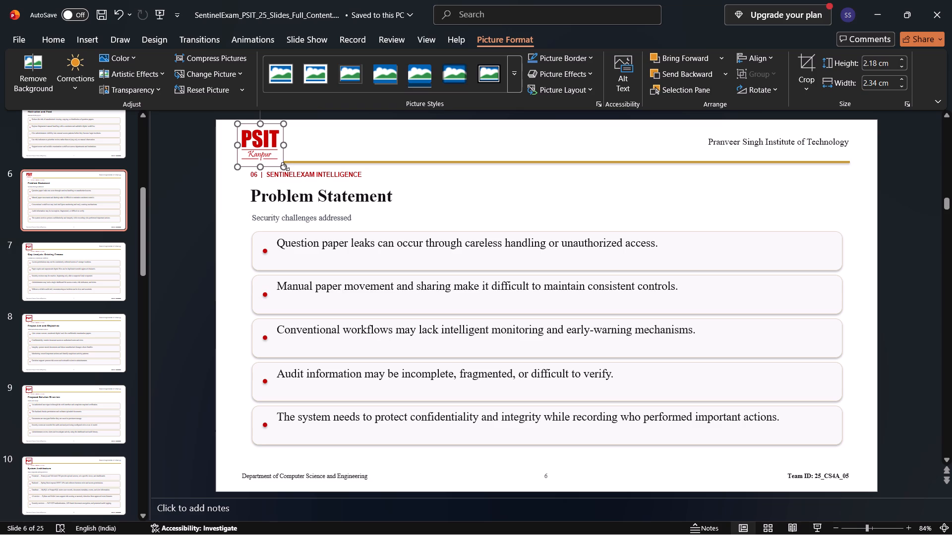
drag(285, 166, 281, 157)
click(287, 170)
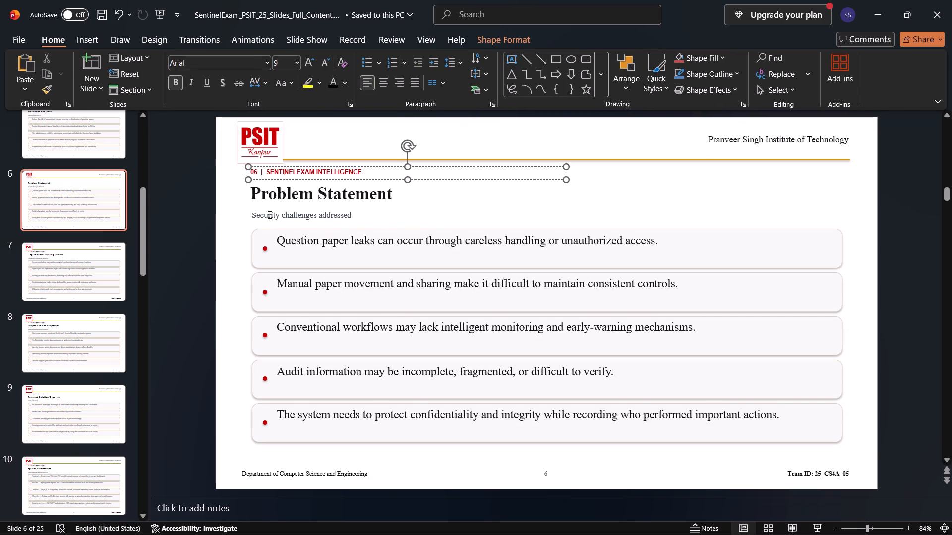
click(256, 148)
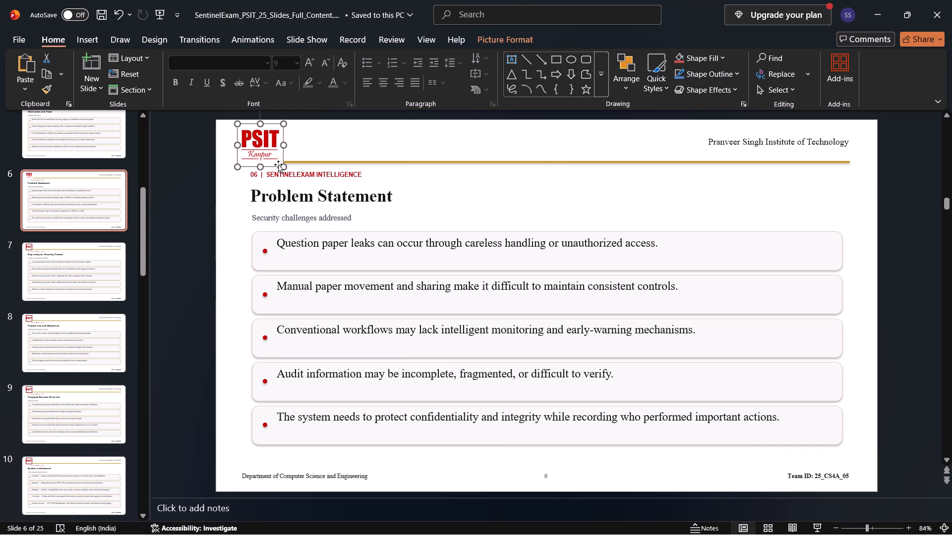
click(283, 165)
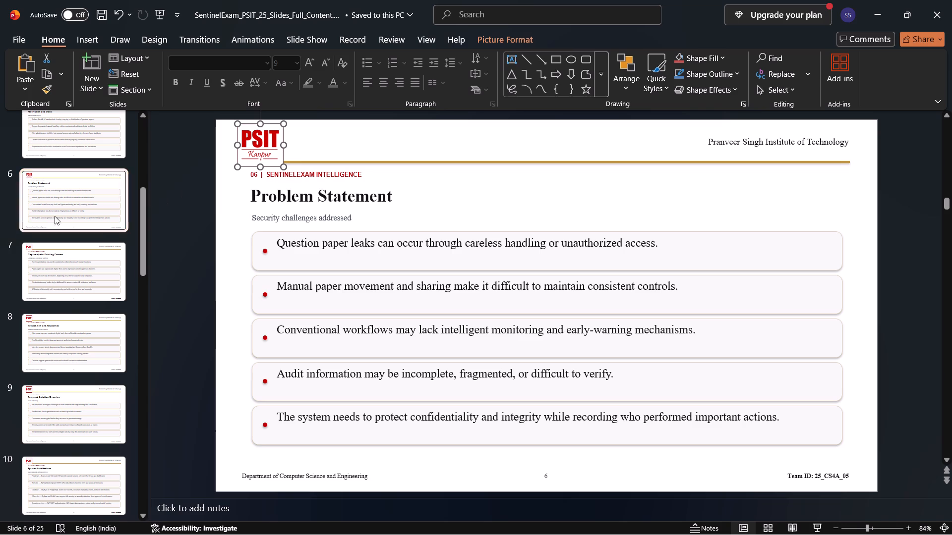
Paste the PSIT Kanpur logo over the old one on the Gap Analysis: Existing Process slide and shrink it to about 2.16 × 2.31 cm.
click(39, 272)
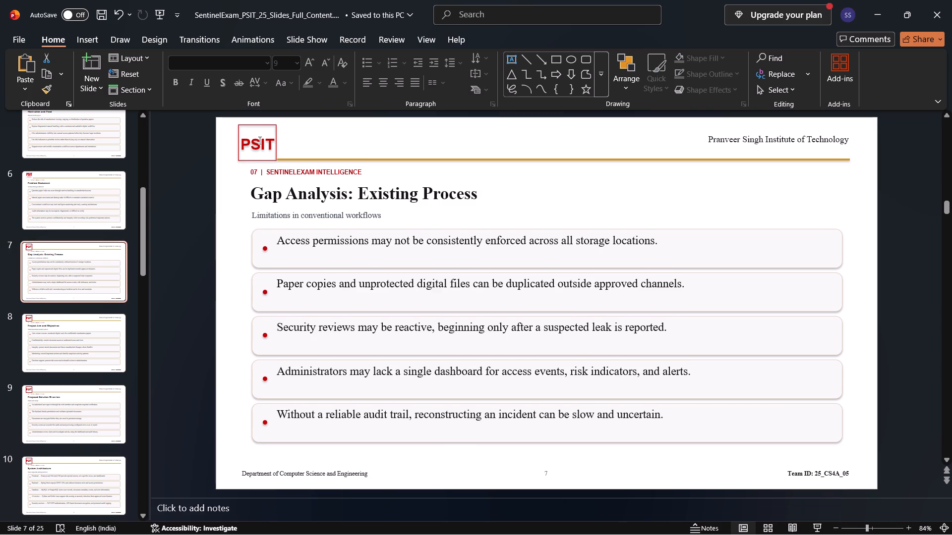
click(259, 141)
key(ctrl+v)
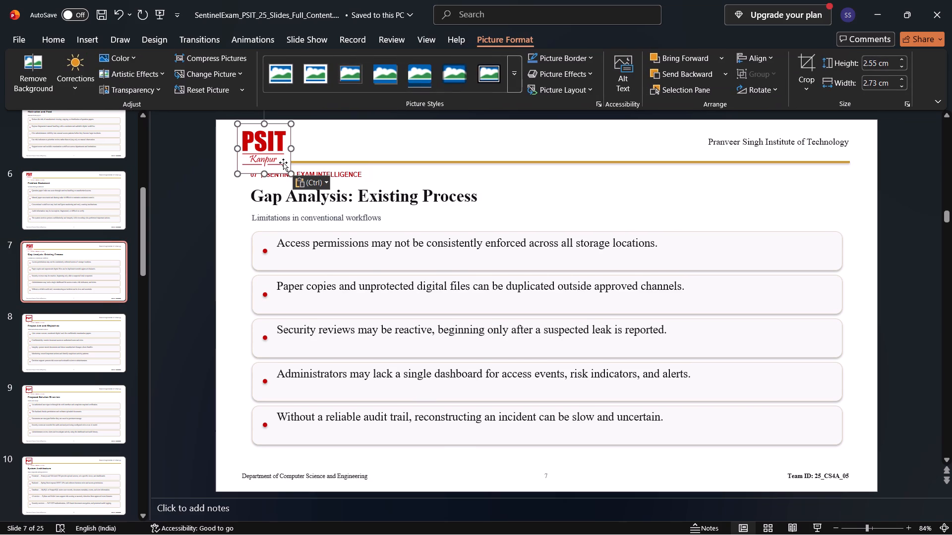
drag(290, 173, 287, 157)
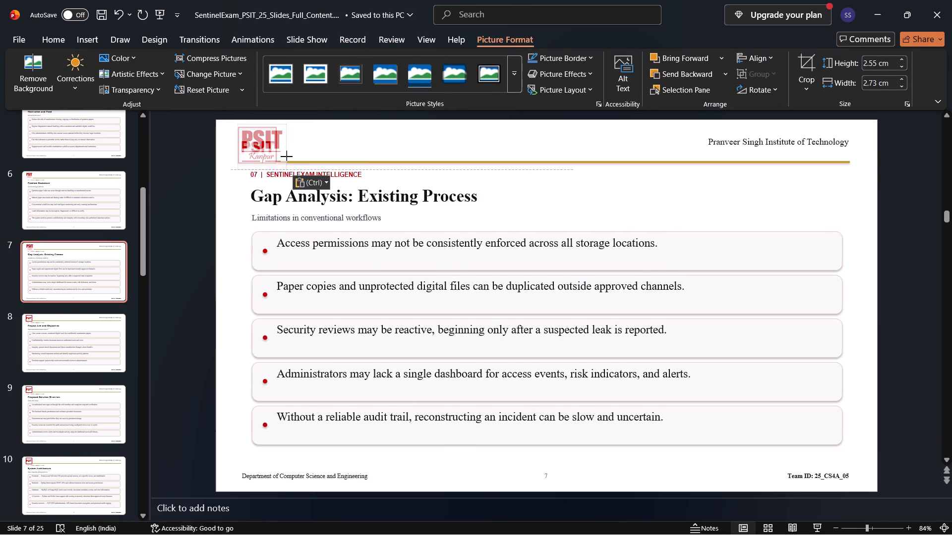
drag(287, 157, 287, 155)
drag(287, 168, 283, 159)
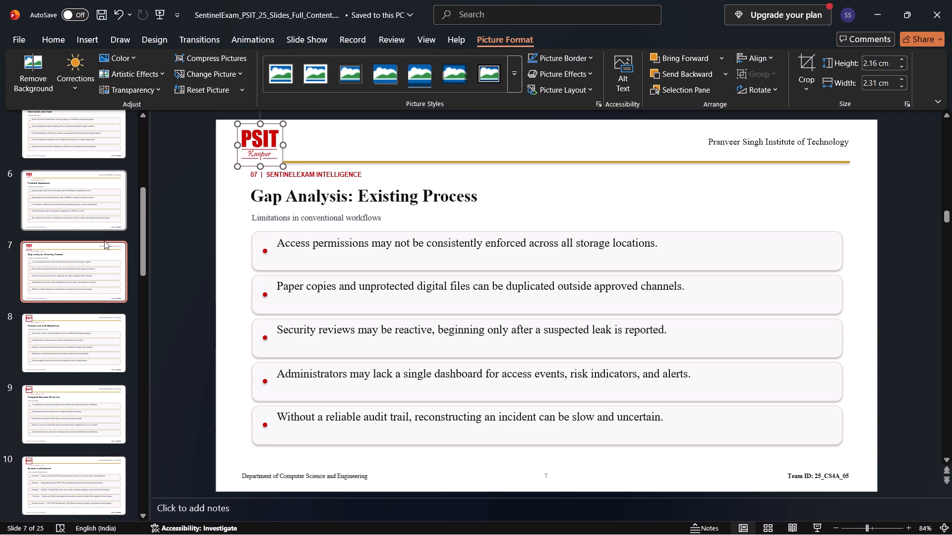
Paste the PSIT Kanpur logo over the old one on the Project Aim and Objectives slide and resize it to about 2.02 × 2.16 cm.
click(76, 346)
click(259, 149)
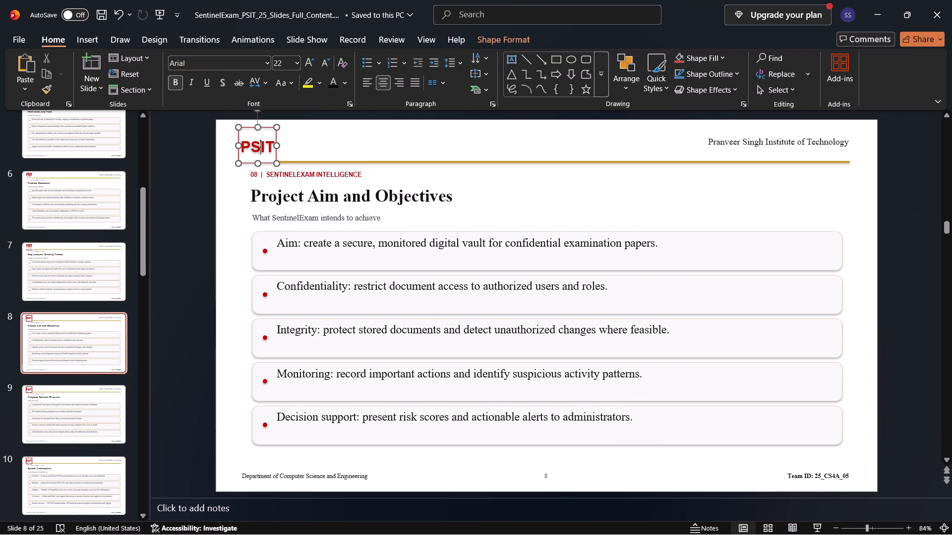
key(ctrl+v)
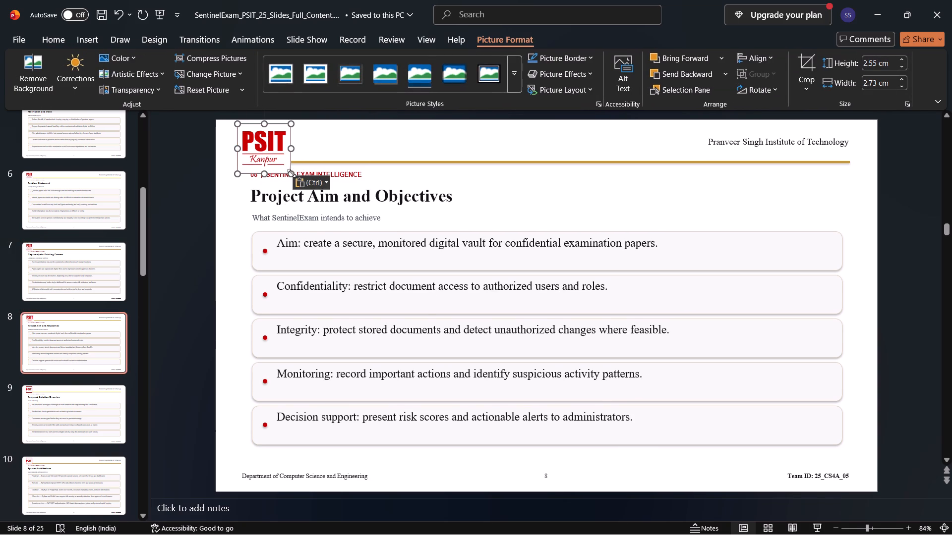
drag(290, 172, 280, 147)
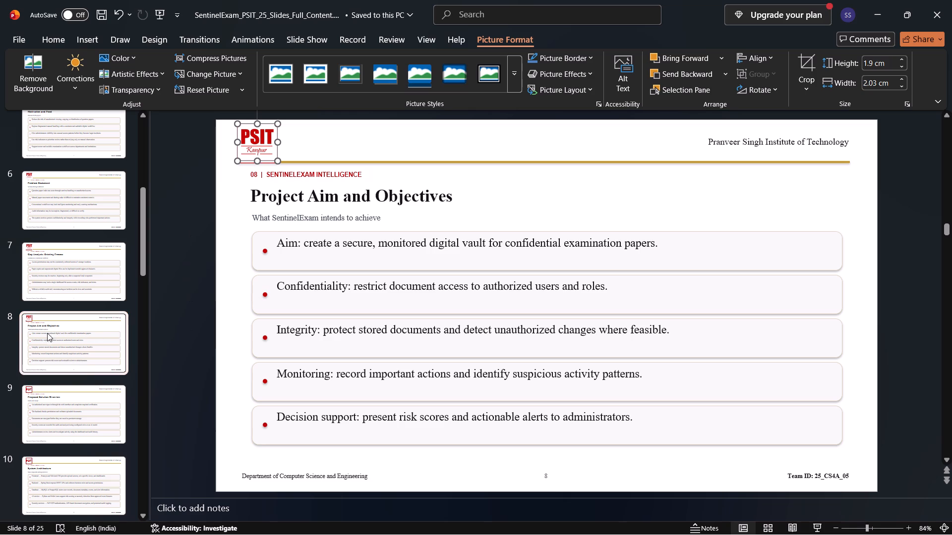
click(258, 148)
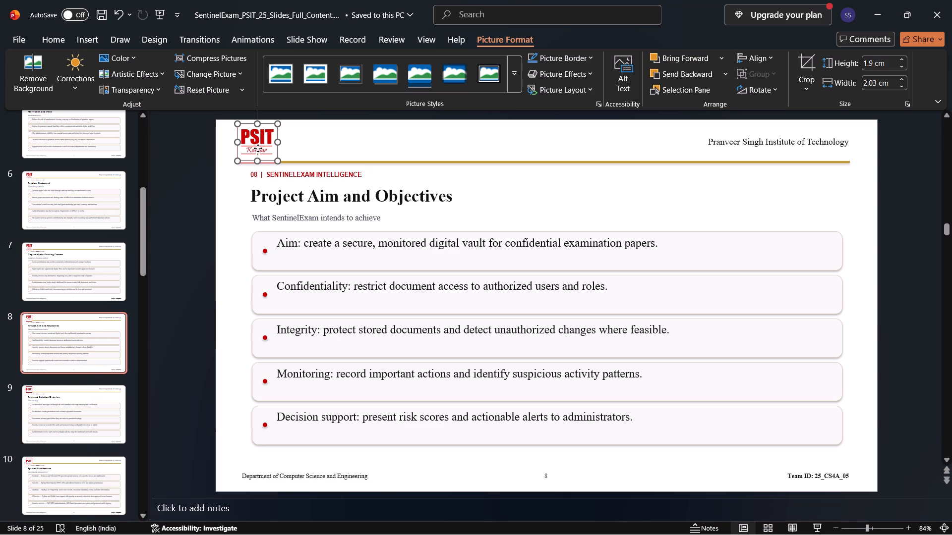
click(276, 159)
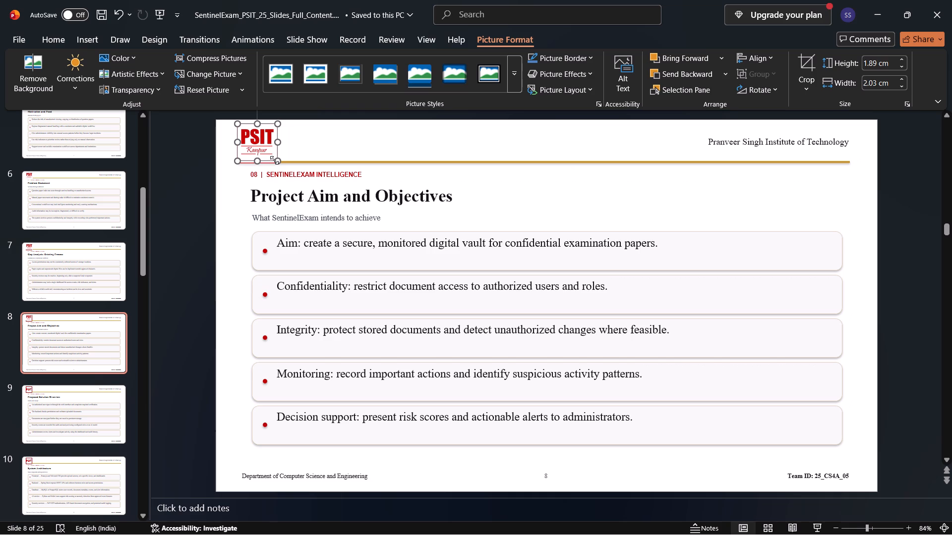
click(278, 160)
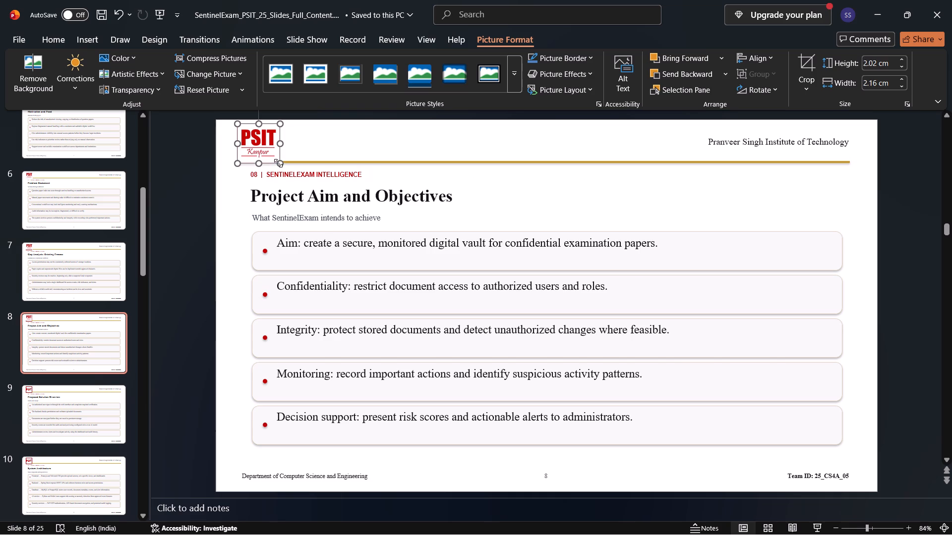
Paste the PSIT Kanpur logo over the old one on the Proposed Solution Overview slide and shrink it to about 2.09 × 2.24 cm.
click(58, 404)
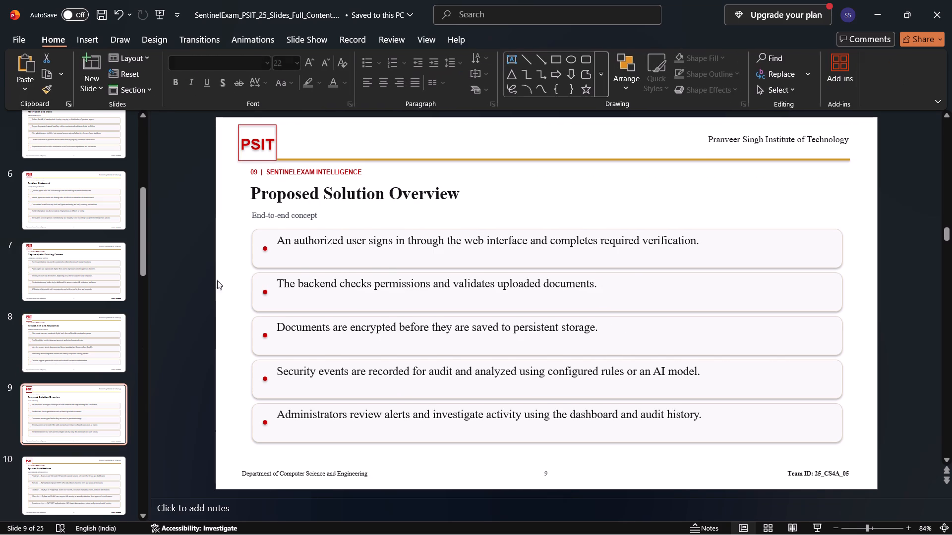
click(270, 145)
key(ctrl+v)
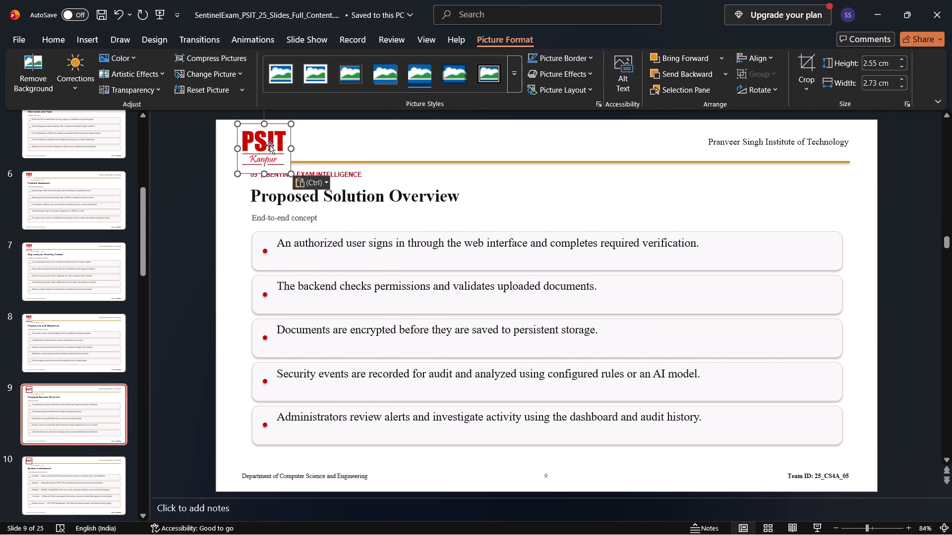
drag(290, 172, 286, 157)
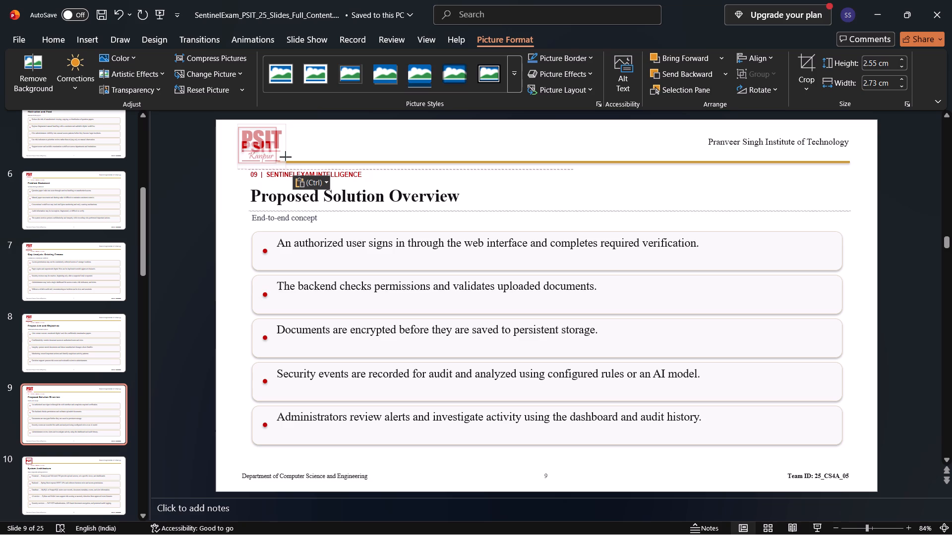
drag(286, 157, 281, 149)
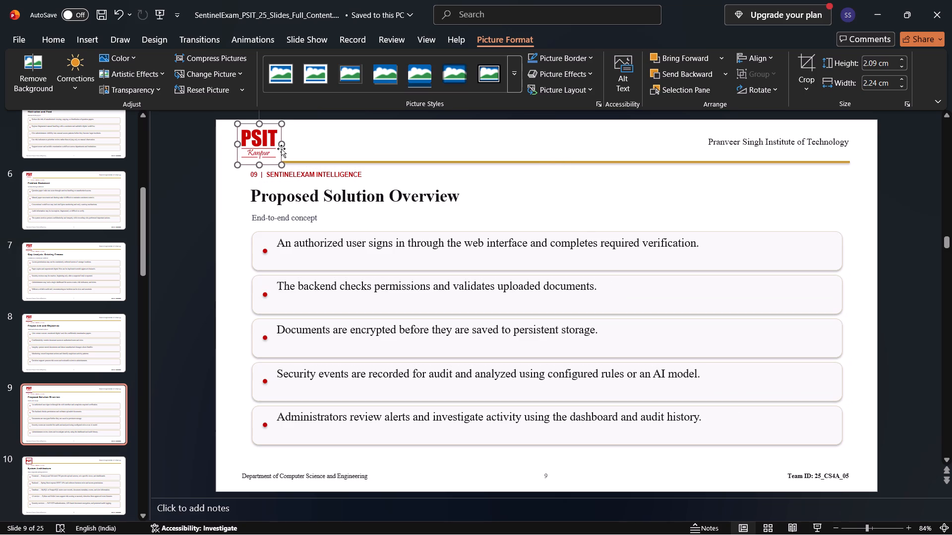
Paste the PSIT Kanpur logo over the old one on the System Architecture slide and shrink it to about 2.14 × 2.29 cm.
click(79, 458)
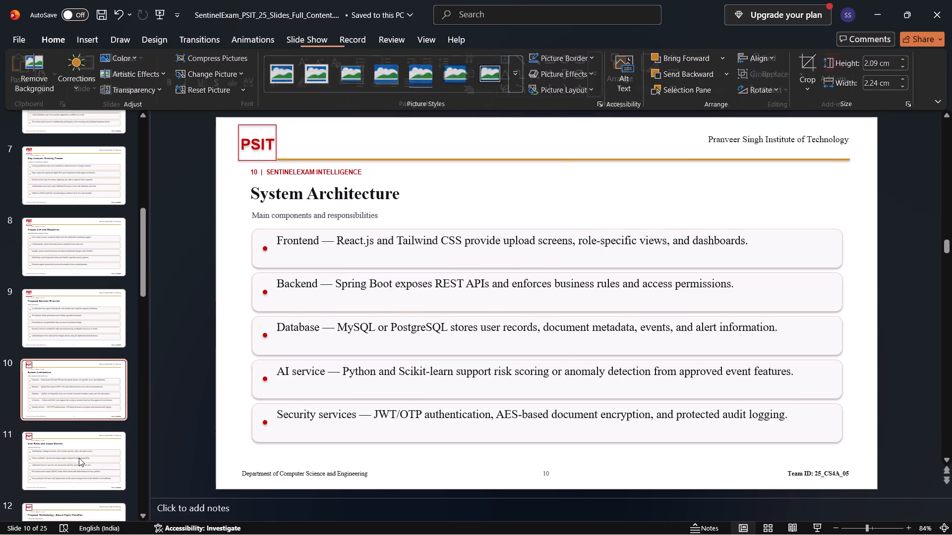
click(270, 136)
key(ctrl+v)
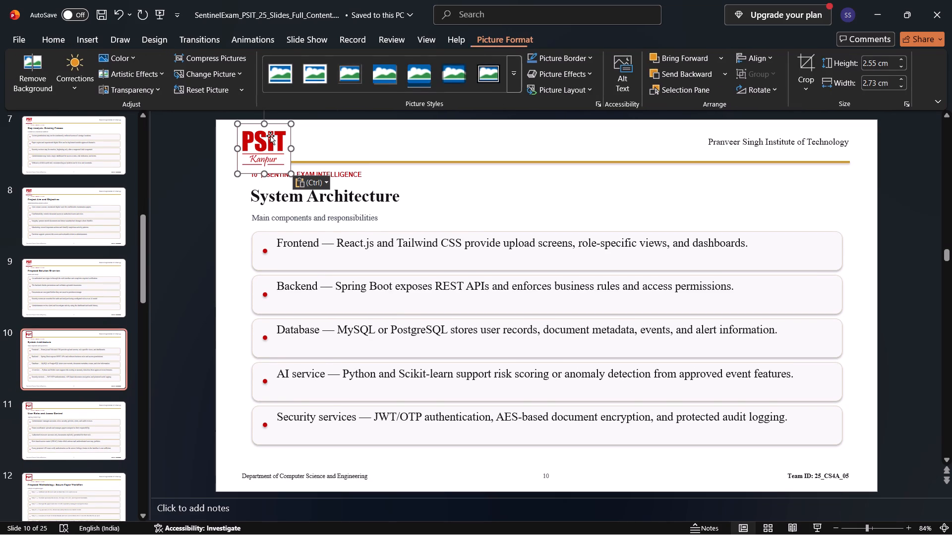
drag(292, 174, 287, 163)
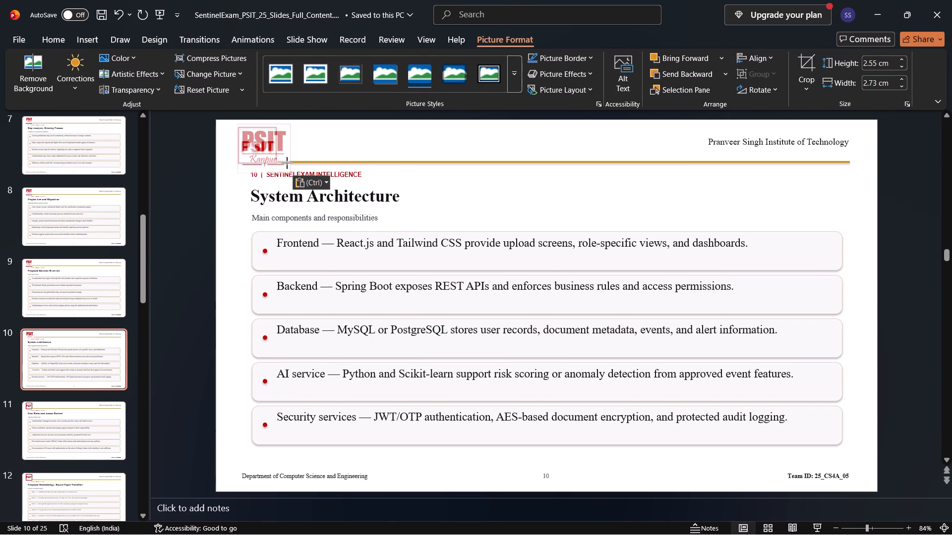
drag(287, 163, 280, 156)
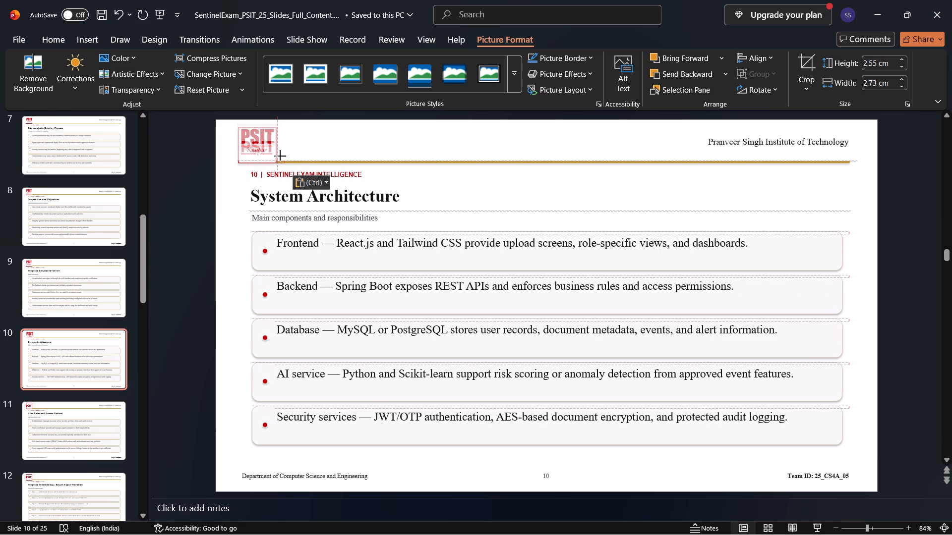
drag(280, 156, 282, 159)
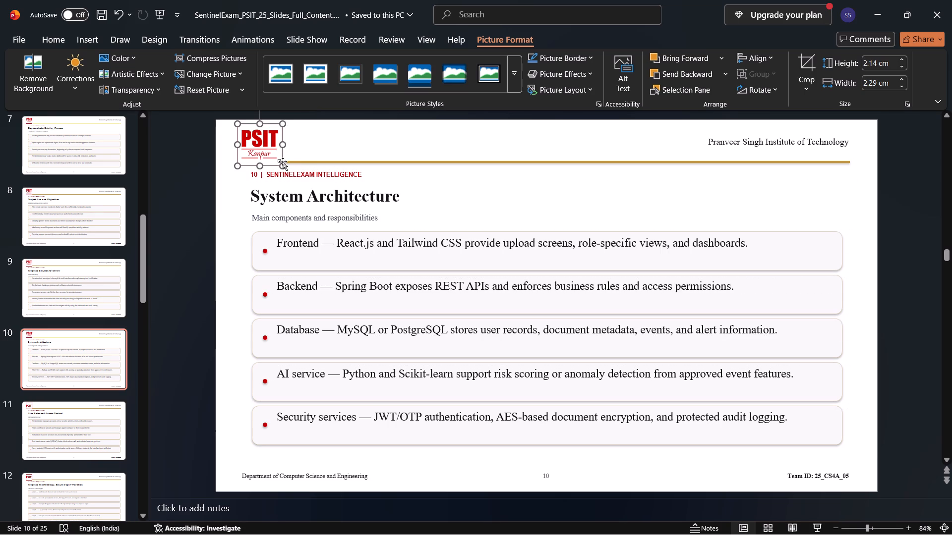
Resize the PSIT Kanpur logo on the System Architecture slide to about 2.27 × 2.43 cm.
drag(280, 163, 277, 154)
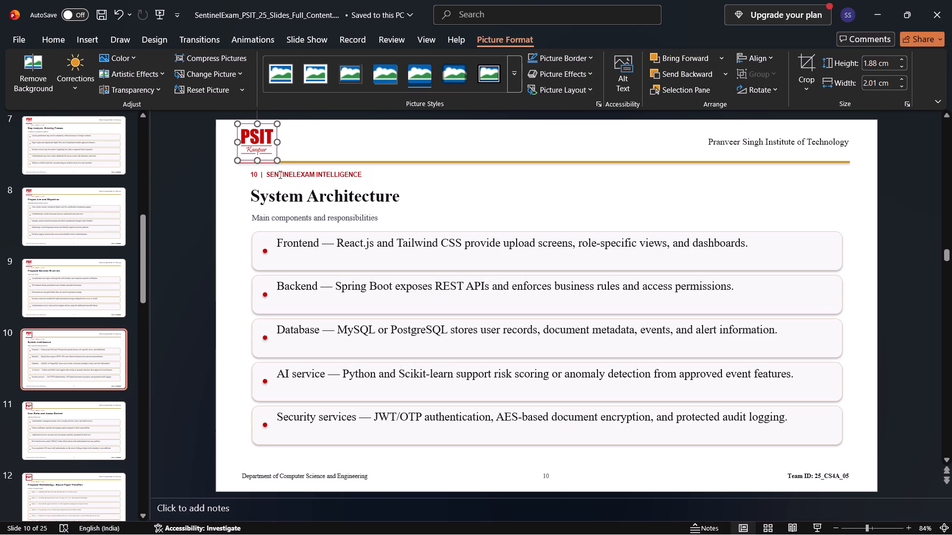
drag(275, 157, 275, 160)
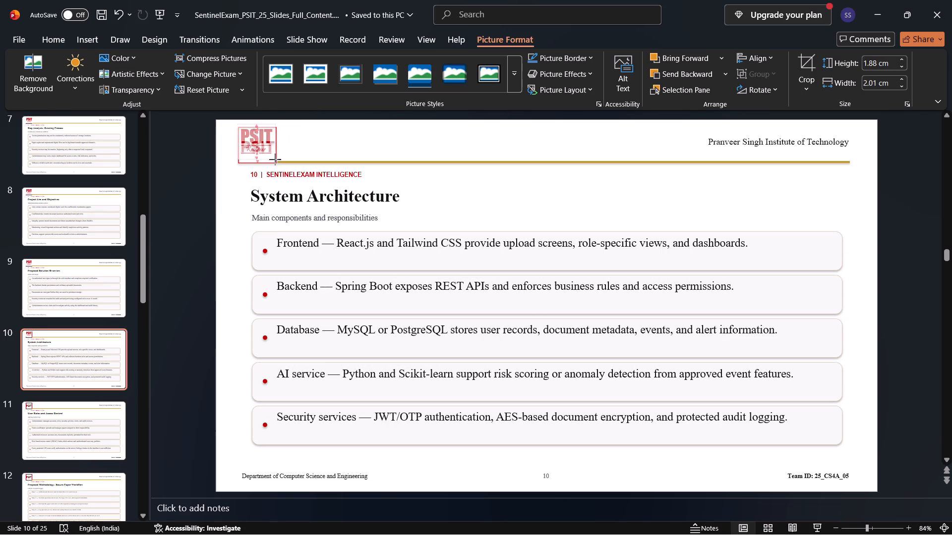
drag(275, 160, 276, 161)
click(278, 163)
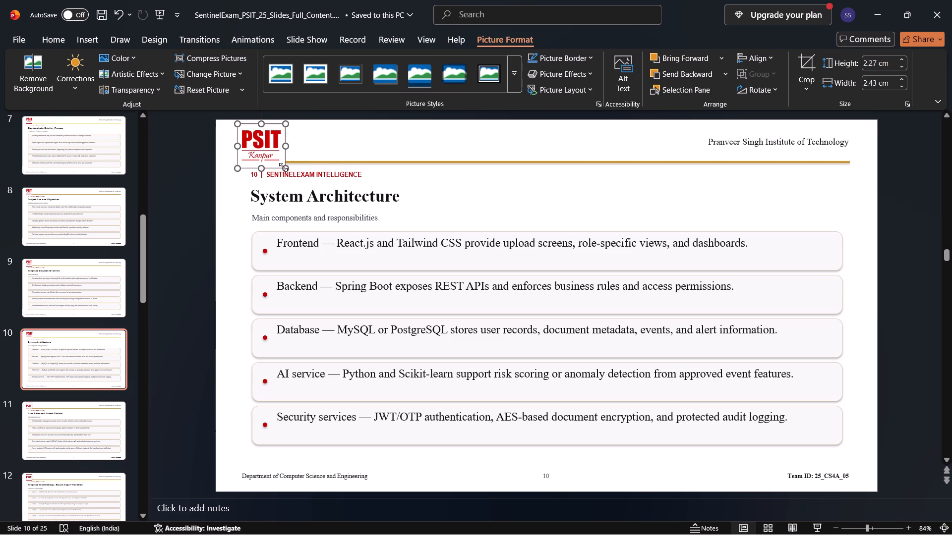
drag(283, 167, 282, 162)
Paste the PSIT Kanpur logo over the old one on the User Roles and Access Control slide and shrink it to about 2.37 × 2.54 cm.
scroll(114, 309, down, 2)
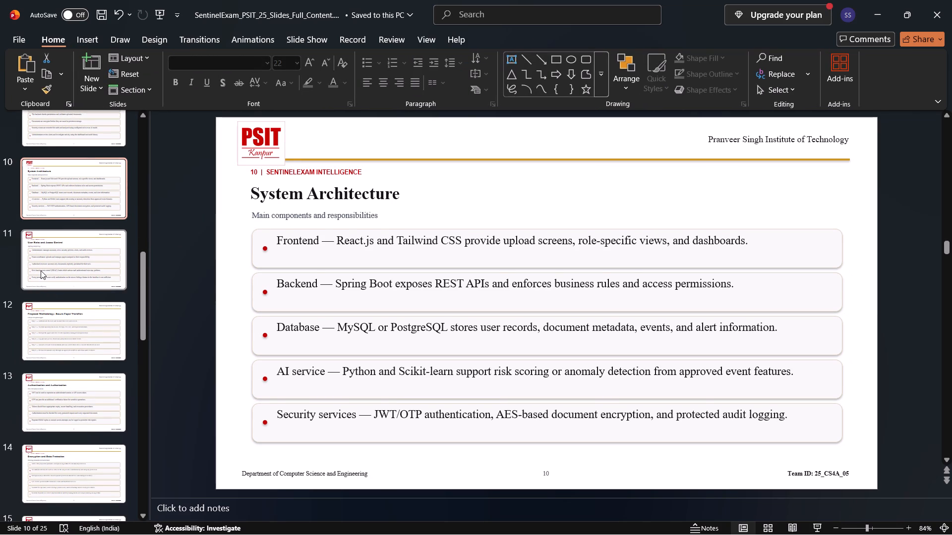
click(42, 270)
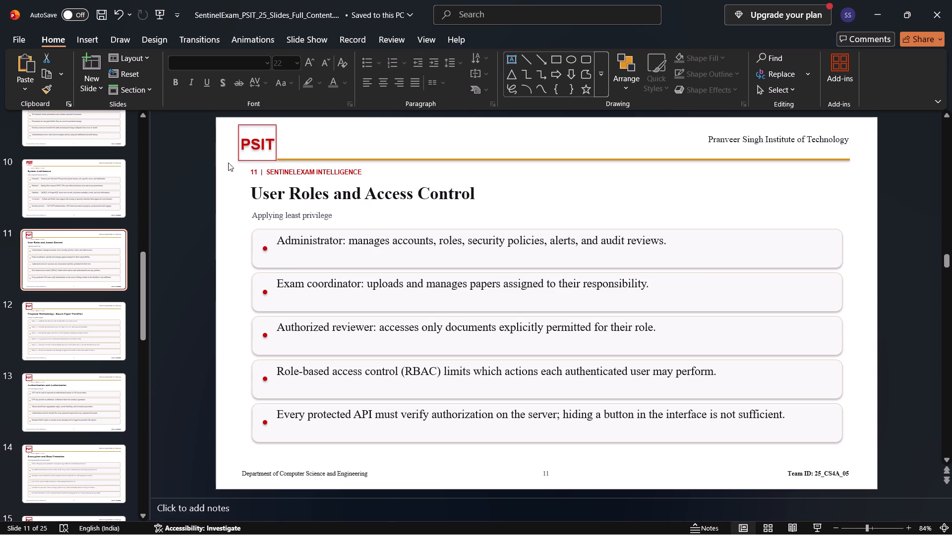
click(251, 134)
click(255, 145)
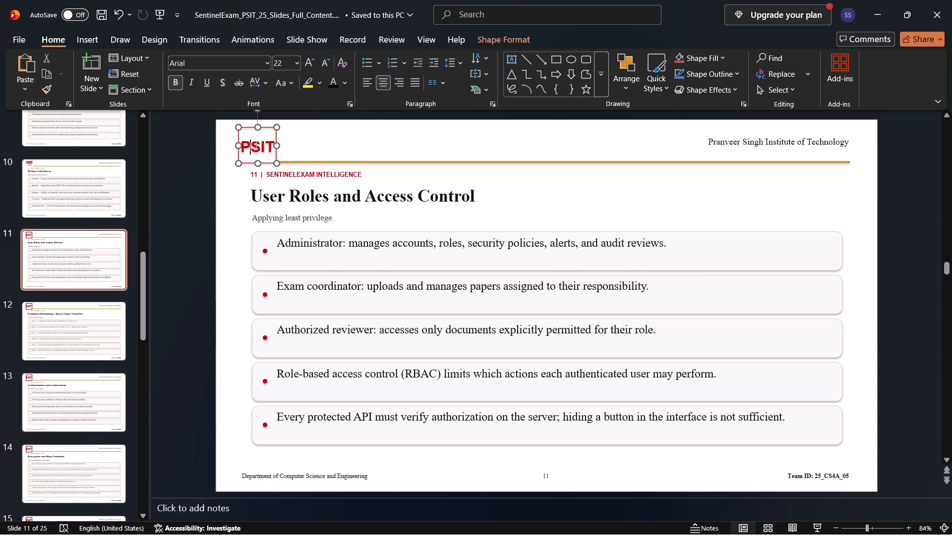
click(273, 127)
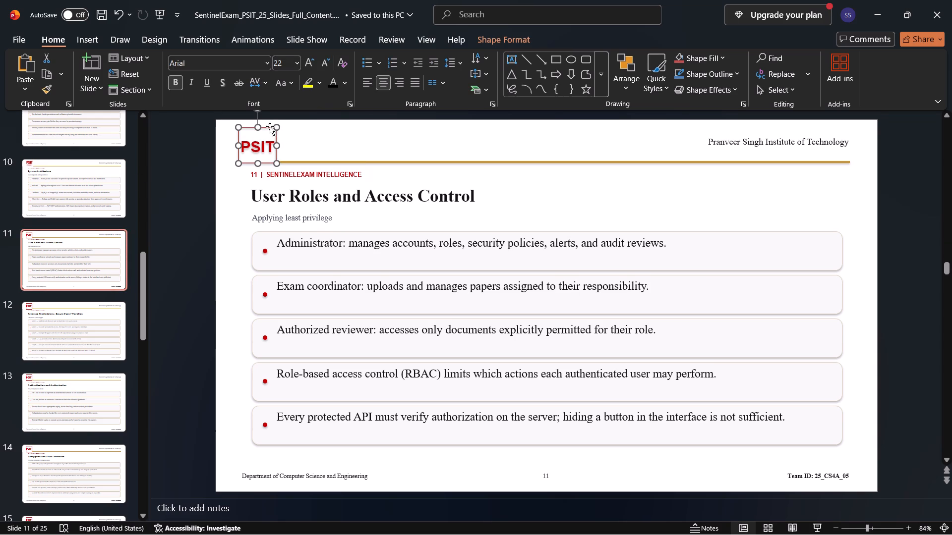
click(260, 124)
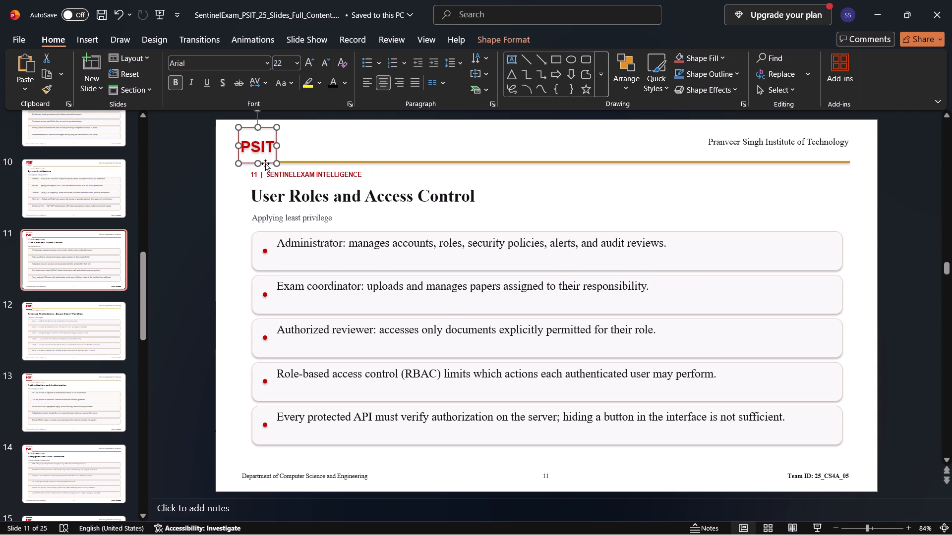
click(265, 163)
key(ctrl+v)
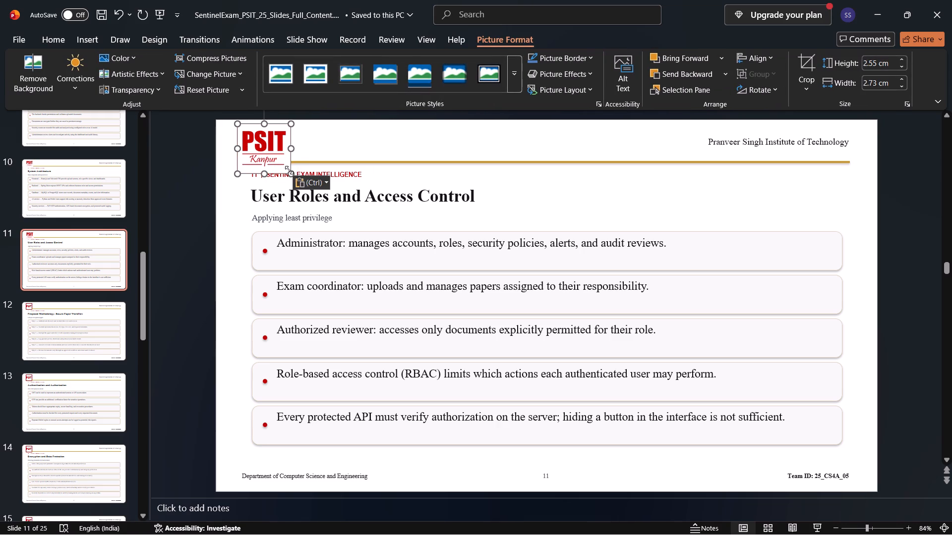
drag(293, 174, 286, 164)
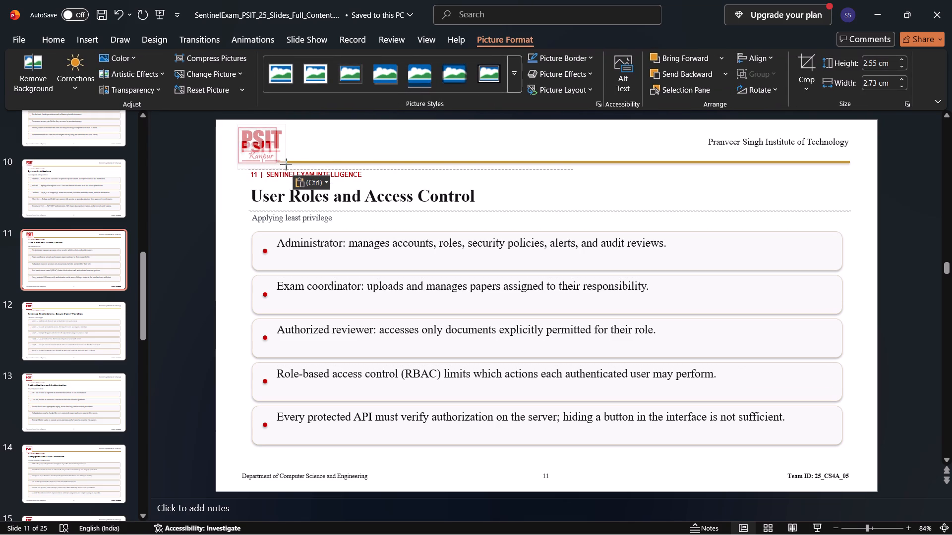
drag(286, 164, 287, 162)
drag(287, 168, 286, 162)
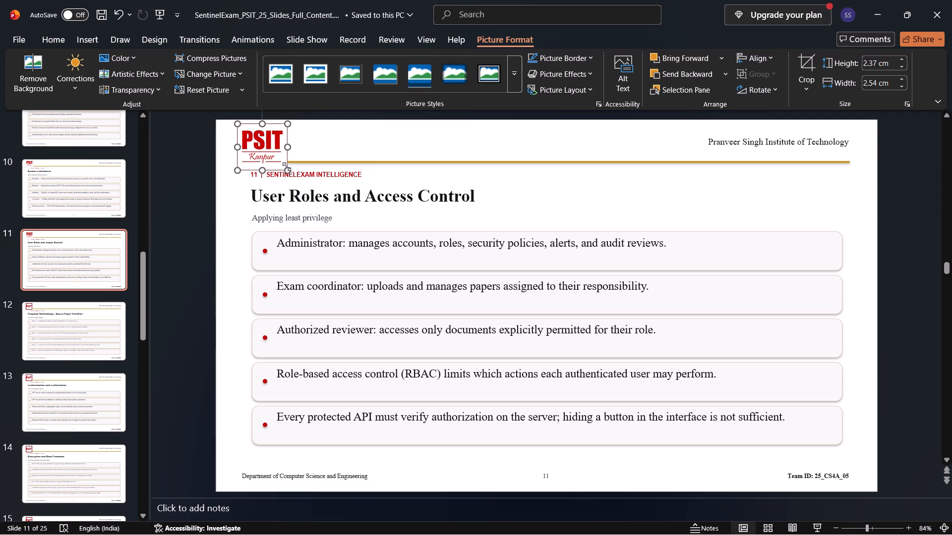
Shrink the User Roles and Access Control slide's logo further to about 2.26 × 2.41 cm.
drag(287, 167, 285, 152)
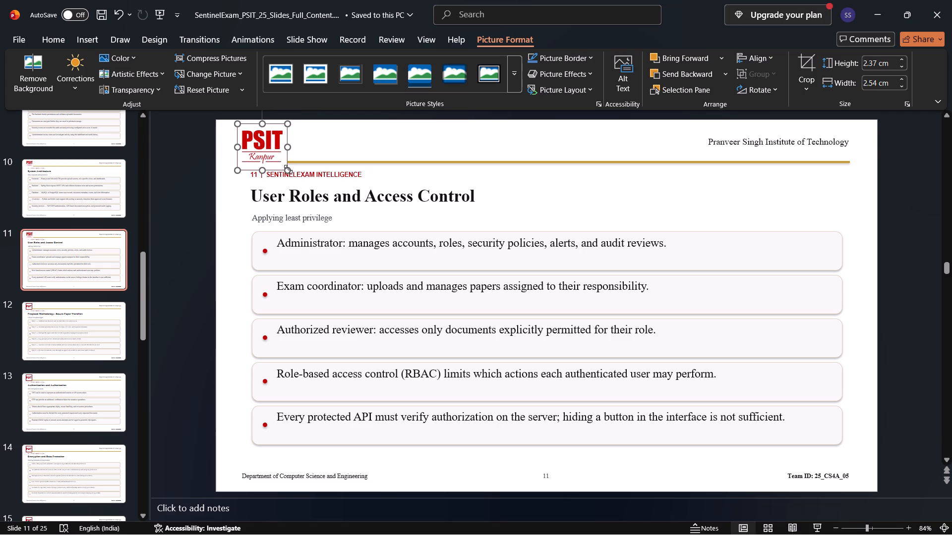
click(288, 169)
drag(288, 169, 285, 158)
drag(288, 170, 285, 154)
drag(286, 170, 286, 155)
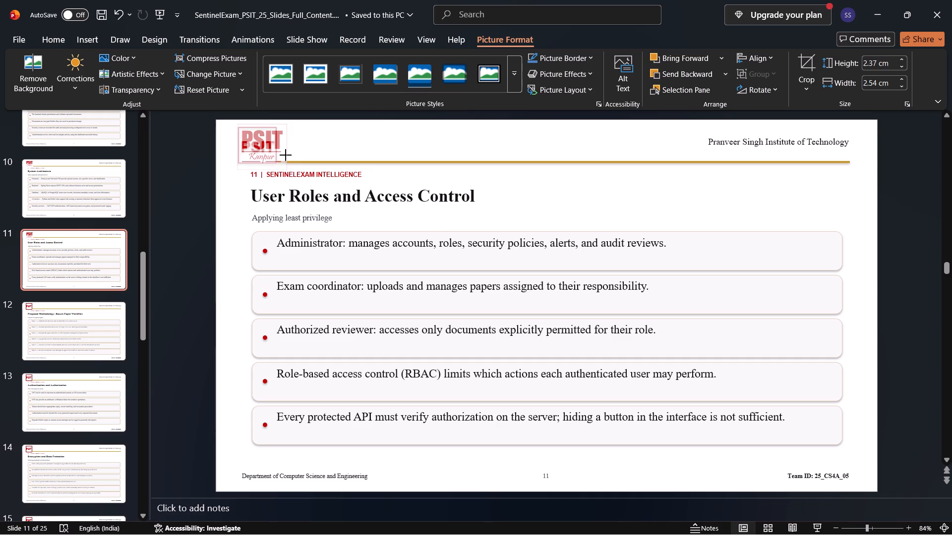
drag(286, 155, 286, 155)
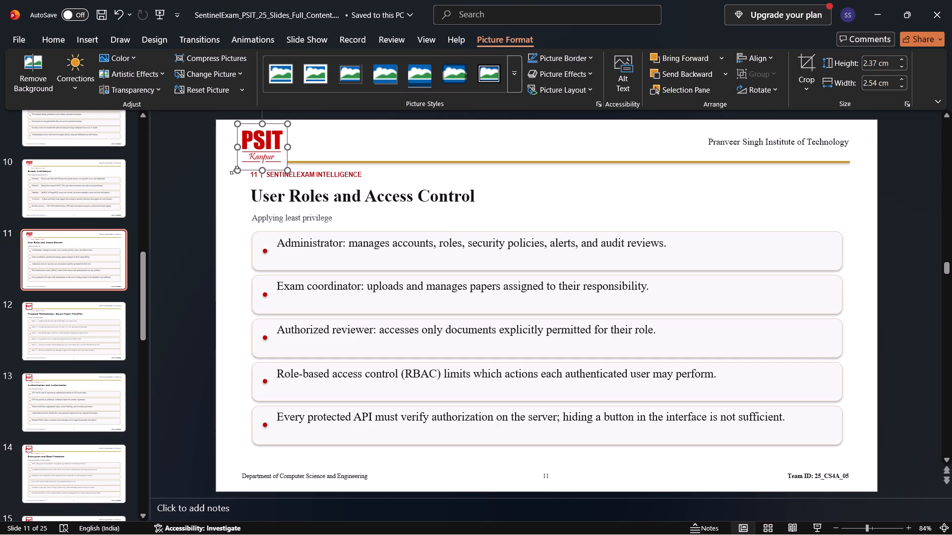
drag(234, 170, 237, 161)
drag(237, 169, 238, 166)
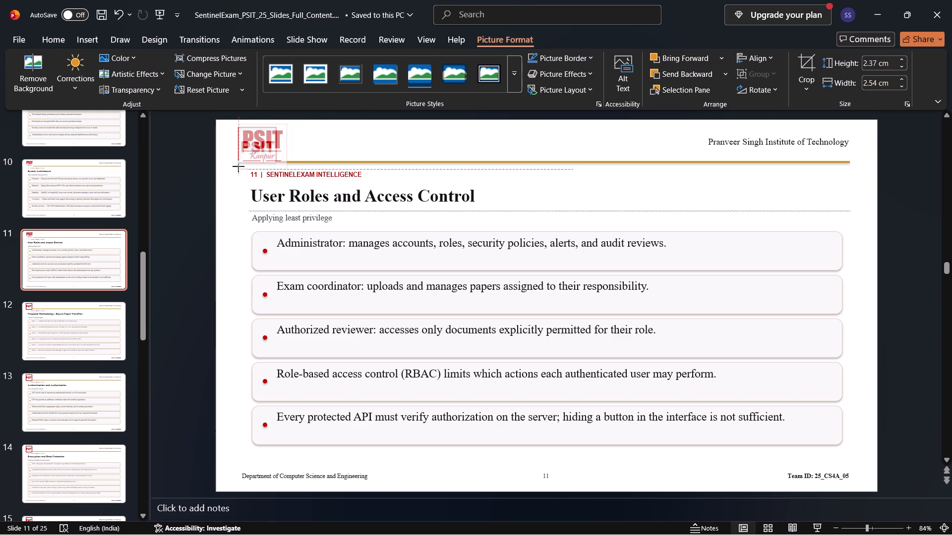
drag(238, 166, 239, 155)
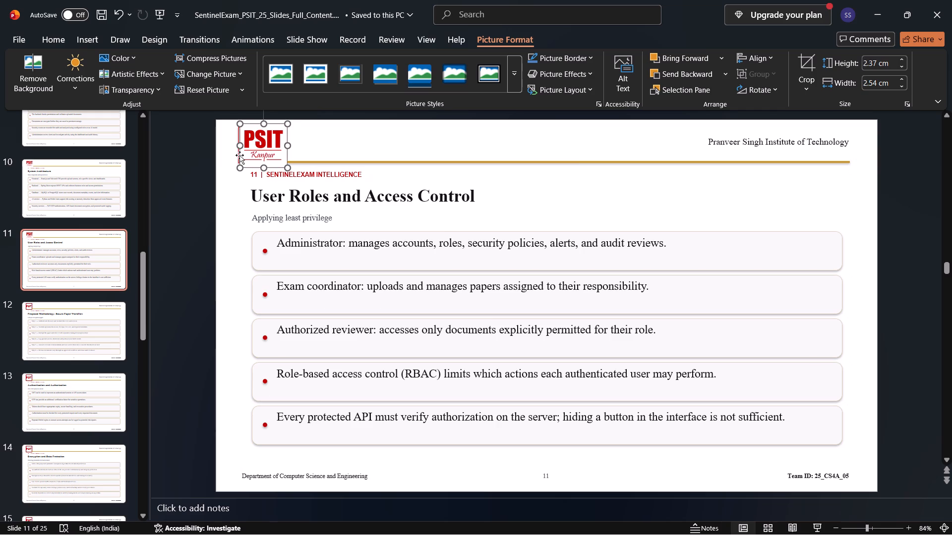
Shift the logo on the User Roles and Access Control slide slightly left so it covers the old logo's edge.
click(59, 334)
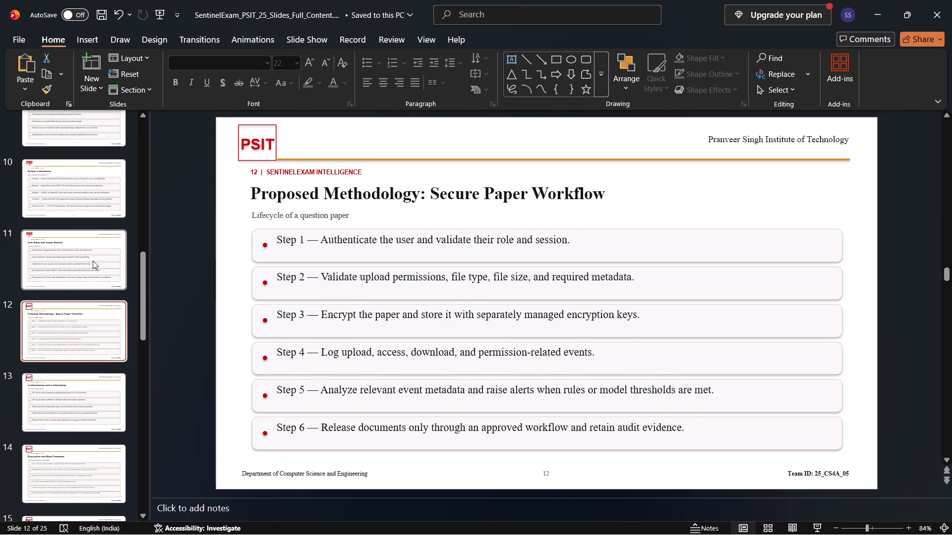
click(93, 261)
click(253, 154)
drag(253, 154, 248, 154)
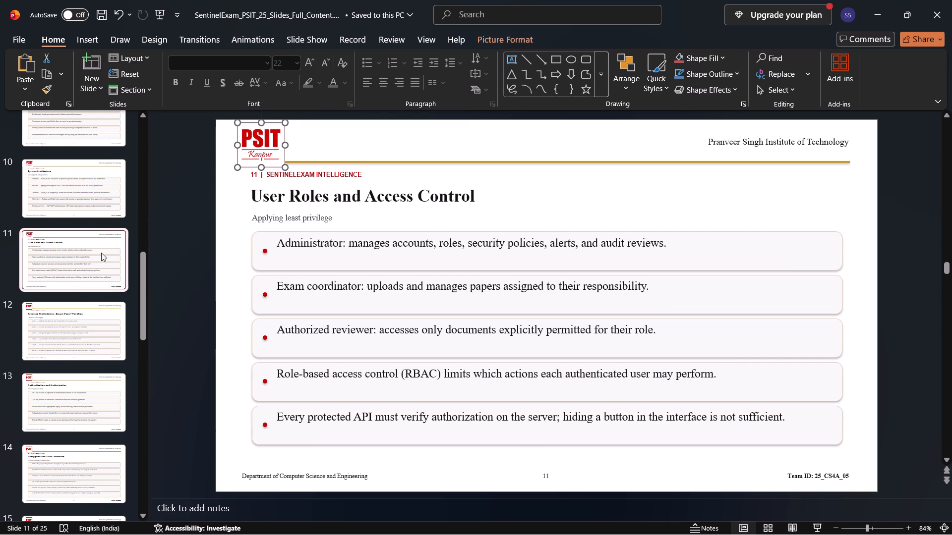
Paste the PSIT Kanpur logo over the old one on the Proposed Methodology slide, raise it slightly and shrink it to about 2.26 × 2.41 cm.
click(78, 325)
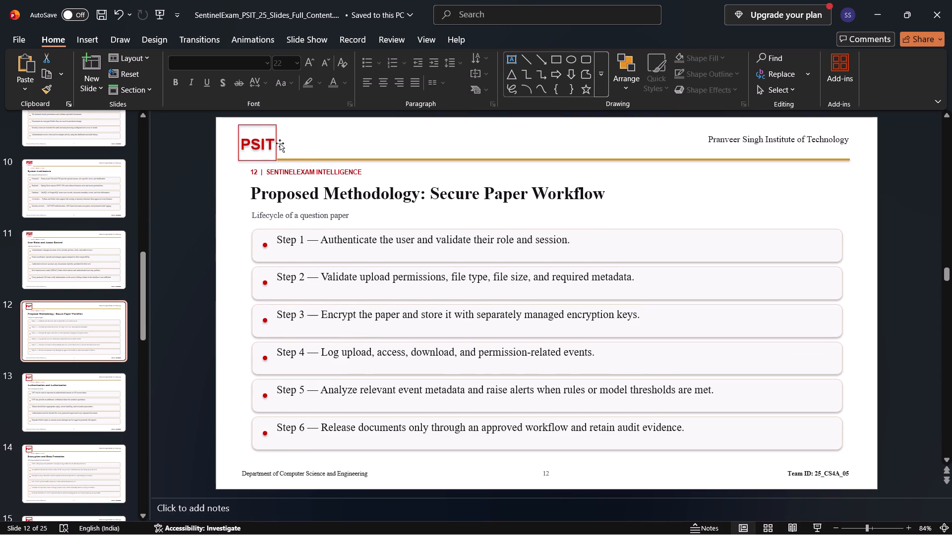
click(252, 150)
key(ctrl+v)
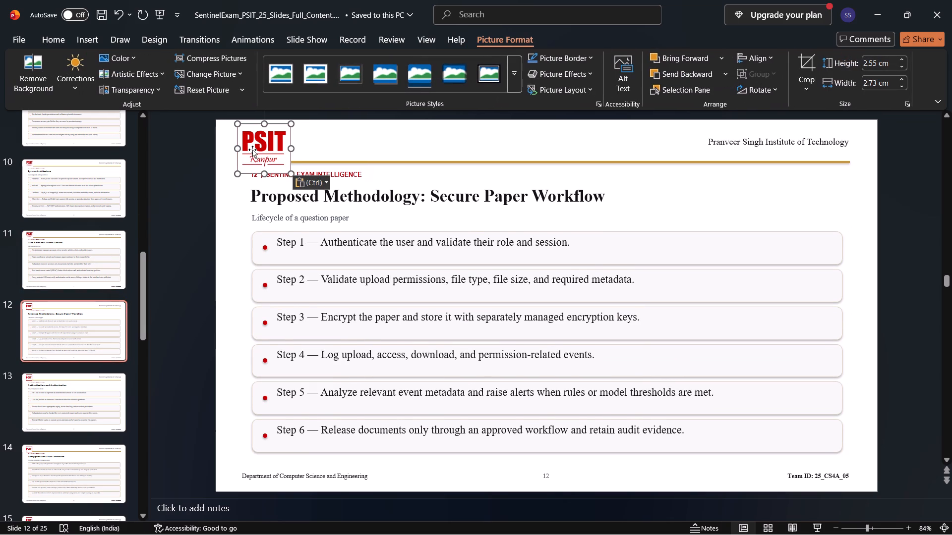
drag(255, 139, 256, 134)
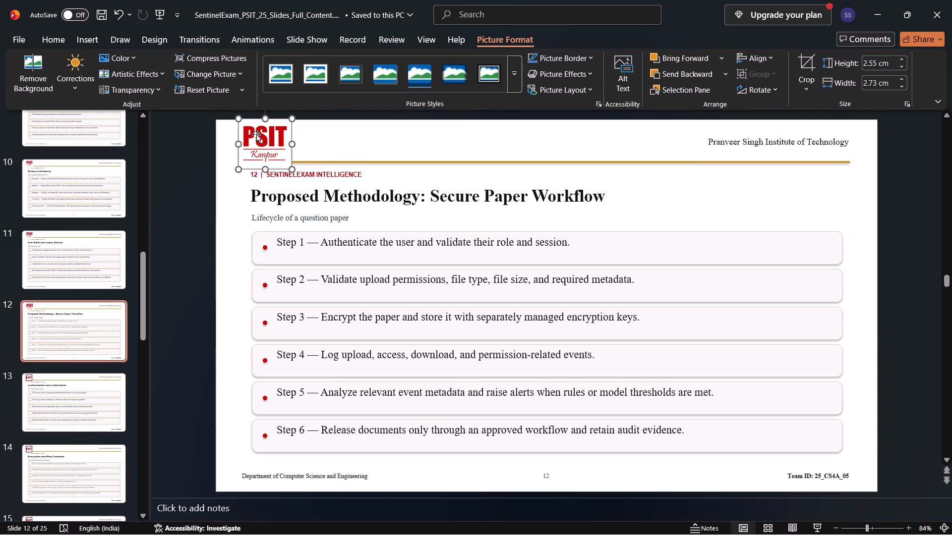
drag(293, 170, 286, 160)
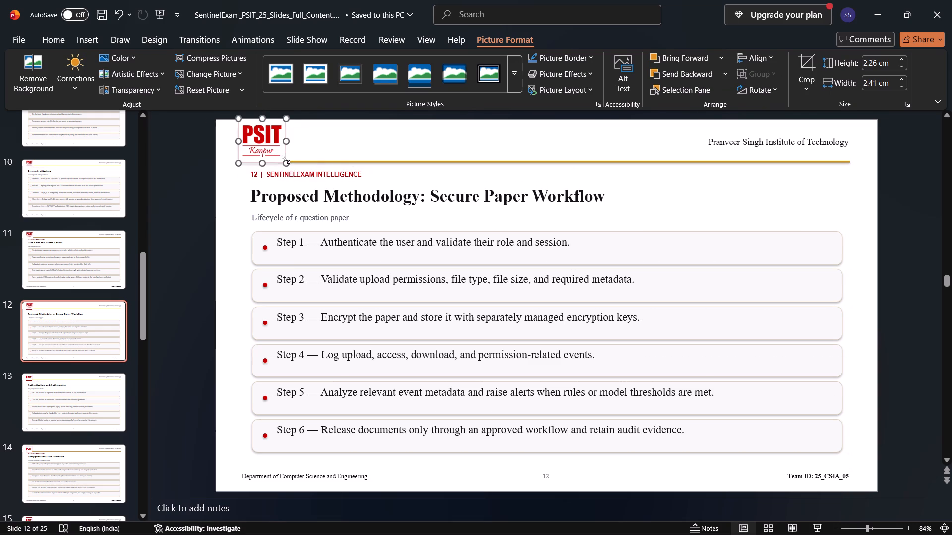
Paste the PSIT Kanpur logo over the old one on the Authentication and Authorization slide and shrink it to about 2.02 × 2.16 cm.
click(67, 385)
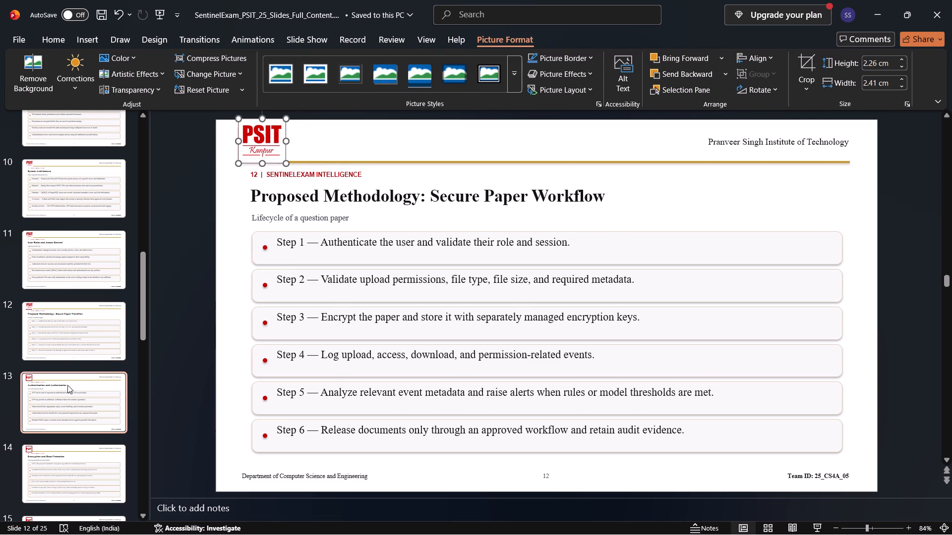
click(258, 163)
click(258, 152)
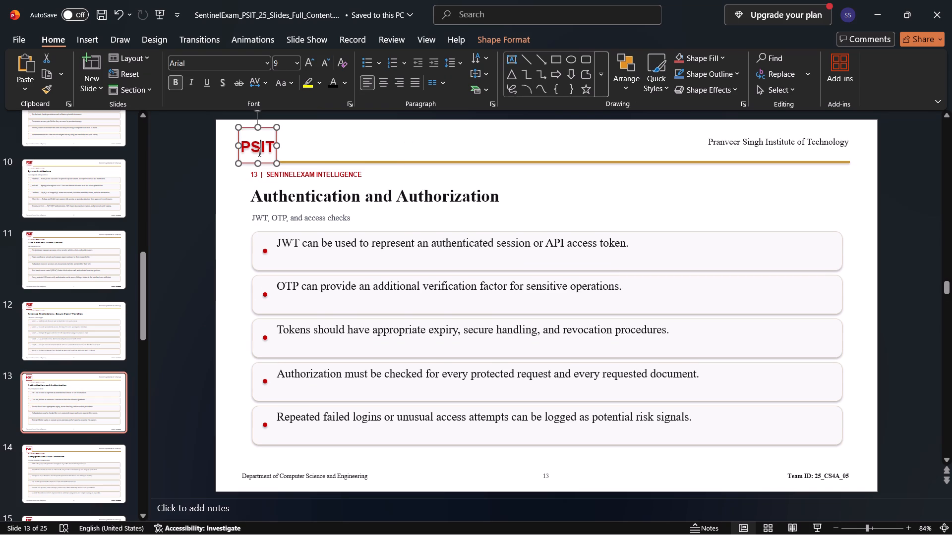
click(276, 149)
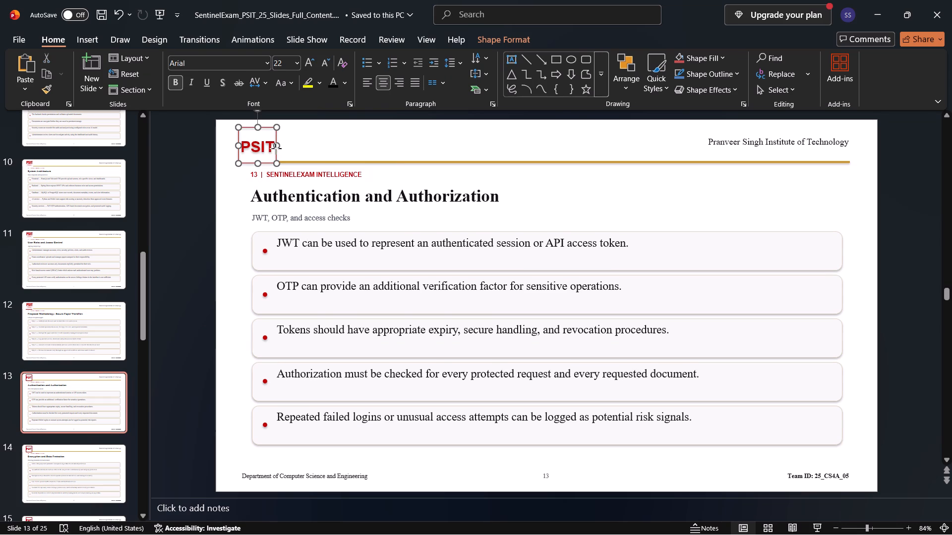
click(278, 156)
key(ctrl+v)
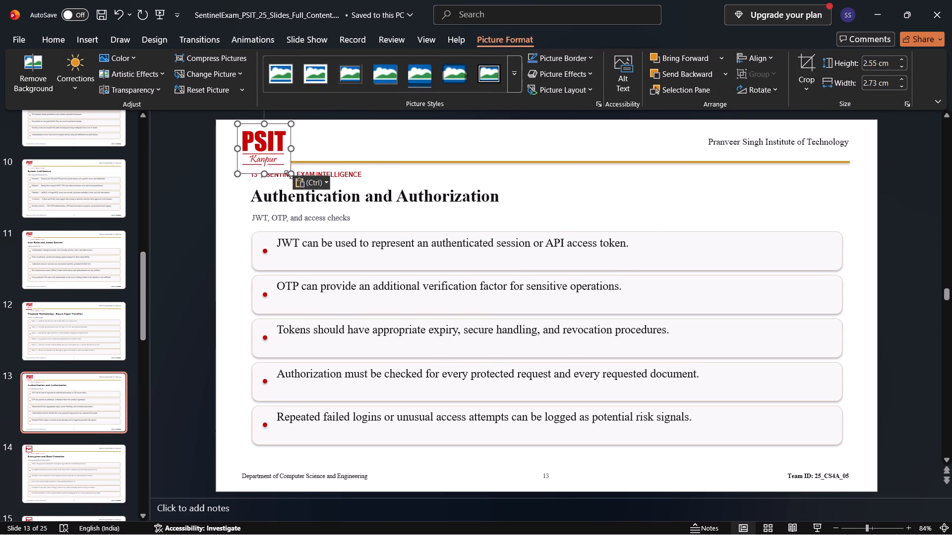
drag(289, 173, 277, 164)
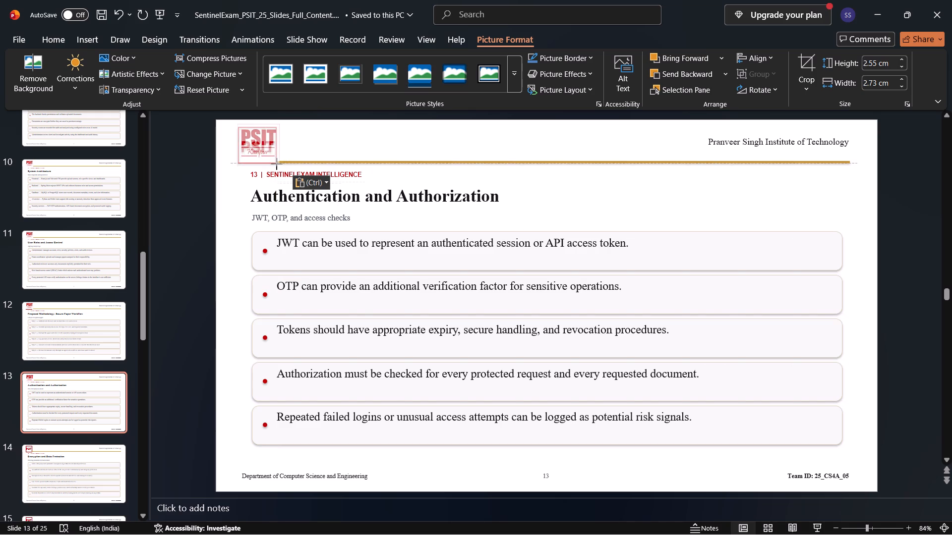
drag(277, 164, 274, 163)
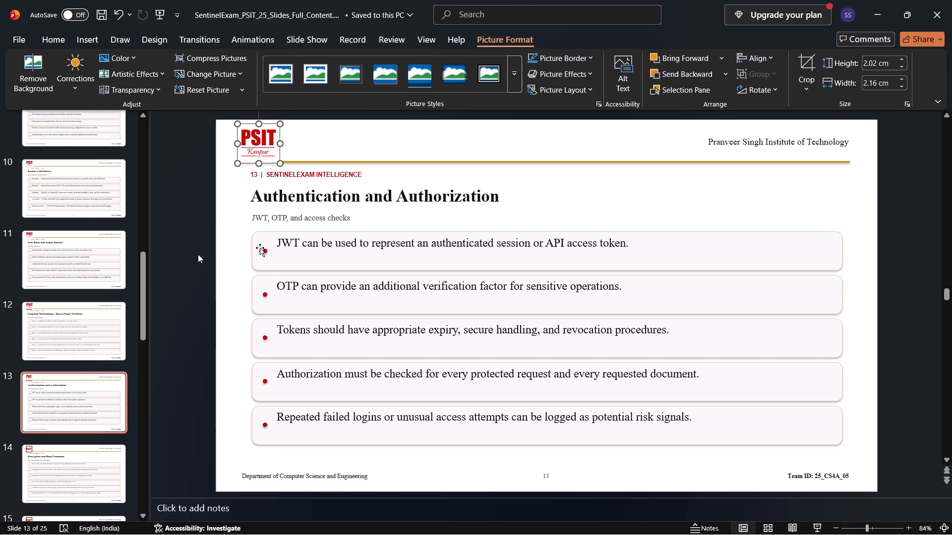
Paste the PSIT Kanpur logo over the old one on the Encryption and Data Protection slide and shrink it to about 2.07 × 2.21 cm.
click(64, 454)
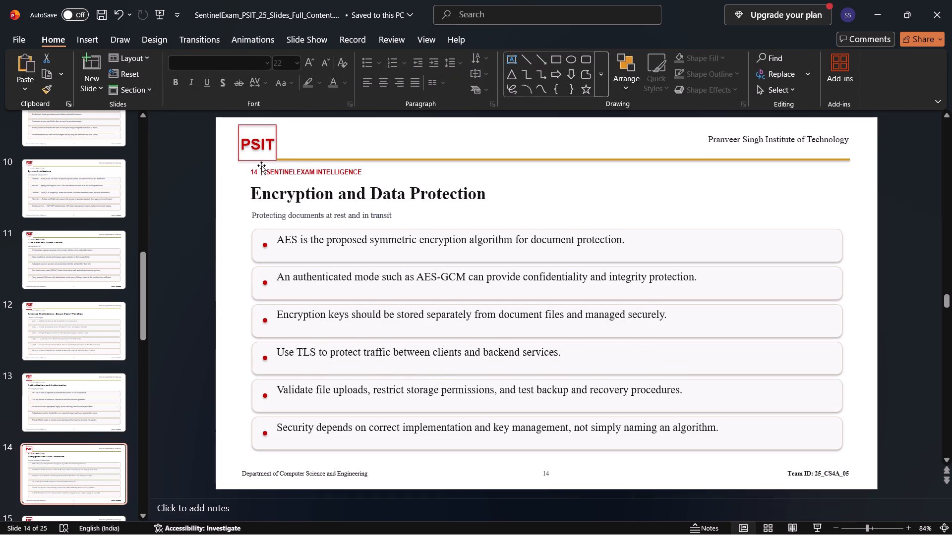
click(264, 135)
key(ctrl+v)
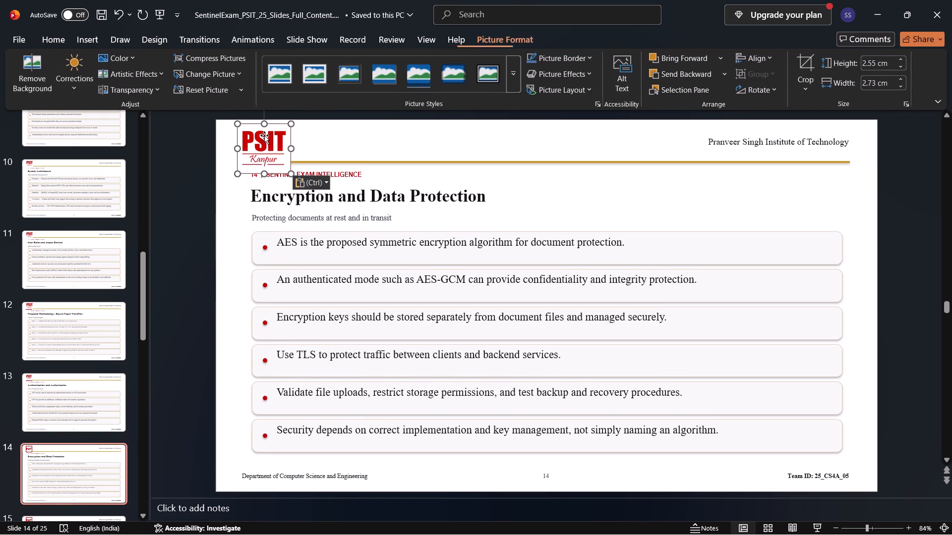
drag(293, 171, 292, 167)
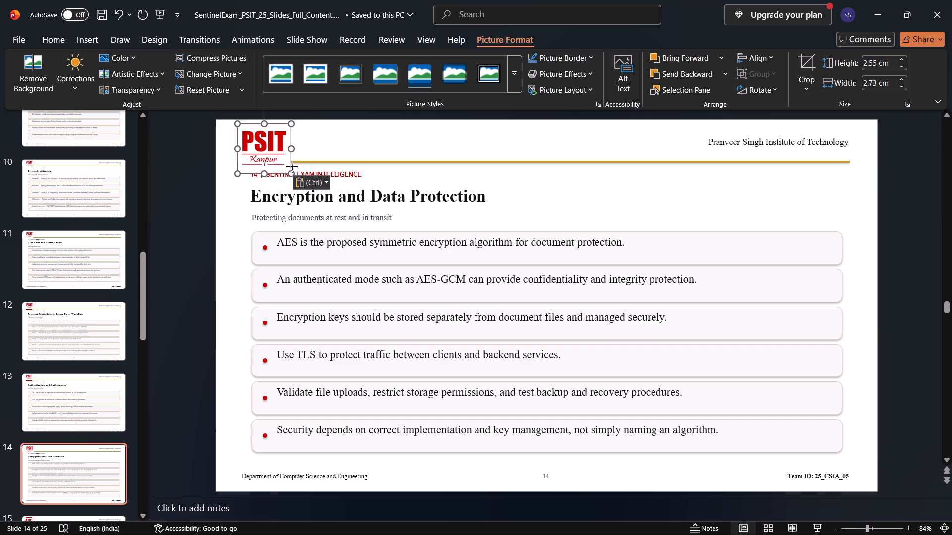
drag(292, 167, 280, 149)
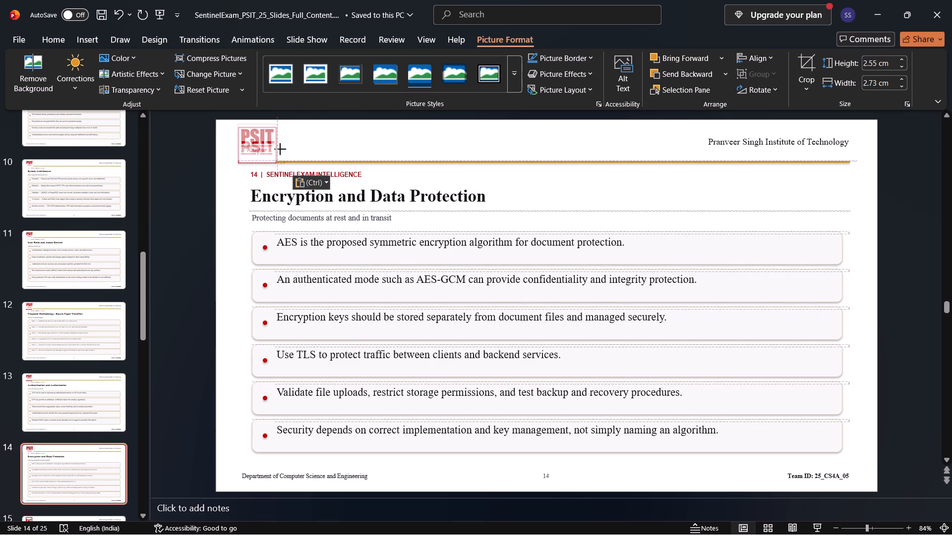
drag(280, 149, 280, 159)
drag(280, 159, 280, 161)
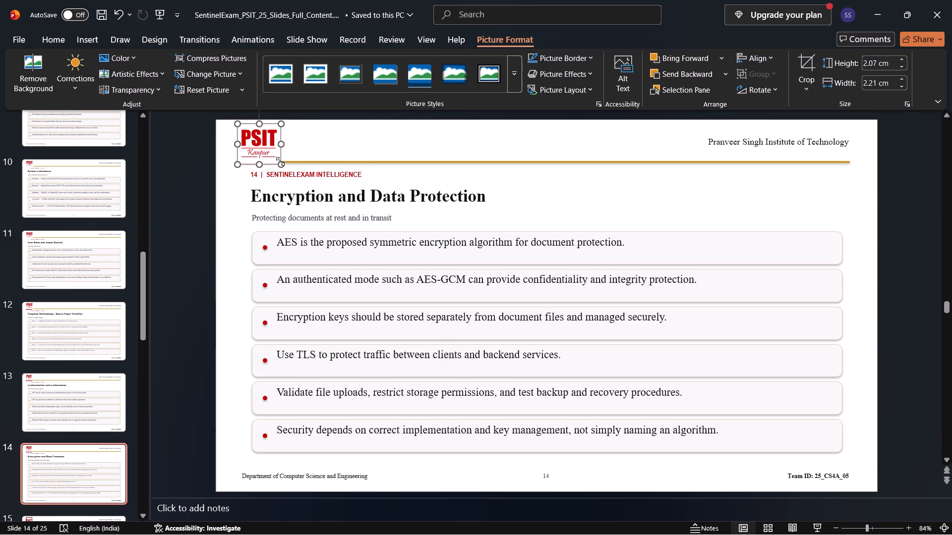
Paste the PSIT Kanpur logo over the old one on the AI-Based Leak-Risk Prediction slide and resize it to about 2.02 × 2.16 cm.
scroll(82, 190, down, 1)
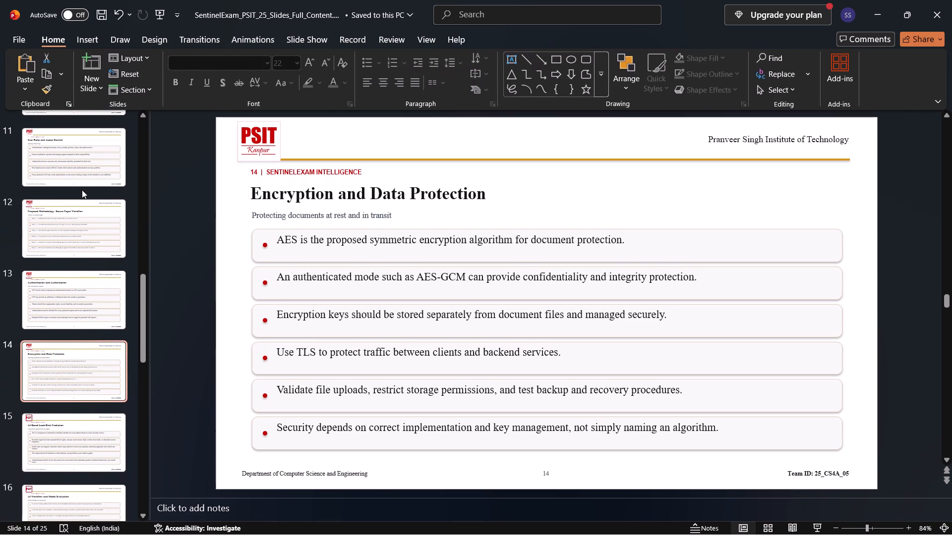
scroll(82, 190, down, 2)
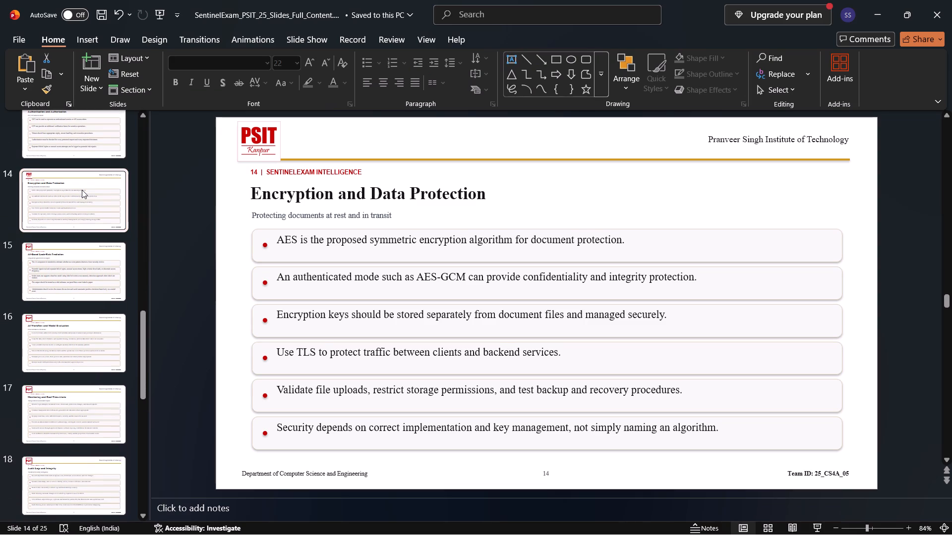
scroll(82, 190, down, 2)
scroll(125, 191, up, 1)
scroll(125, 191, left, 1)
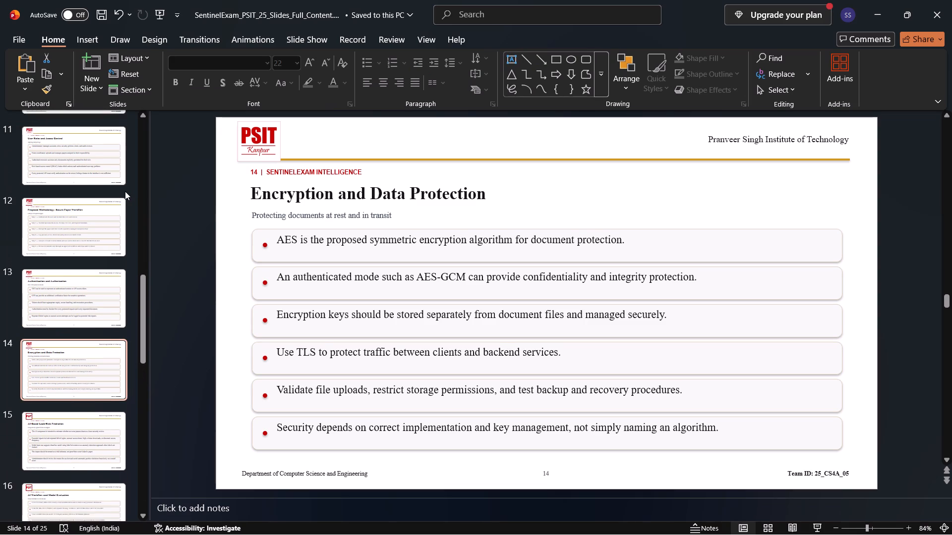
scroll(125, 191, left, 1)
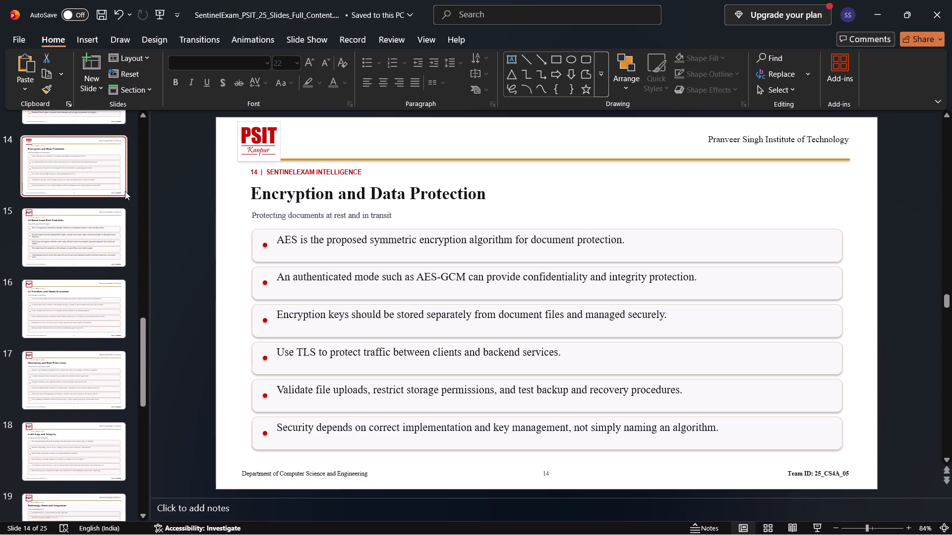
scroll(125, 191, up, 1)
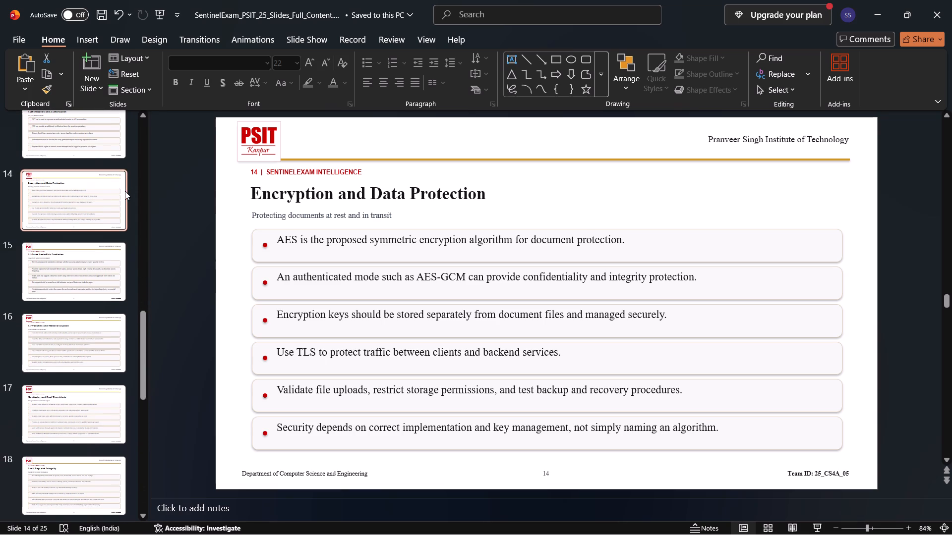
scroll(125, 191, up, 1)
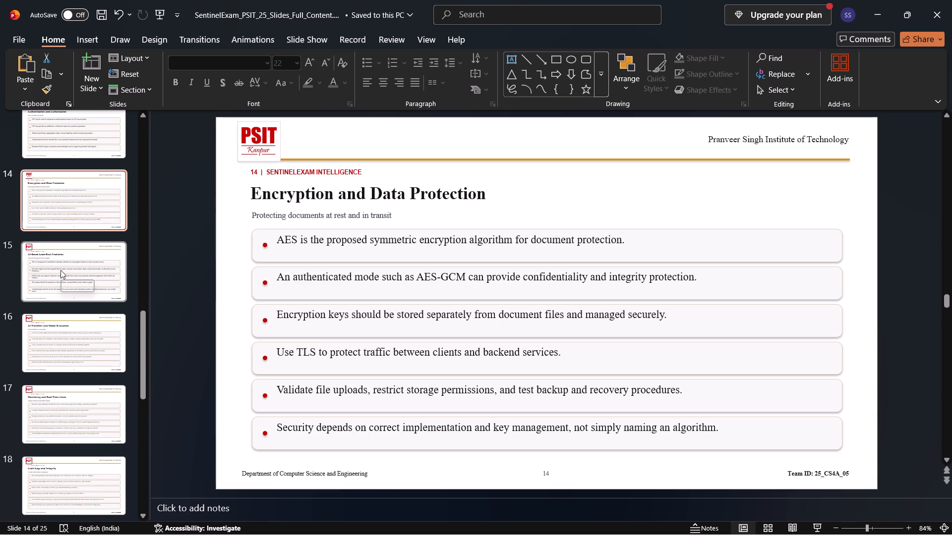
click(61, 270)
click(50, 218)
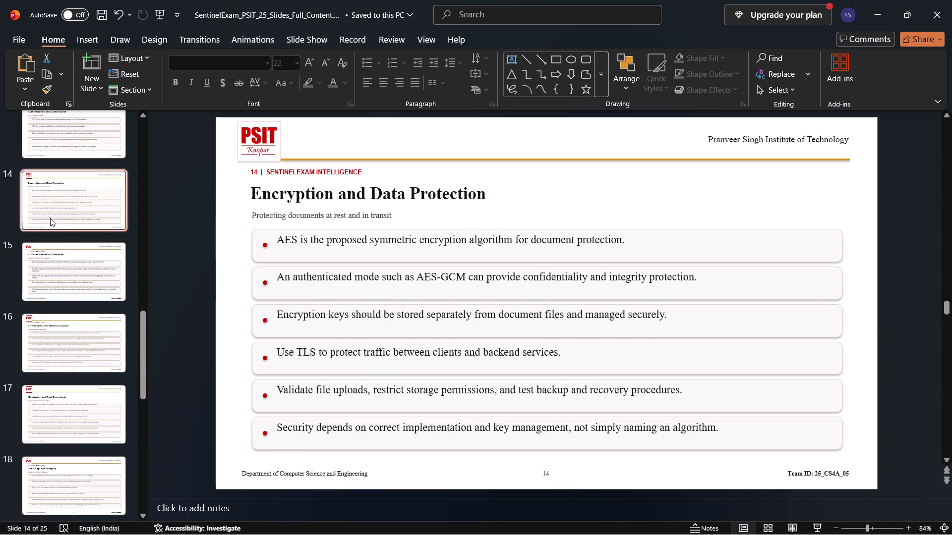
click(68, 263)
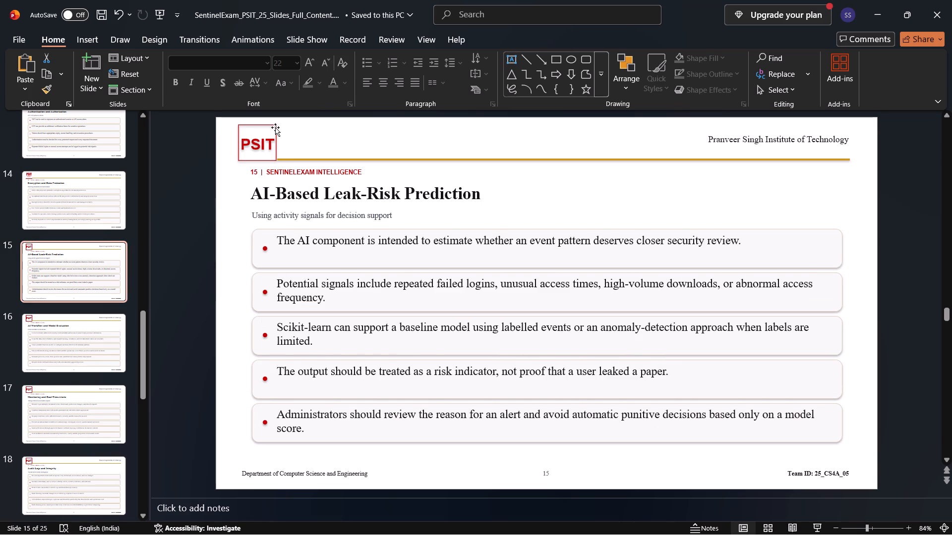
click(256, 135)
click(278, 136)
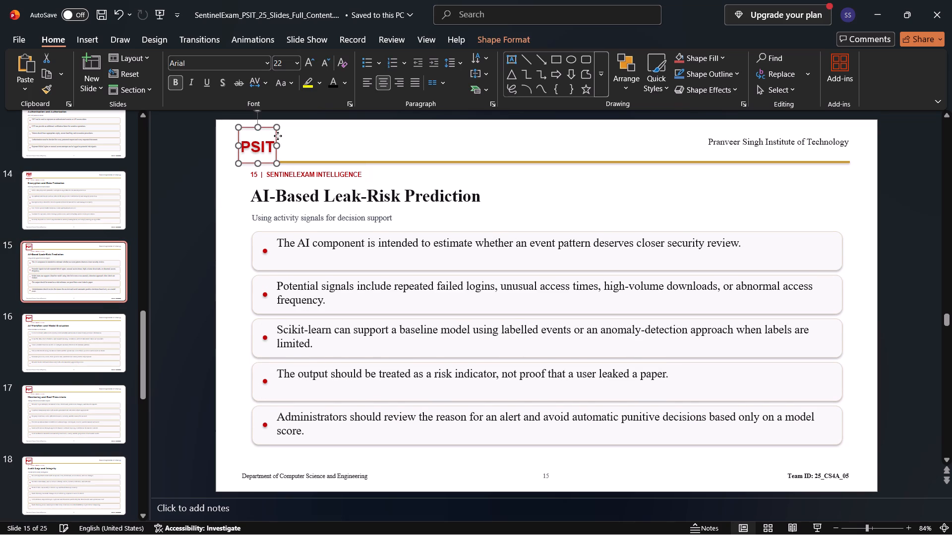
key(ctrl+v)
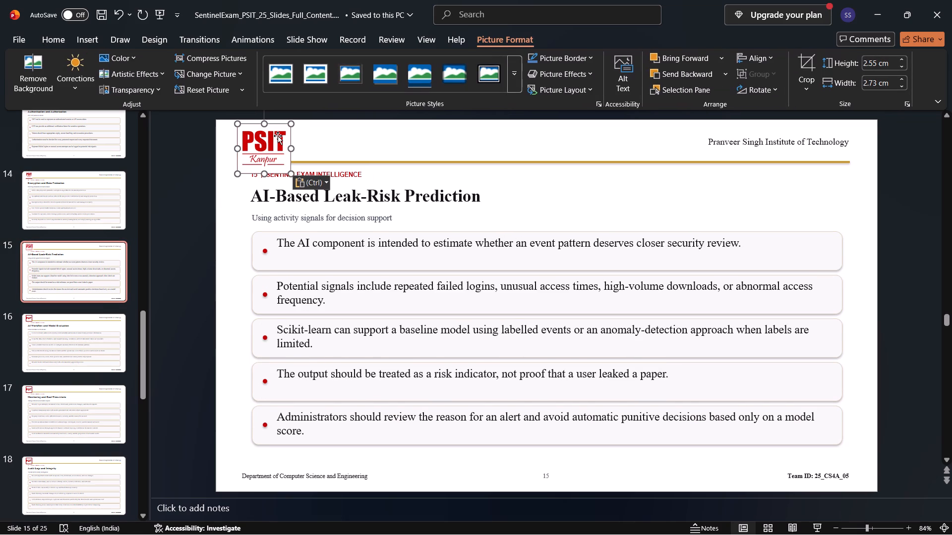
drag(292, 172, 286, 154)
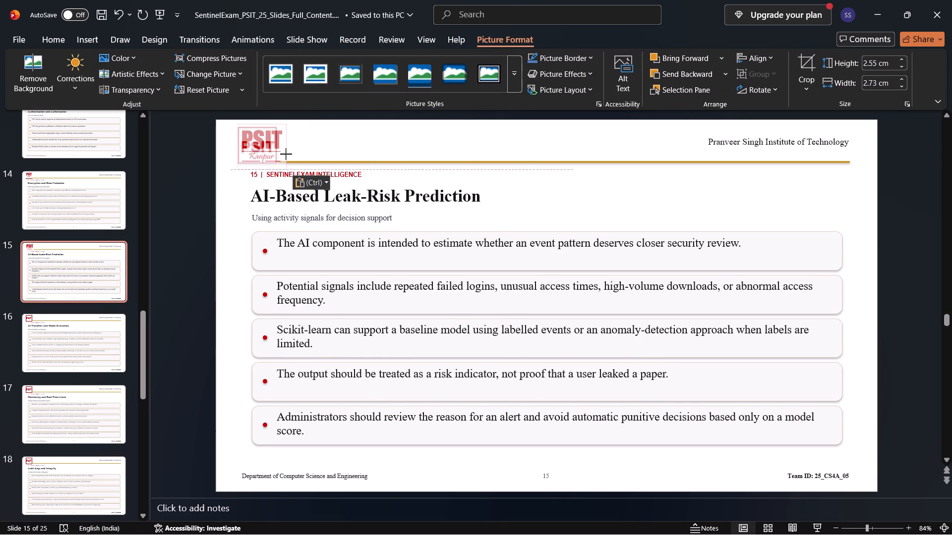
drag(286, 154, 279, 144)
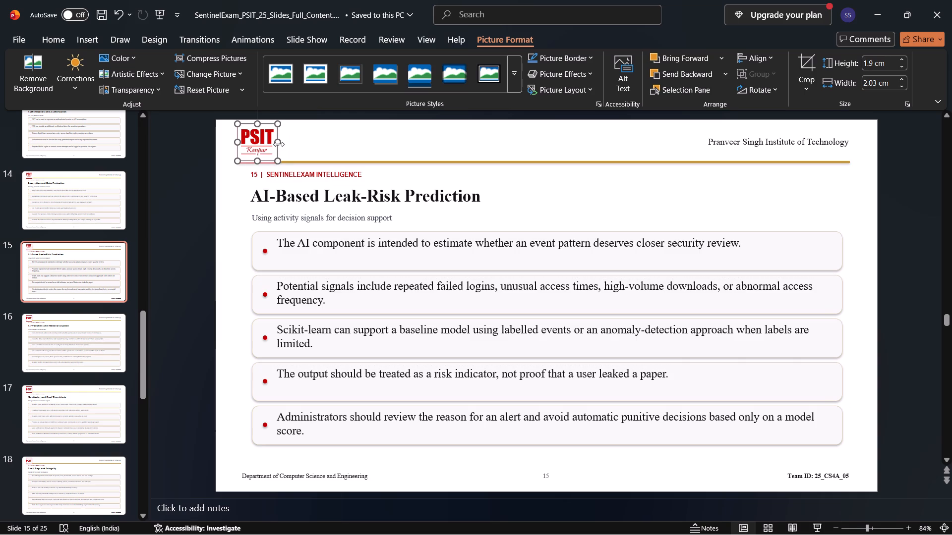
click(275, 160)
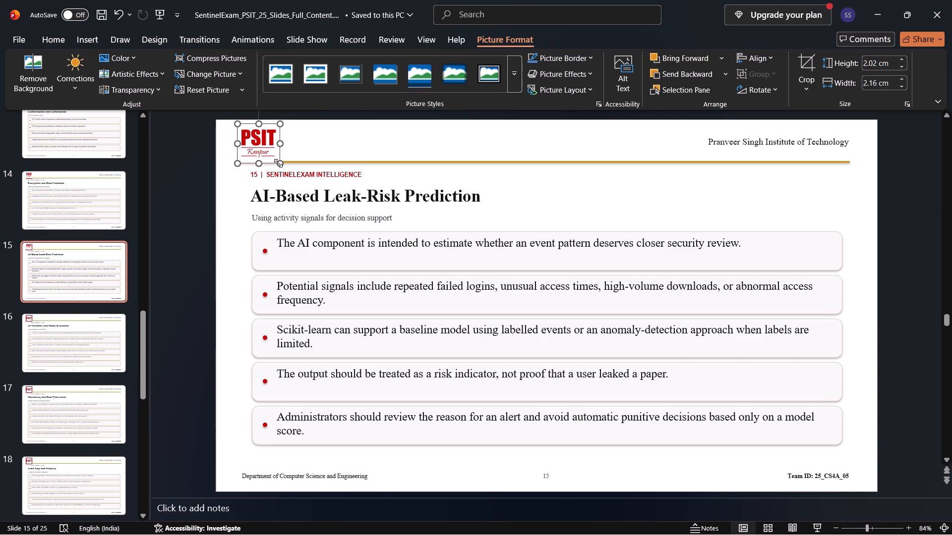
Paste the PSIT Kanpur logo over the old one on the AI Workflow and Model Evaluation slide and shrink it to about 2.23 × 2.39 cm.
click(86, 321)
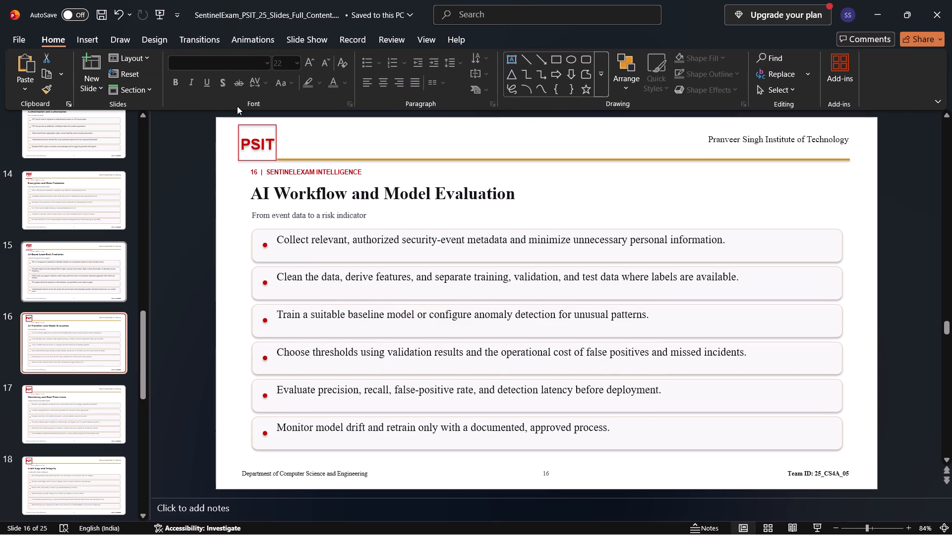
click(260, 131)
click(260, 131)
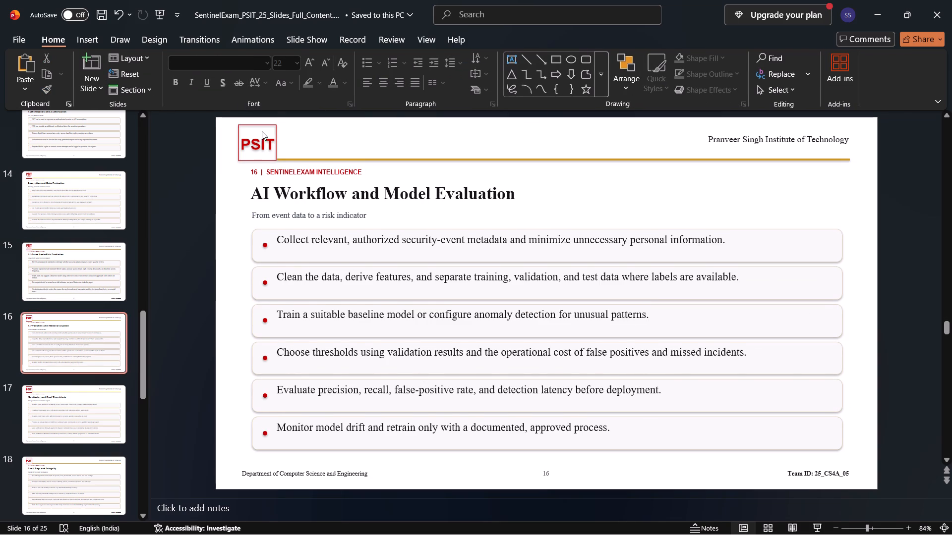
click(268, 130)
key(ctrl+v)
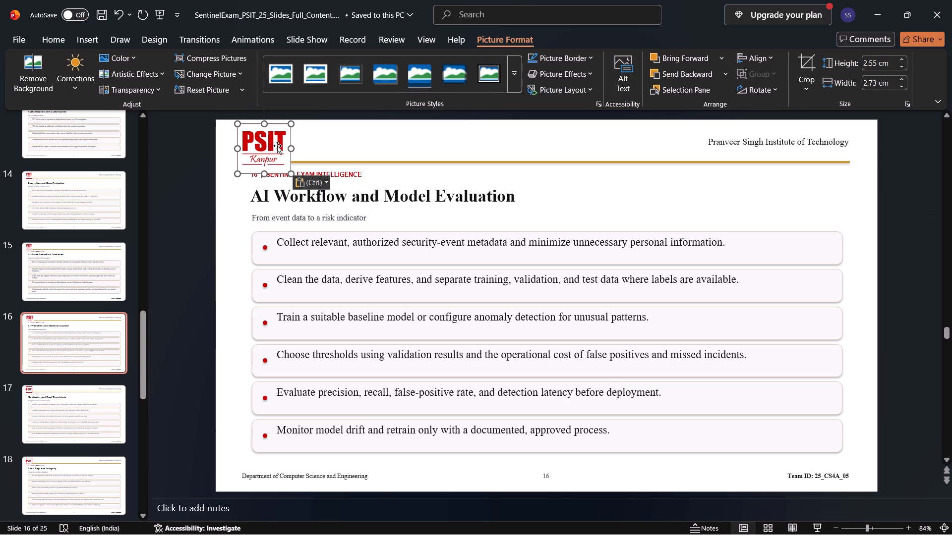
drag(289, 170, 287, 160)
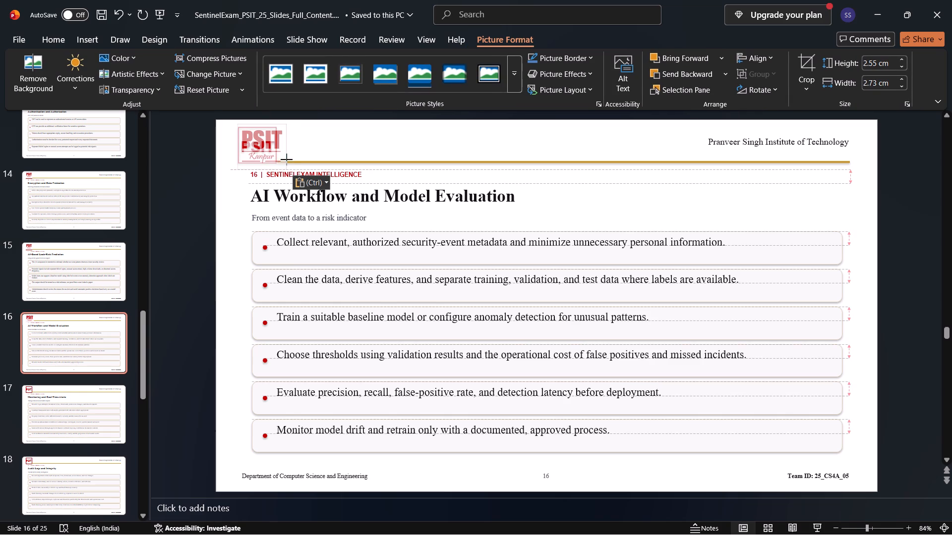
drag(287, 160, 284, 153)
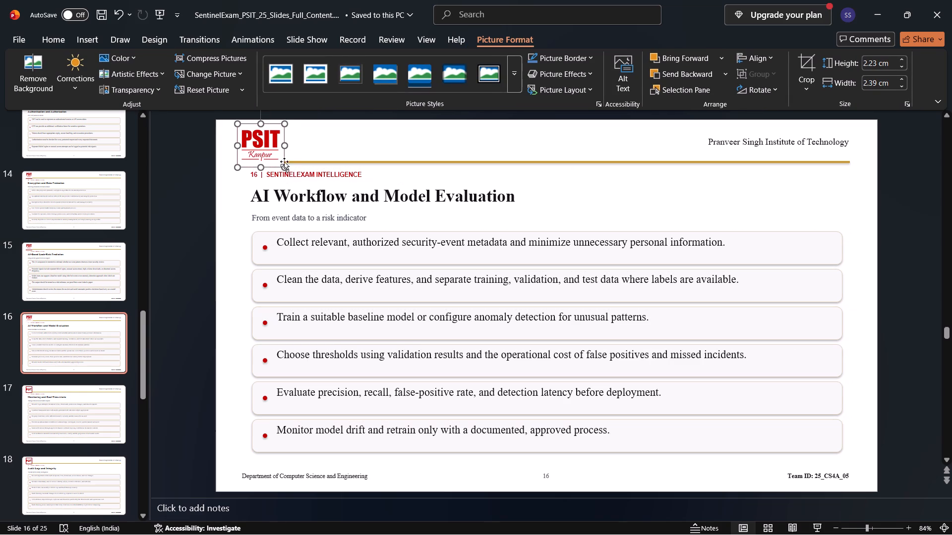
drag(284, 164, 282, 160)
Paste the PSIT Kanpur logo over the old one on the Monitoring and Real-Time Alerts slide and shrink it to about 2.09 × 2.24 cm.
click(65, 423)
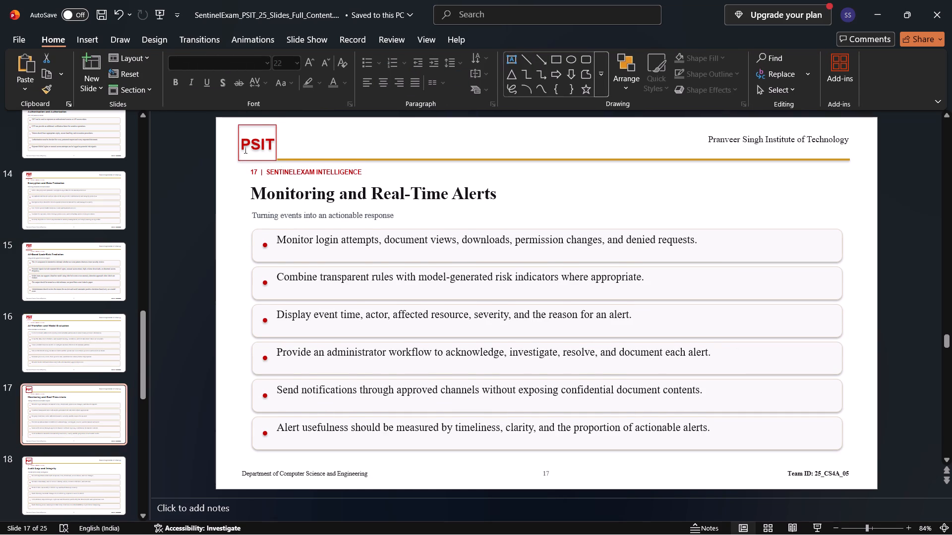
click(245, 150)
key(v)
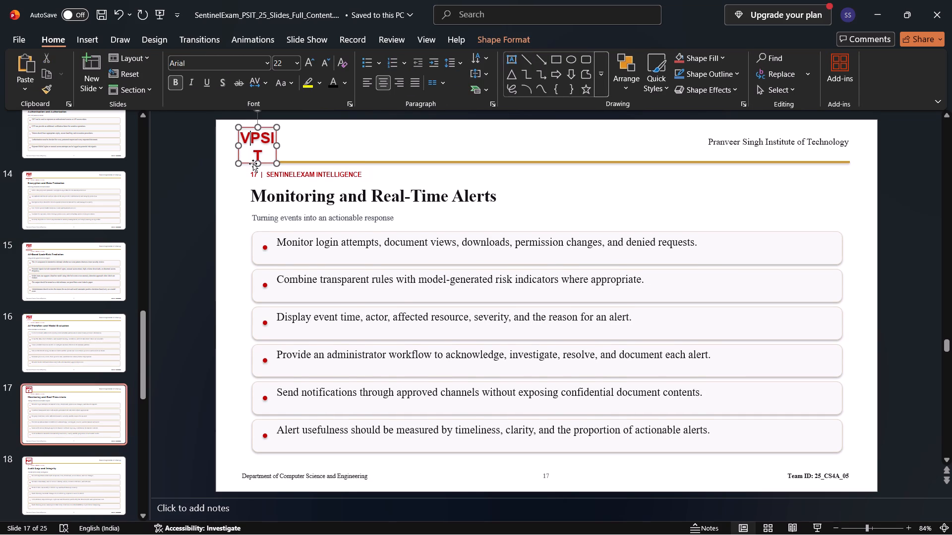
click(253, 164)
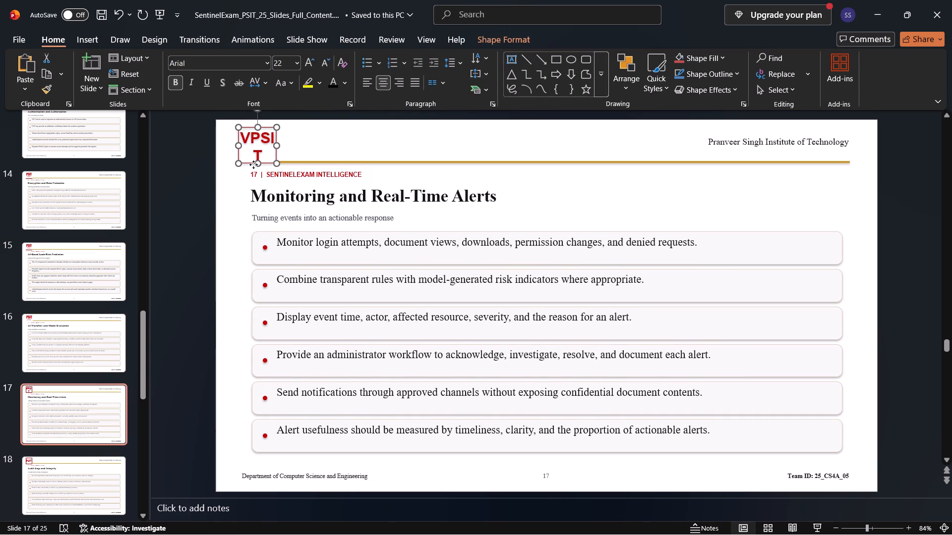
key(ctrl+v)
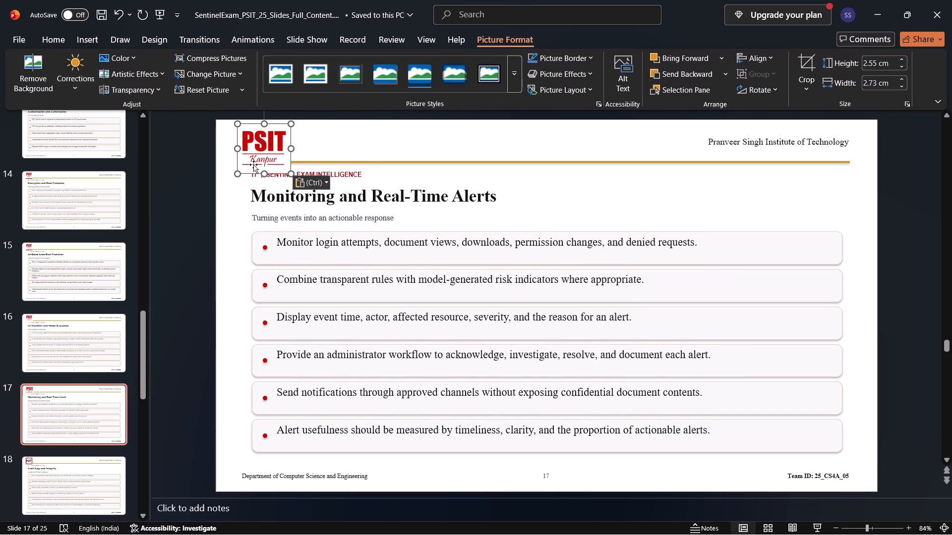
drag(289, 171, 281, 159)
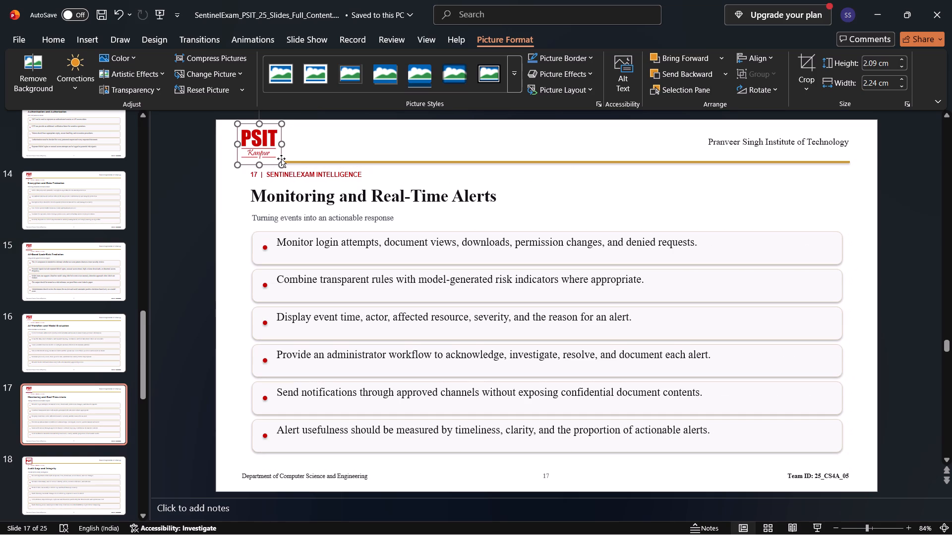
Paste the PSIT Kanpur logo over the old one on the Audit Logs and Integrity slide and shrink it to about 2.11 × 2.26 cm.
scroll(70, 339, down, 2)
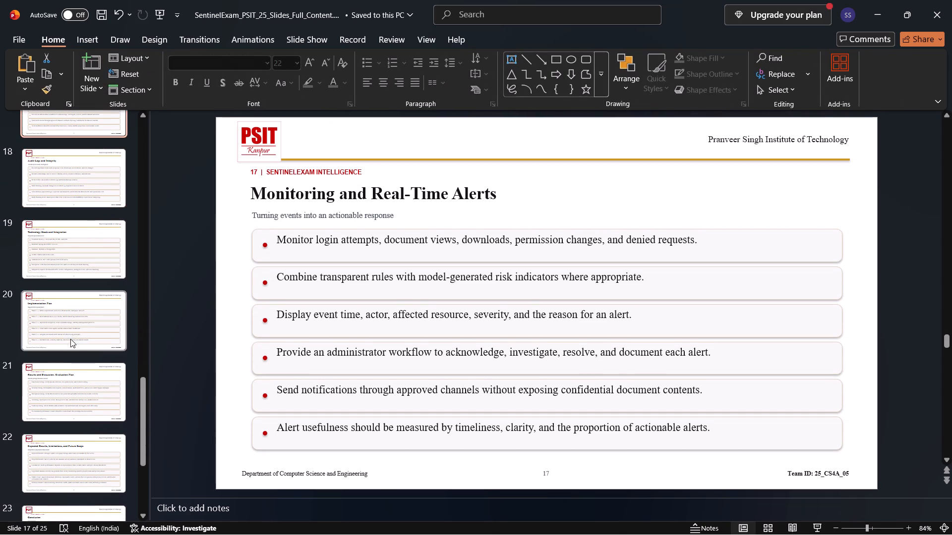
click(64, 194)
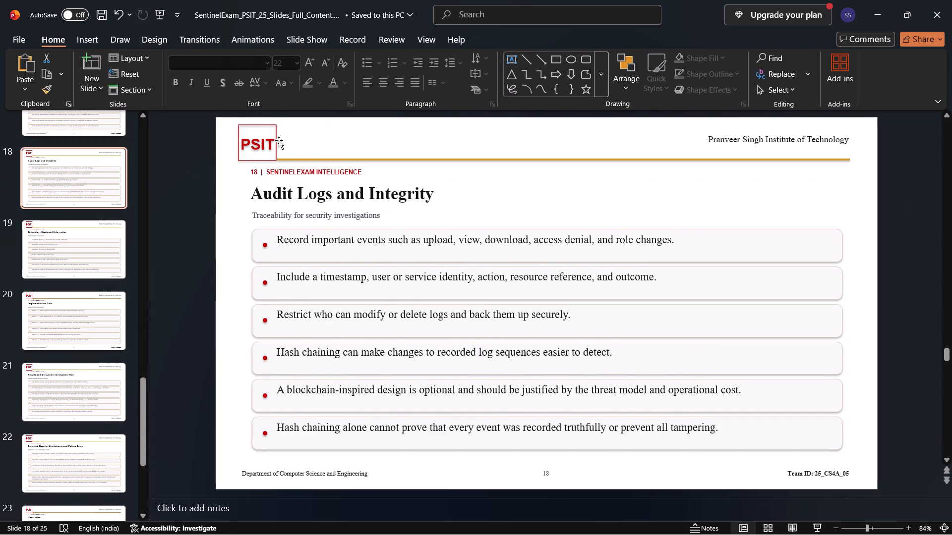
click(277, 140)
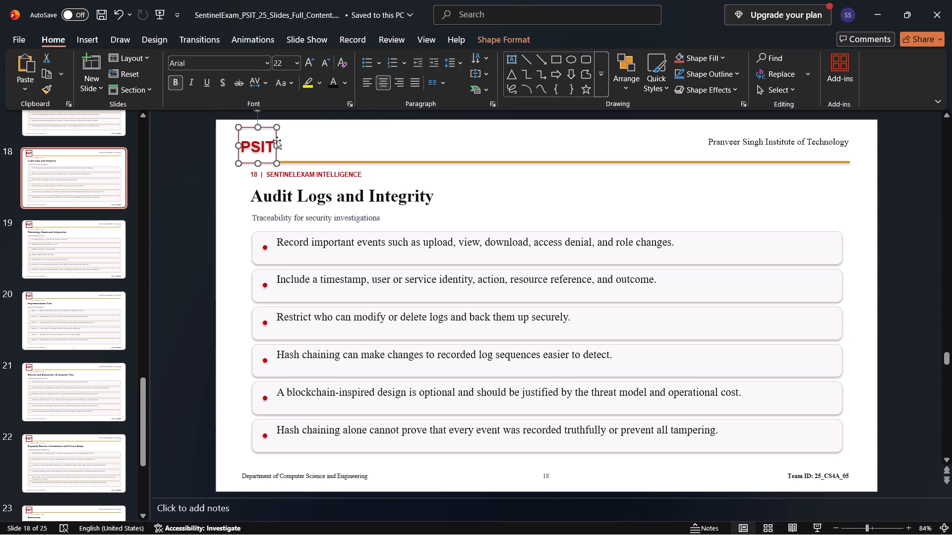
key(ctrl+v)
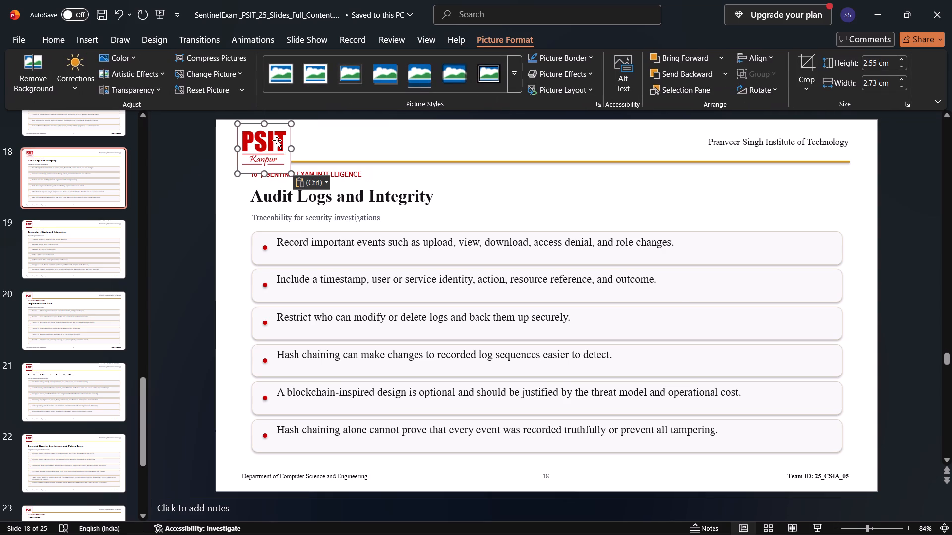
drag(289, 173, 287, 167)
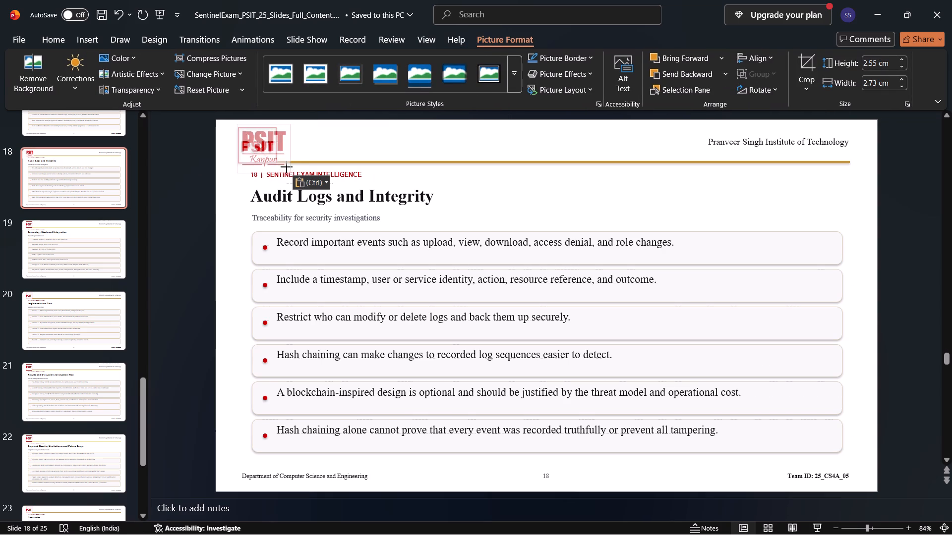
drag(287, 167, 282, 158)
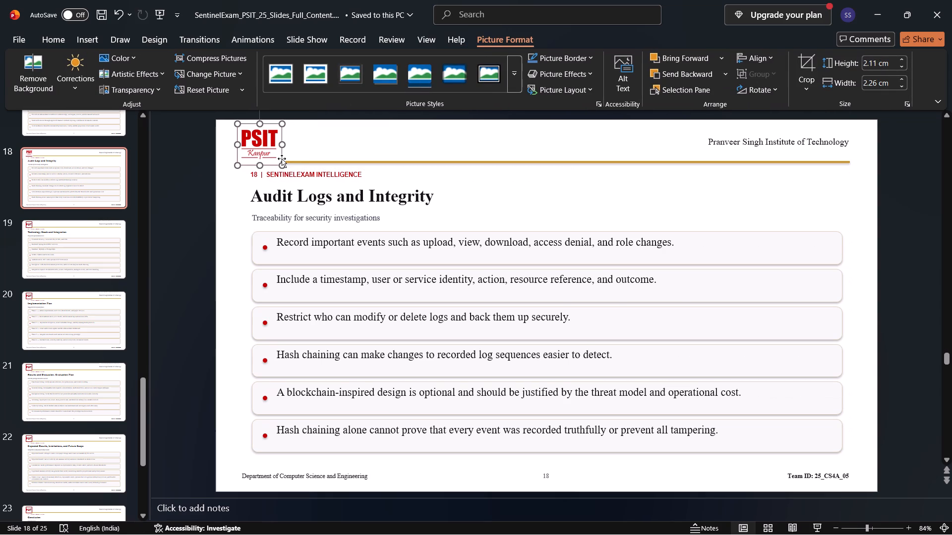
Paste the PSIT Kanpur logo over the old one on the Technology Stack and Integration slide and shrink it to about 2.26 × 2.41 cm.
click(56, 241)
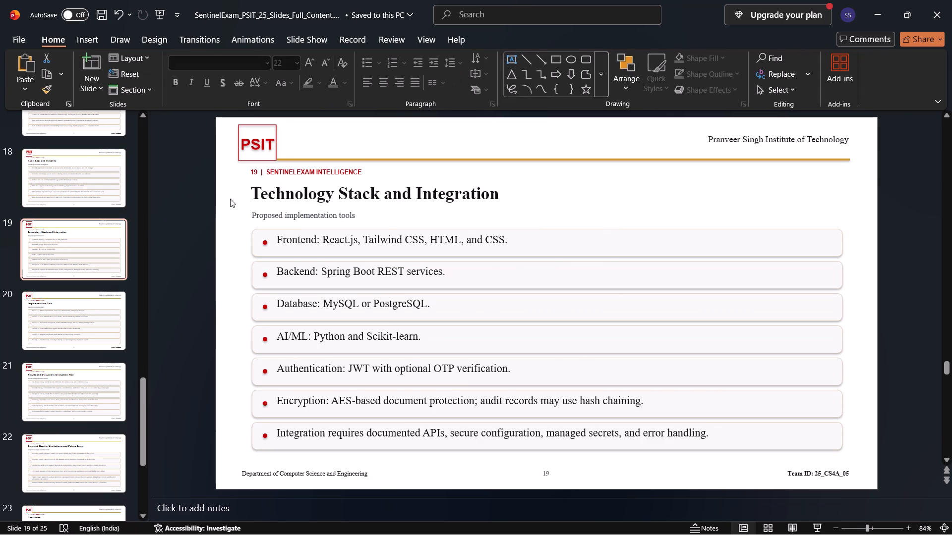
click(262, 135)
key(v)
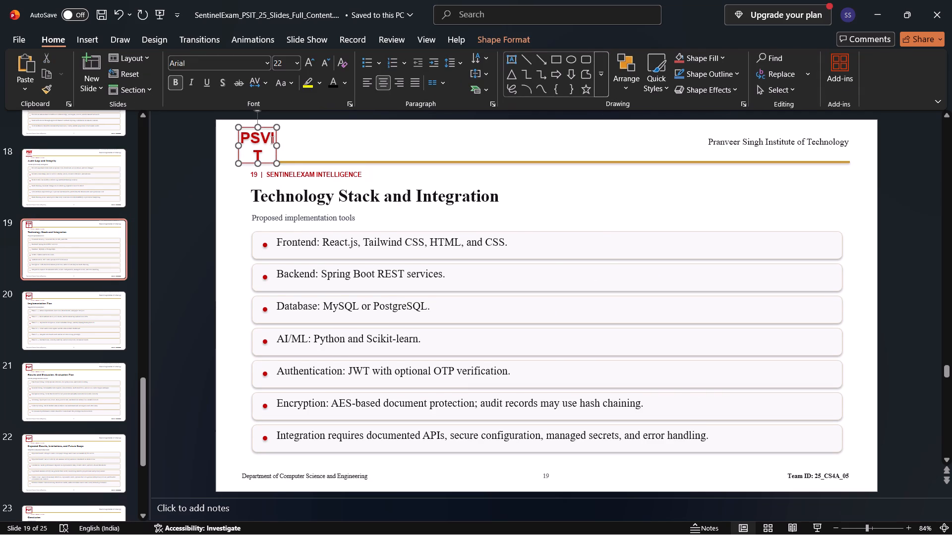
click(278, 149)
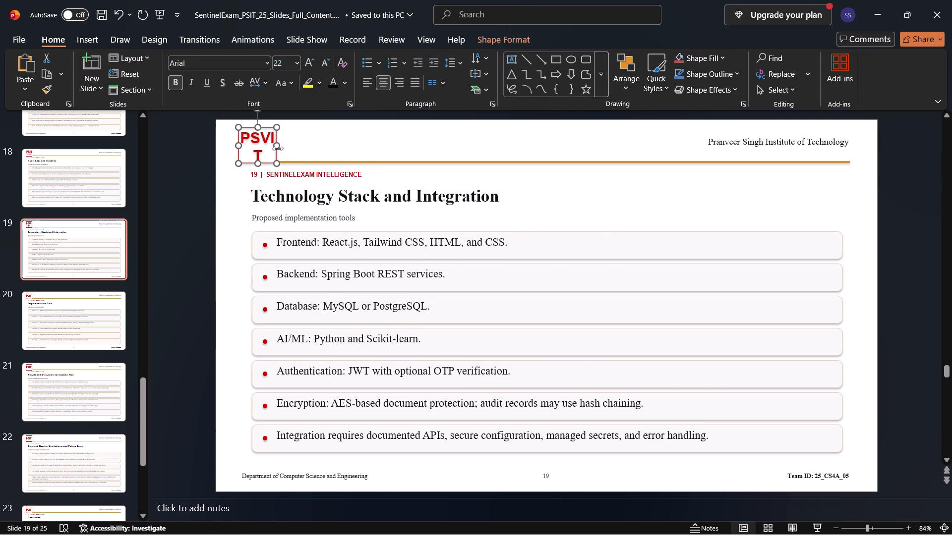
key(v)
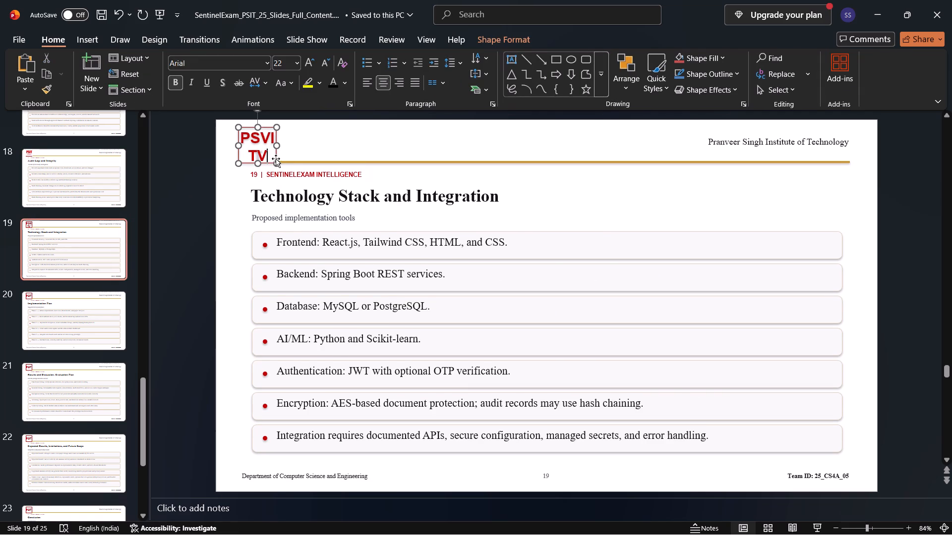
key(ctrl+v)
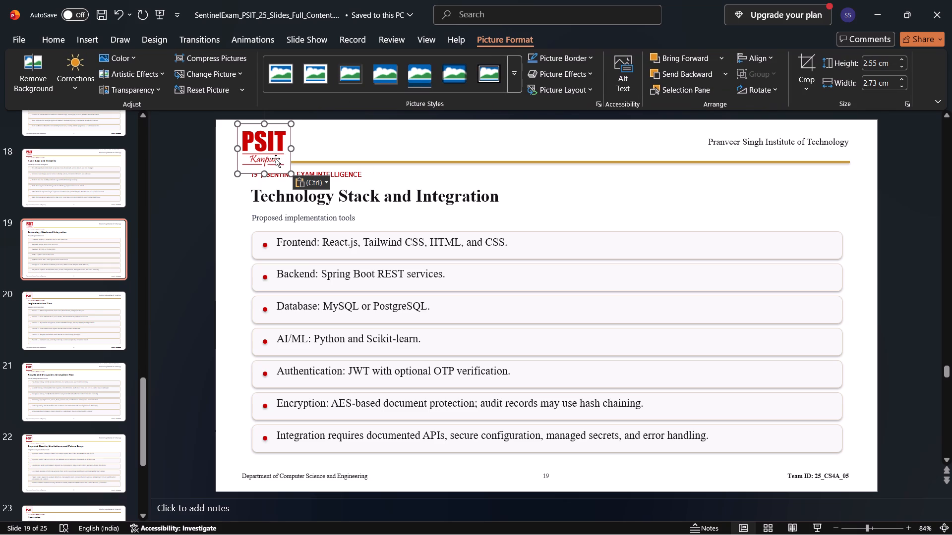
drag(291, 170, 289, 163)
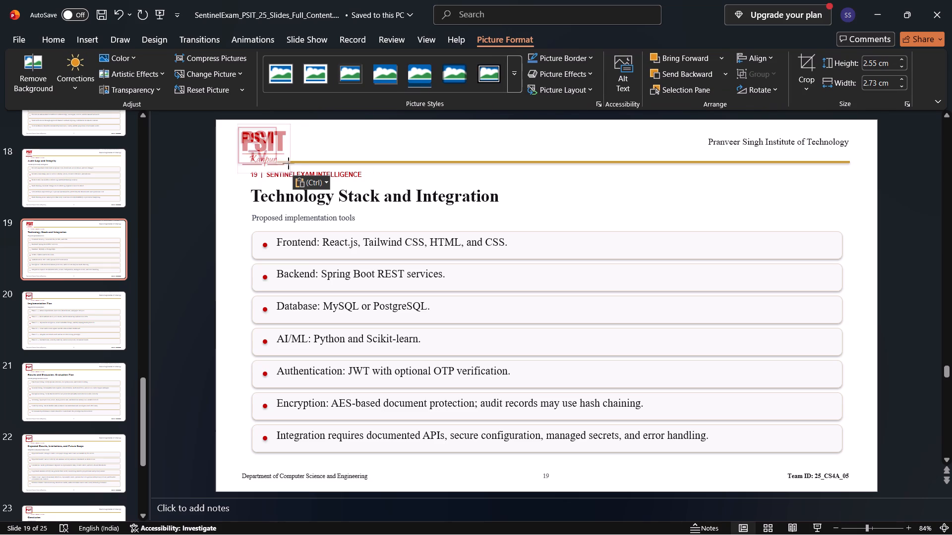
drag(289, 163, 285, 159)
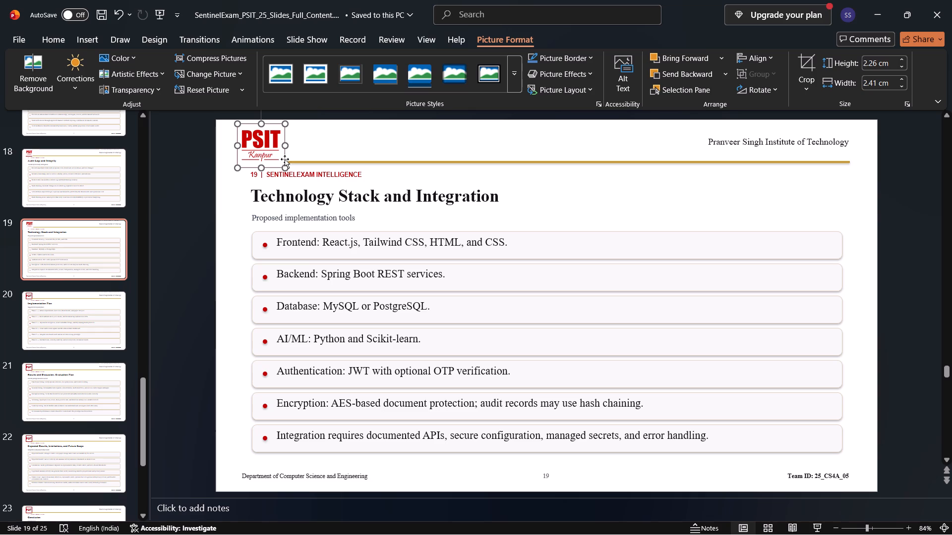
drag(285, 165, 284, 160)
Paste the PSIT Kanpur logo over the old one on the Implementation Plan slide and resize it to about 2.1 × 2.24 cm.
click(56, 321)
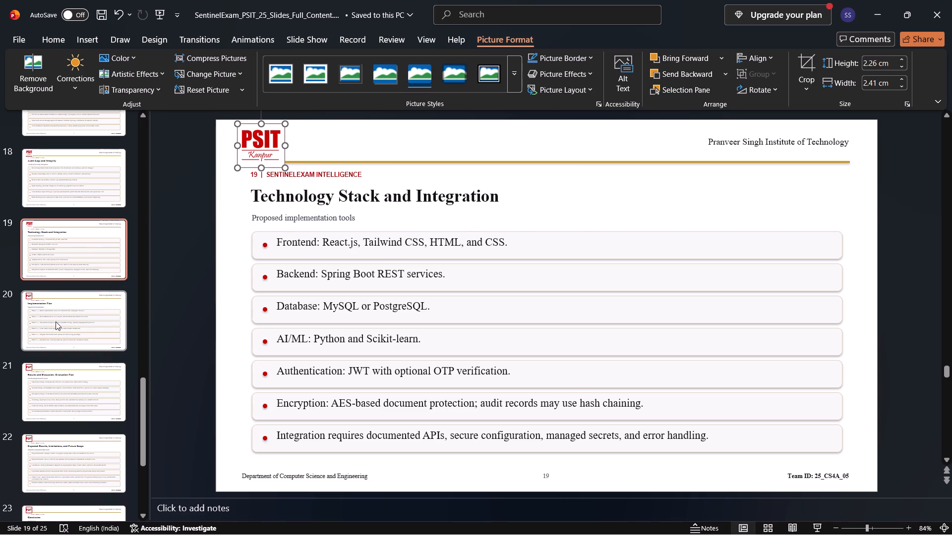
click(274, 154)
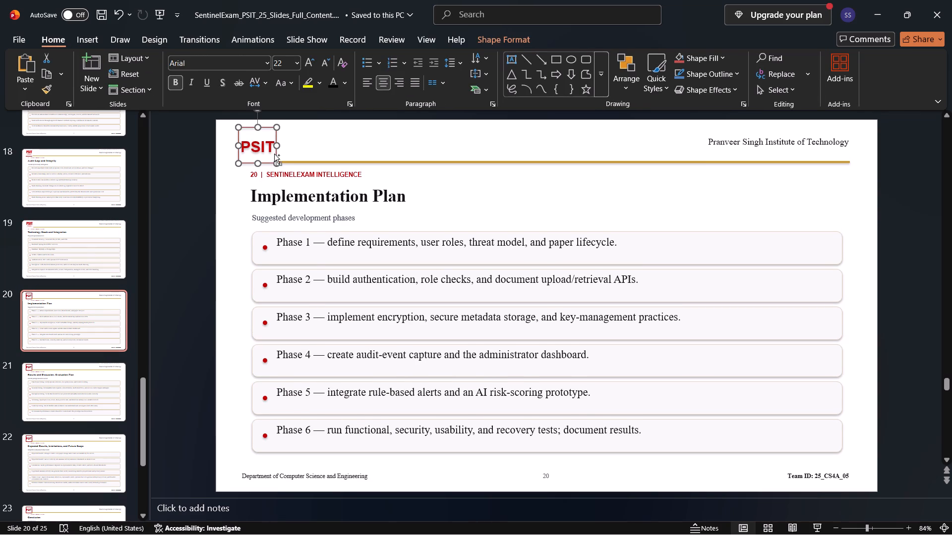
key(ctrl+v)
drag(291, 174, 290, 171)
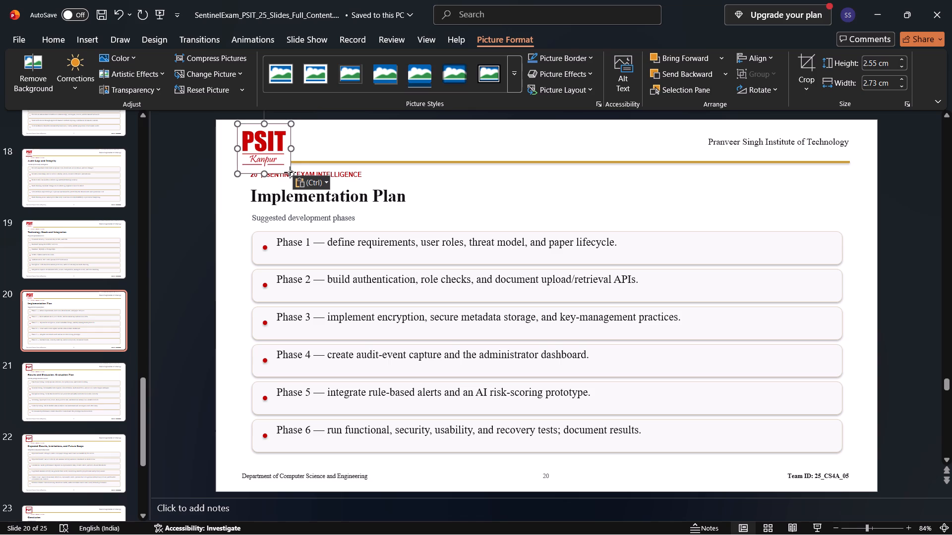
drag(290, 171, 280, 158)
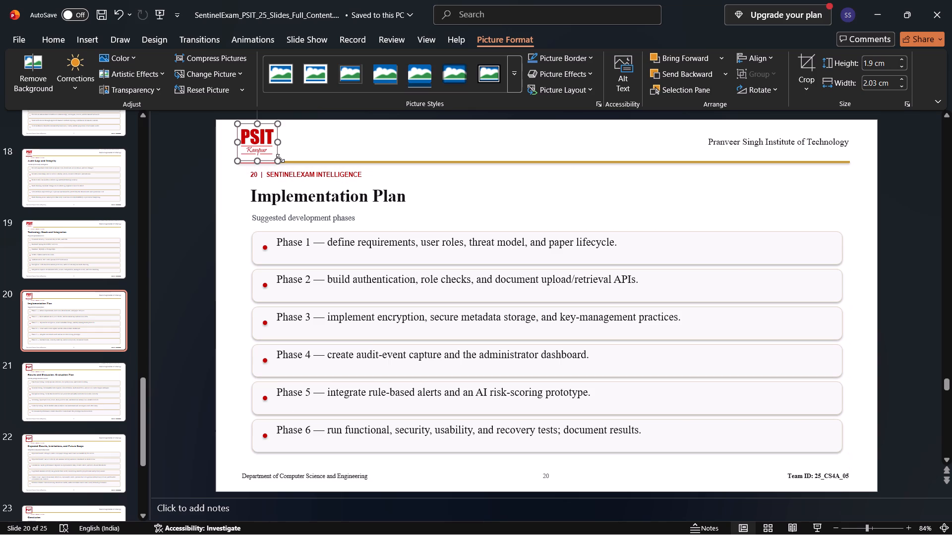
click(276, 157)
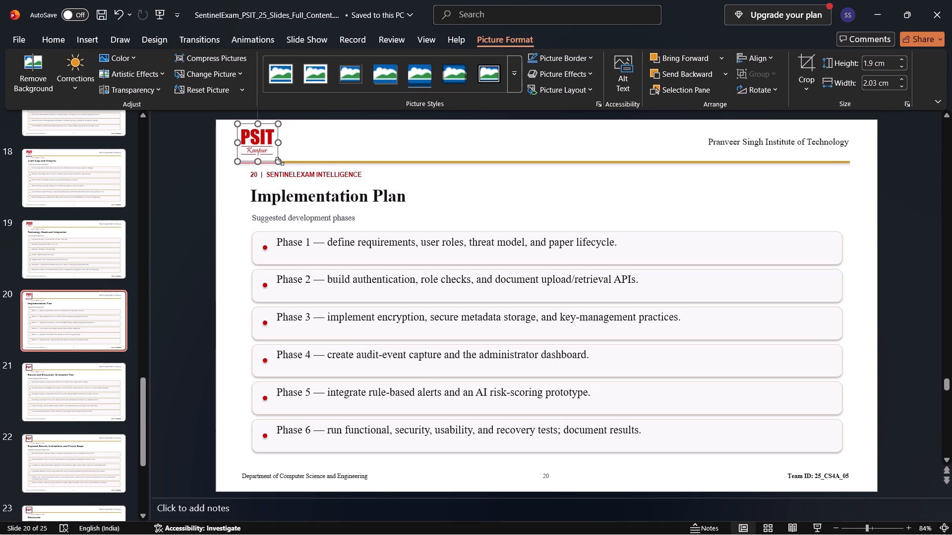
click(276, 161)
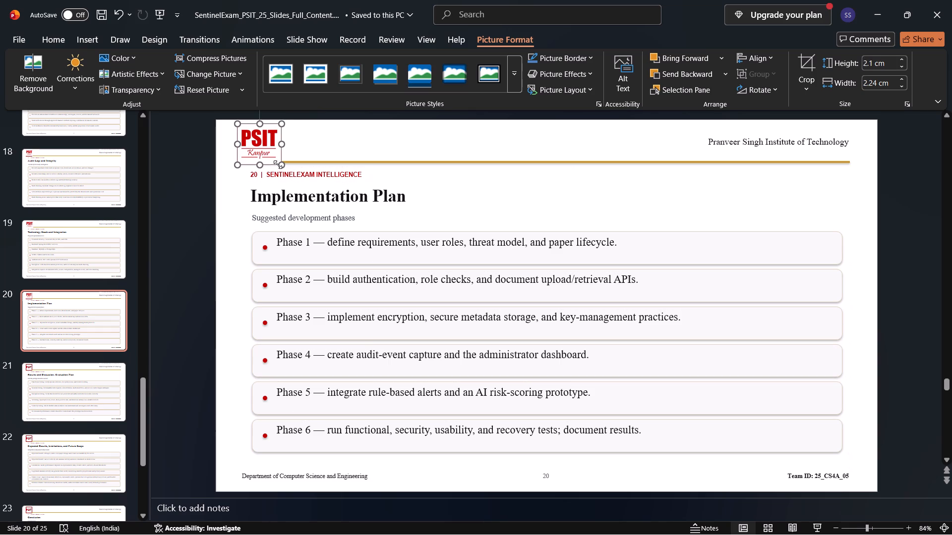
Paste the PSIT Kanpur logo over the old one on the Results and Discussion: Evaluation Plan slide and shrink it to about 2.23 × 2.39 cm.
click(72, 376)
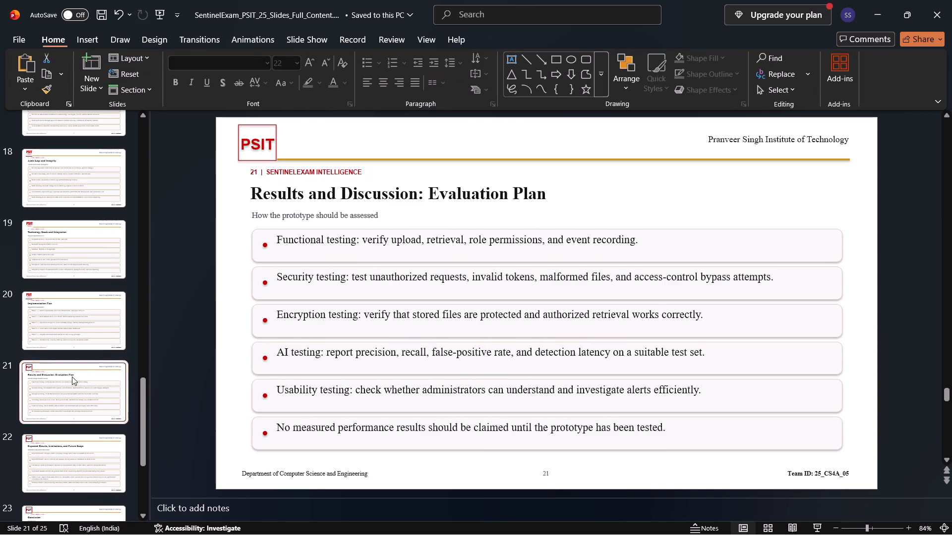
click(248, 155)
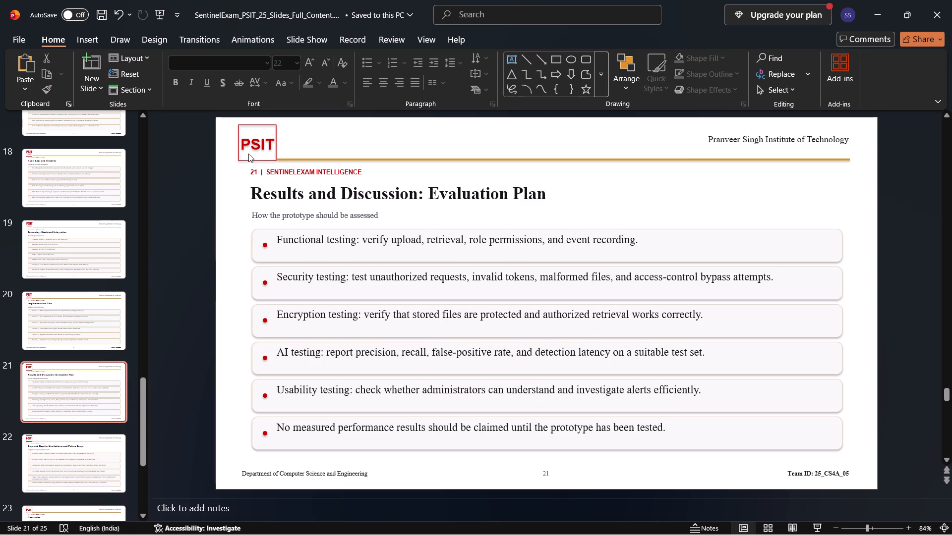
click(248, 154)
click(253, 153)
click(257, 160)
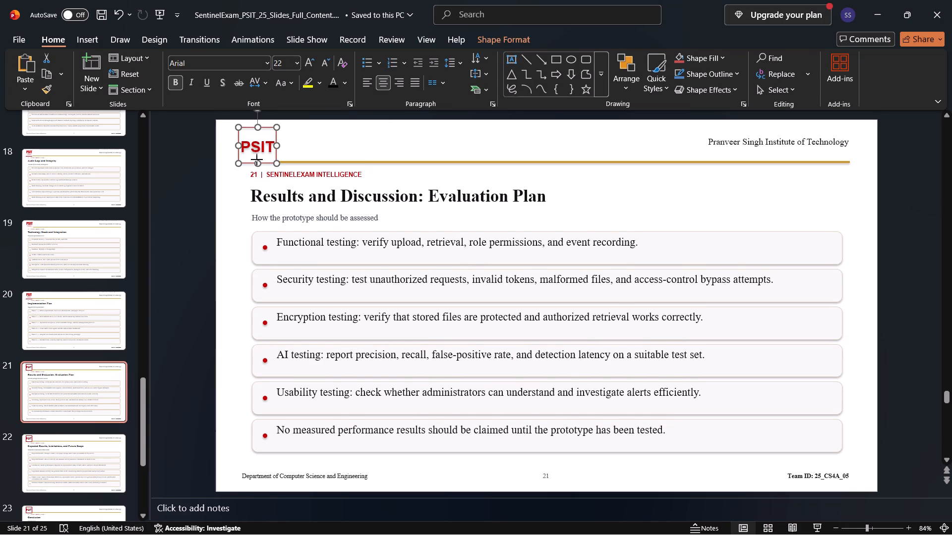
key(v)
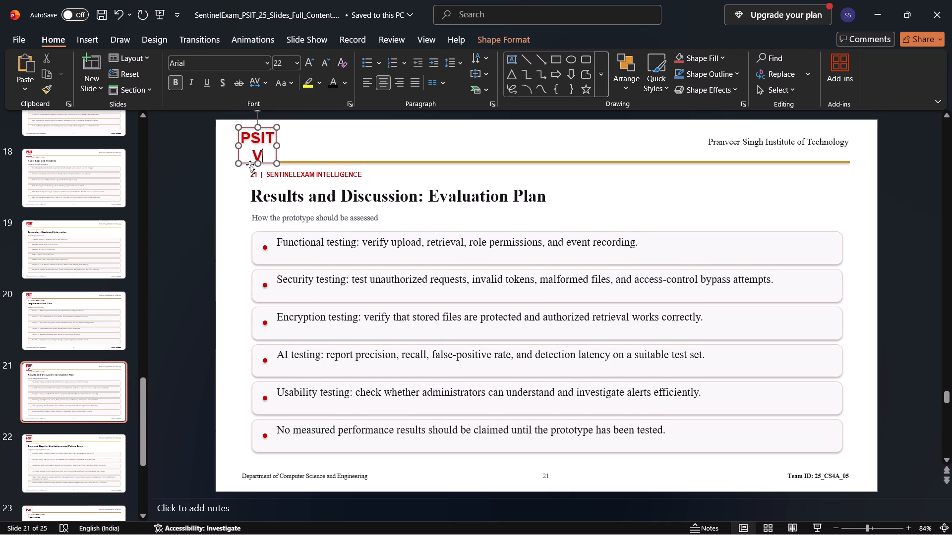
key(ctrl+v)
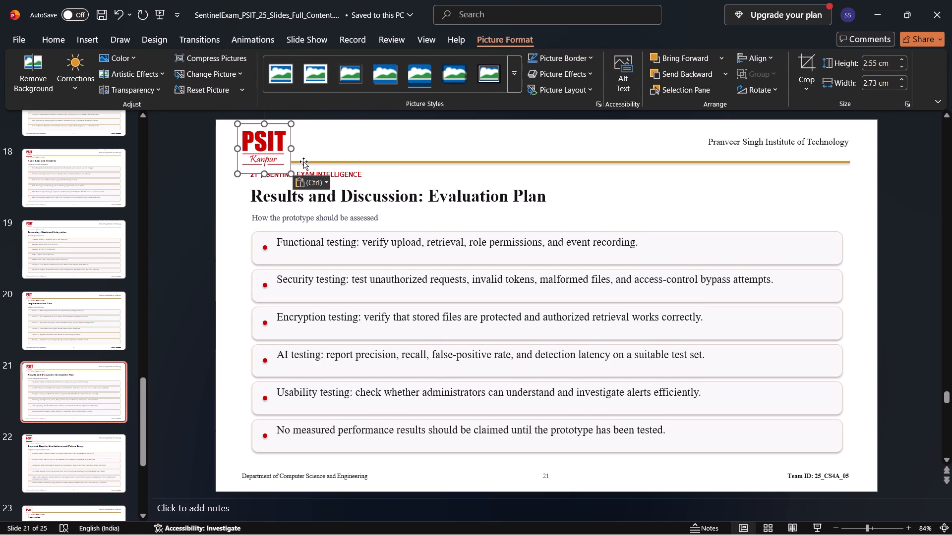
drag(293, 173, 292, 172)
drag(292, 172, 284, 158)
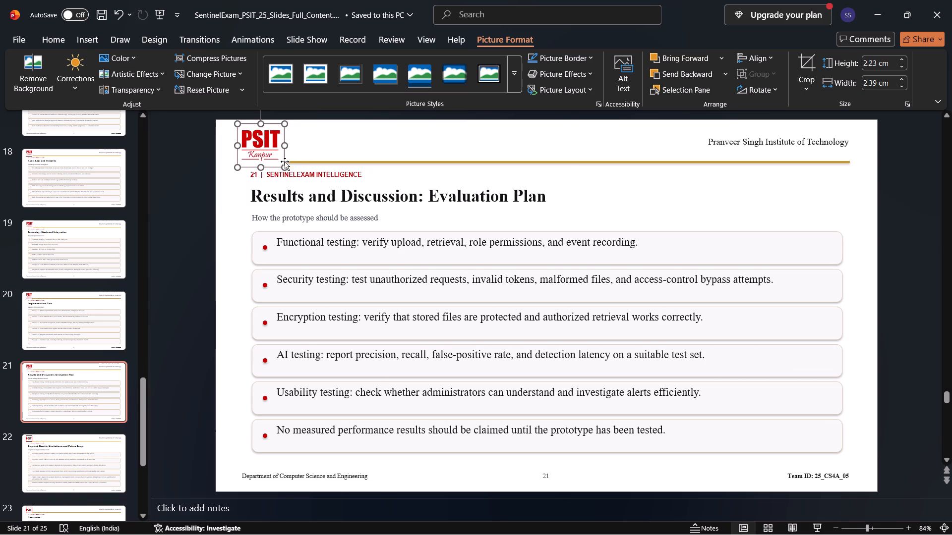
drag(286, 166, 284, 160)
Paste the PSIT Kanpur logo over the old one on the Expected Results, Limitations, and Future Scope slide and shrink it to clear the section label.
click(50, 454)
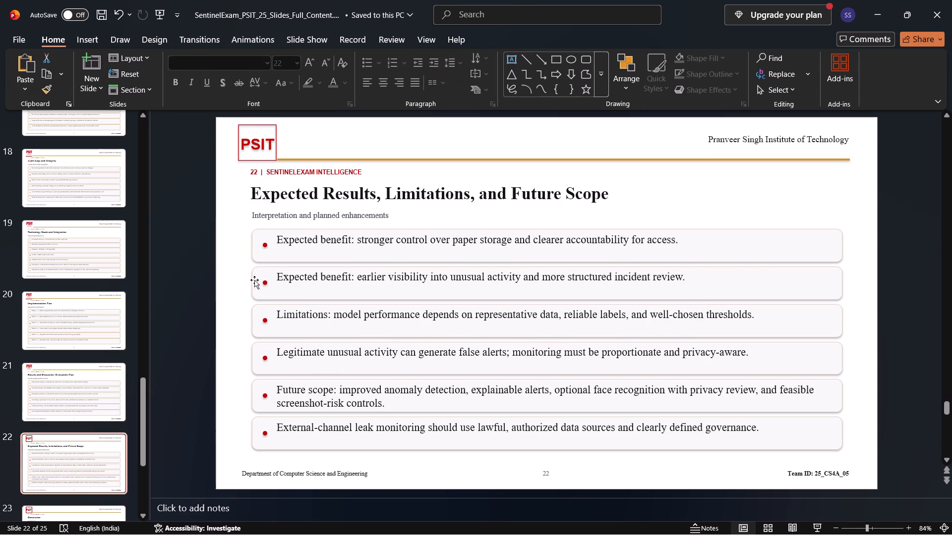
click(248, 159)
key(ctrl+v)
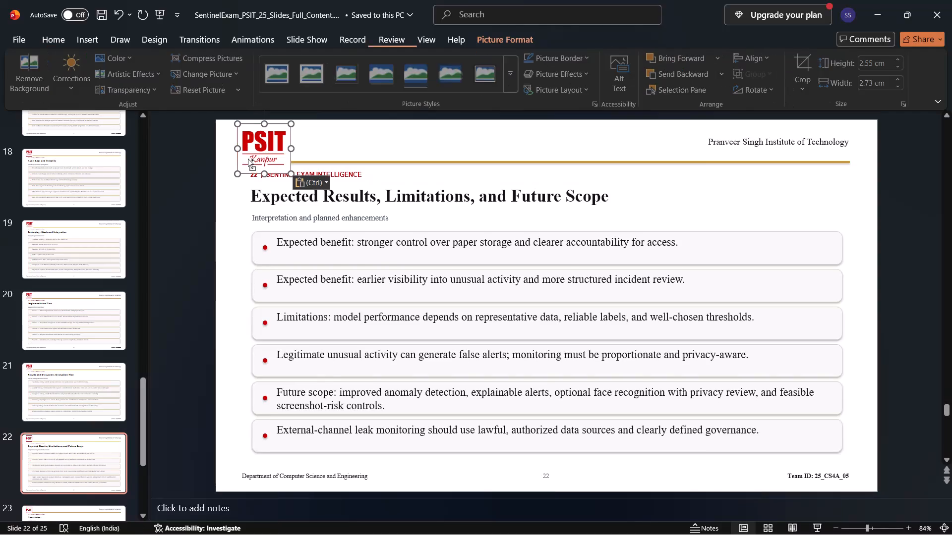
drag(293, 173, 283, 160)
Paste the PSIT Kanpur logo over the old one on the Conclusion slide and shrink it to about 2.11 × 2.26 cm.
scroll(26, 464, down, 2)
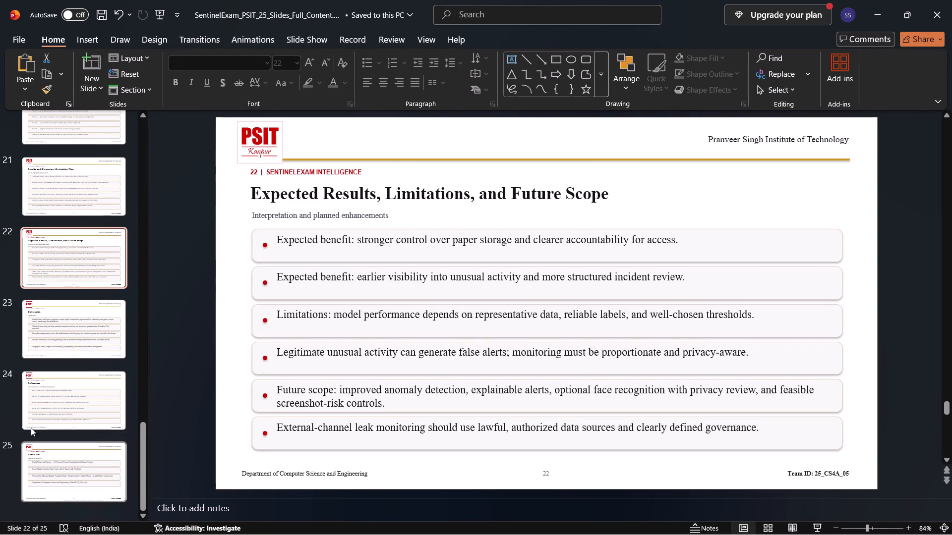
scroll(65, 331, down, 2)
click(63, 326)
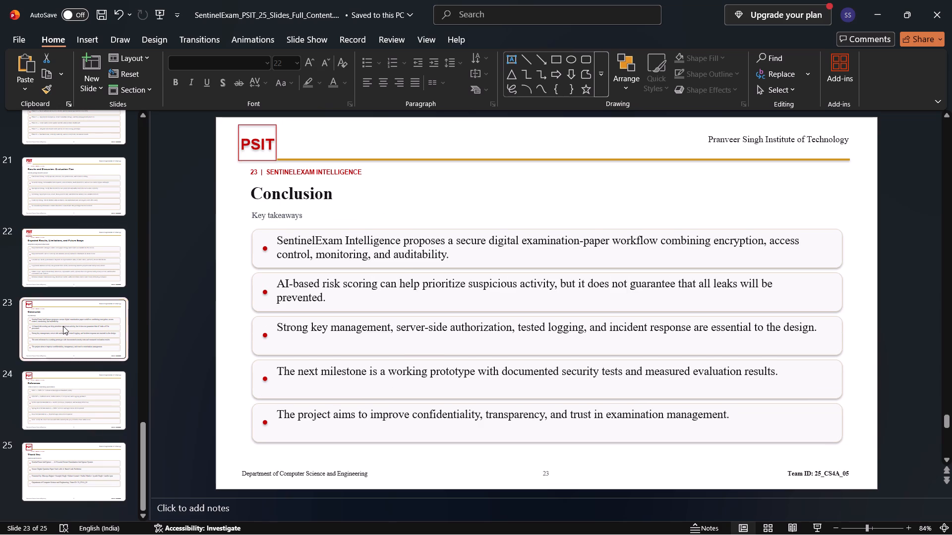
click(239, 159)
key(ctrl+v)
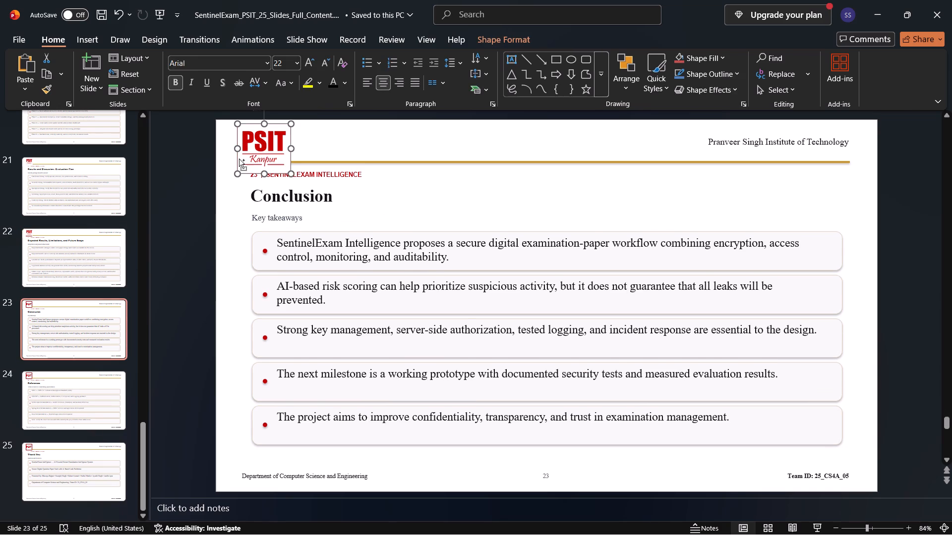
drag(293, 173, 288, 160)
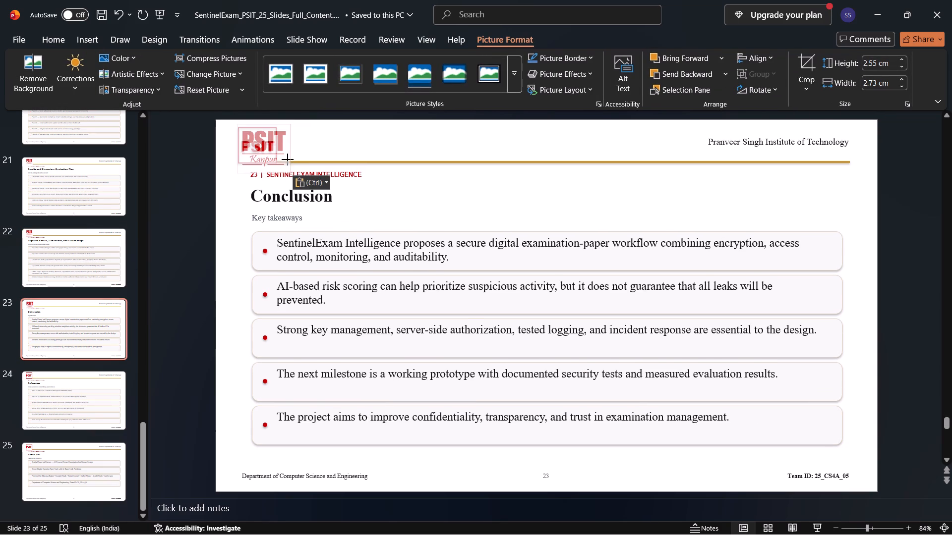
drag(288, 160, 285, 154)
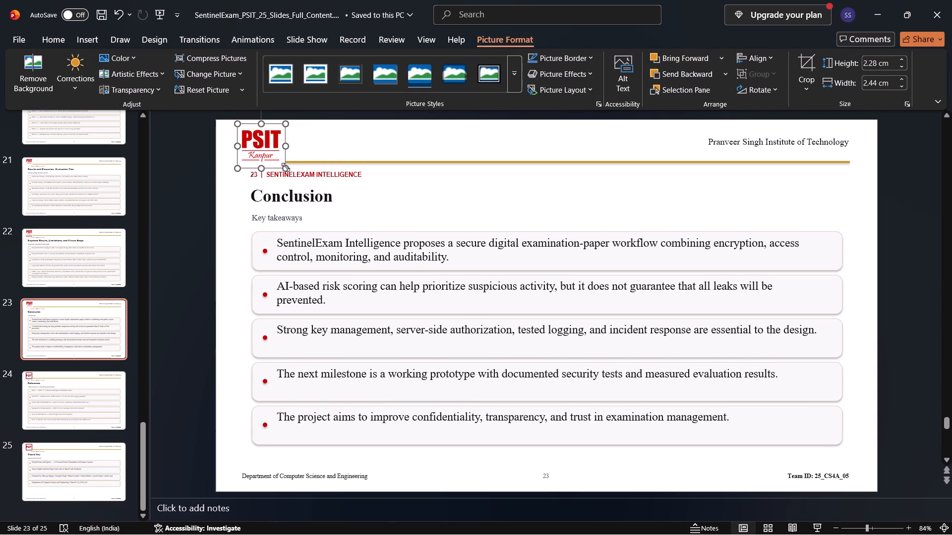
drag(286, 167, 282, 156)
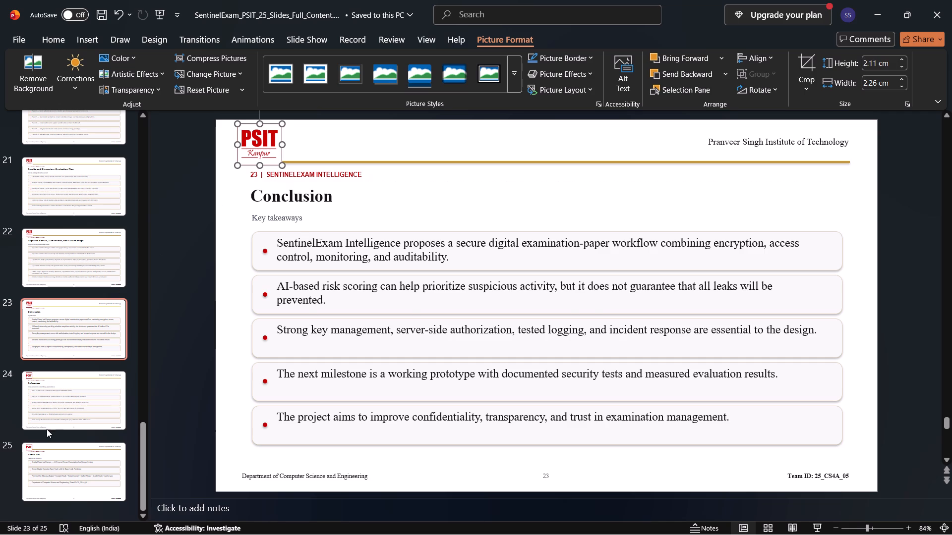
Paste the PSIT Kanpur logo over the old one on the References slide and shrink it to about 2.09 × 2.24 cm.
click(47, 429)
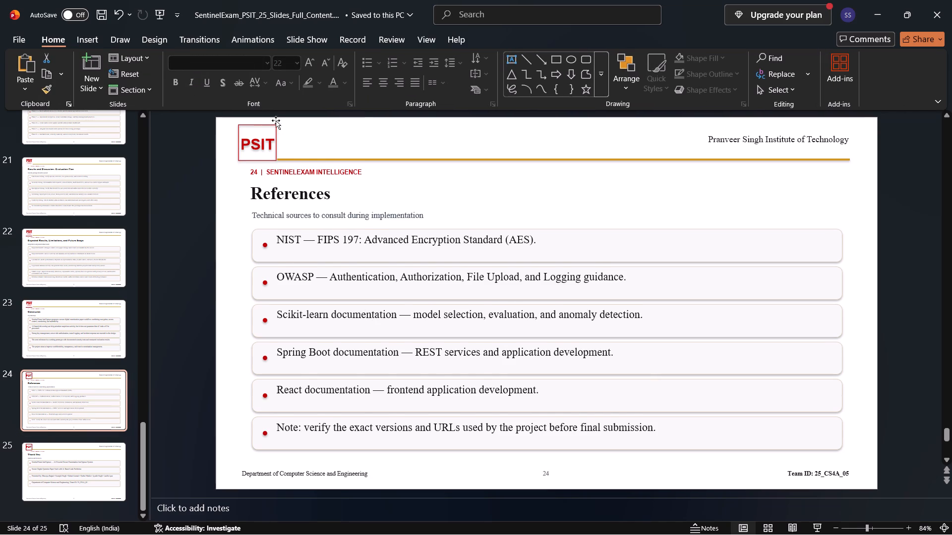
click(262, 131)
key(ctrl+v)
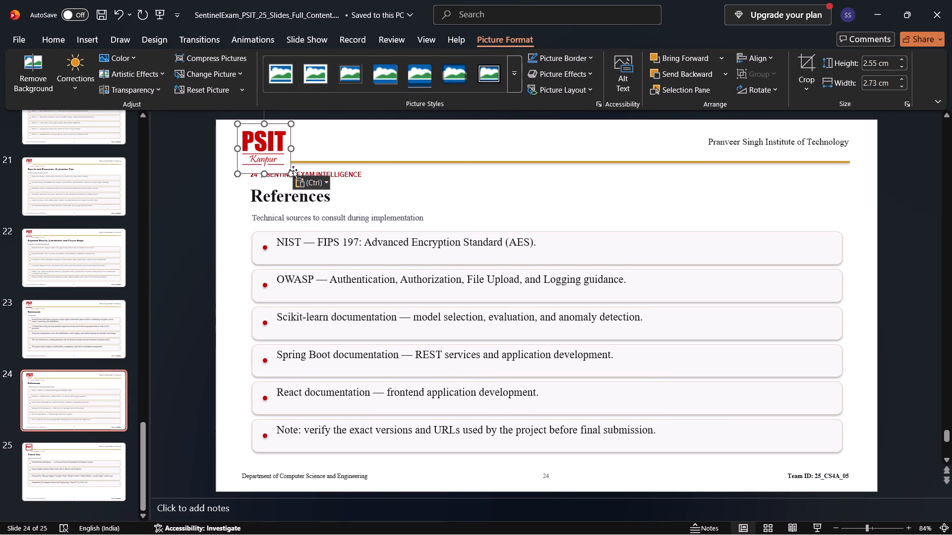
drag(292, 173, 282, 156)
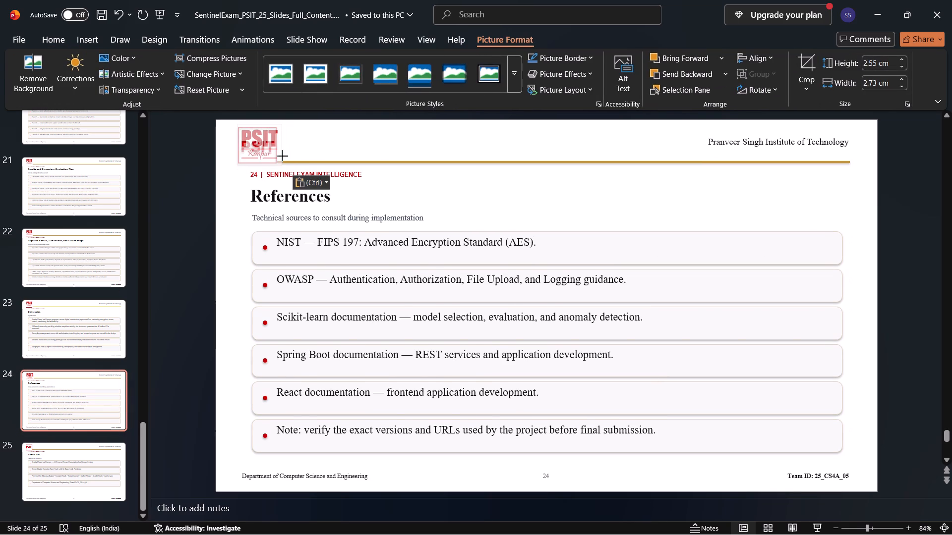
drag(282, 156, 281, 157)
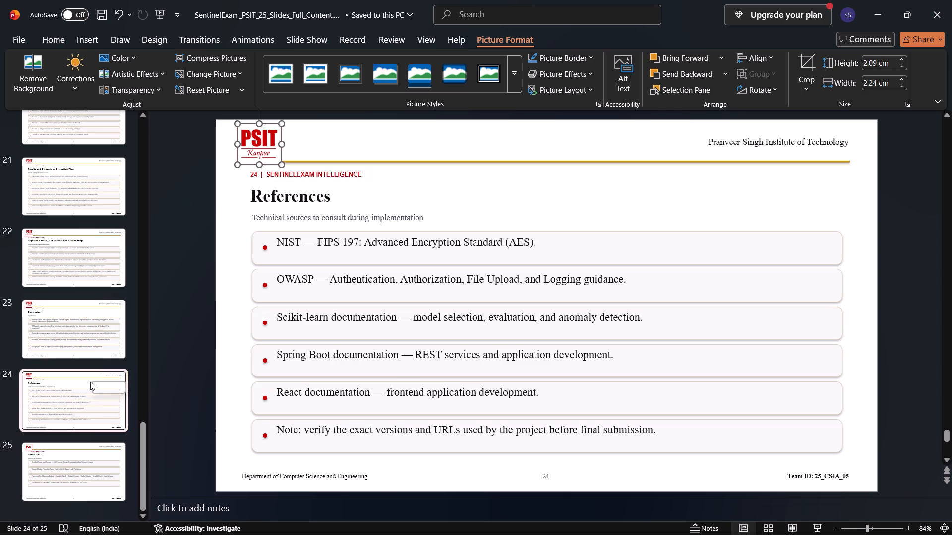
Paste the PSIT Kanpur logo over the old one on the Thank You slide and shrink it to about 2.07 × 2.21 cm.
click(86, 451)
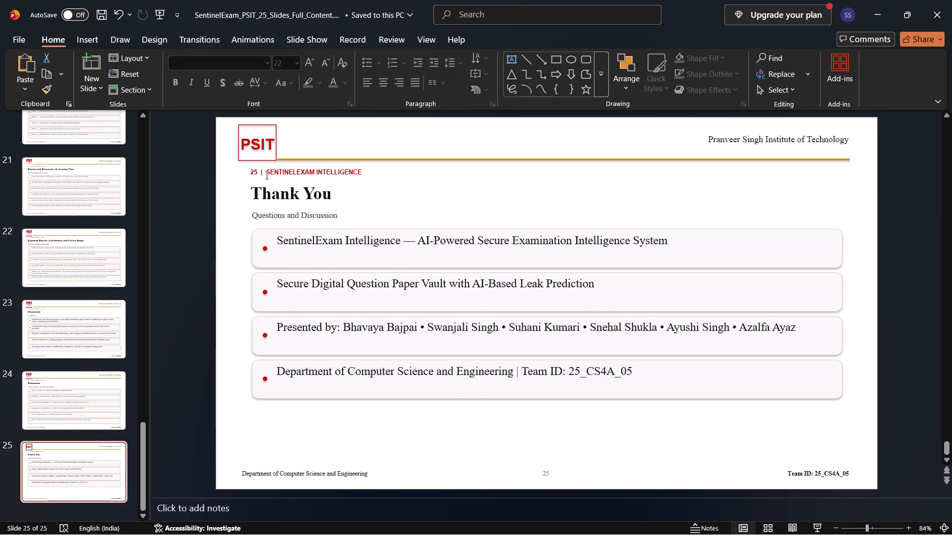
click(253, 158)
key(ctrl+v)
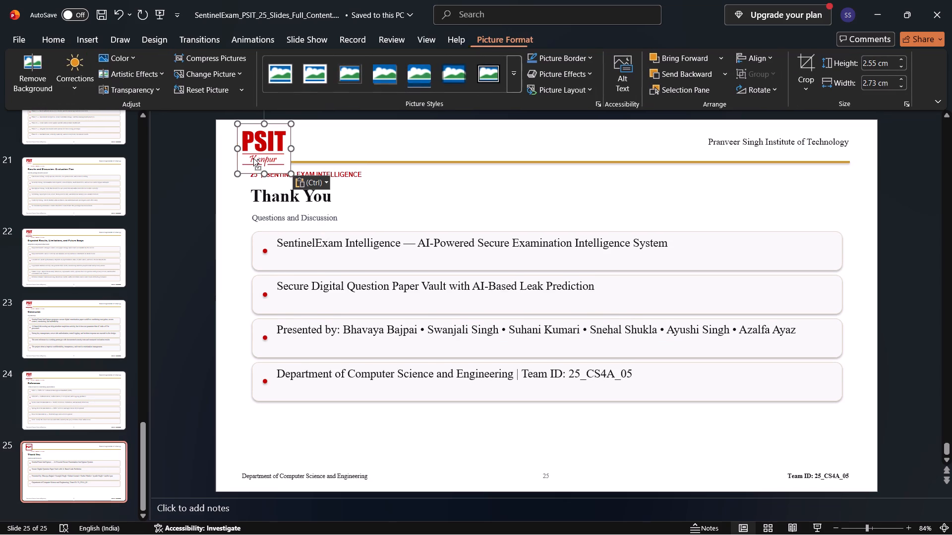
click(290, 169)
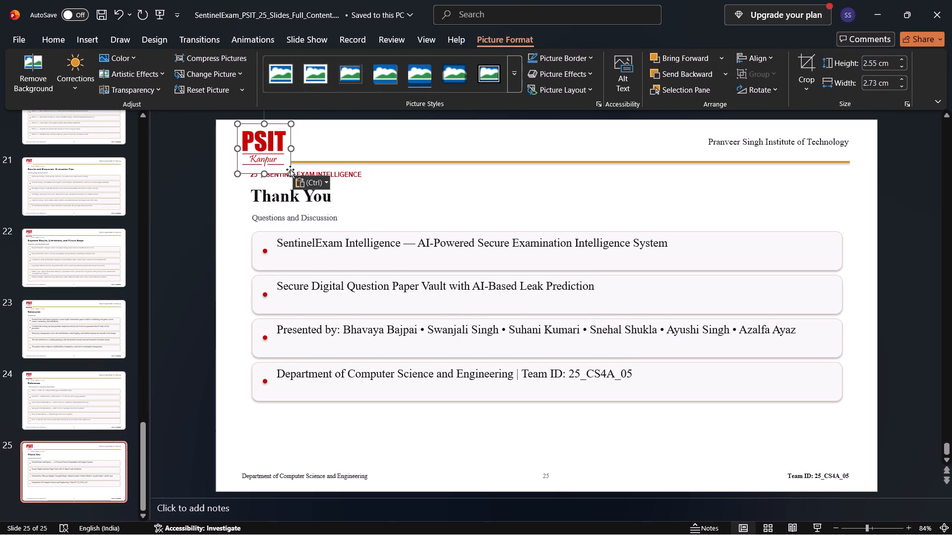
drag(290, 172, 281, 156)
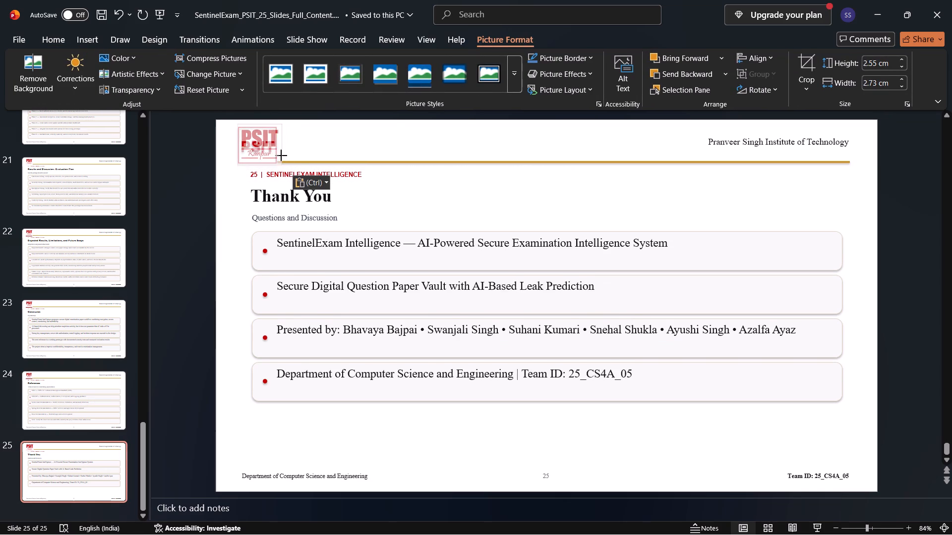
drag(281, 156, 281, 155)
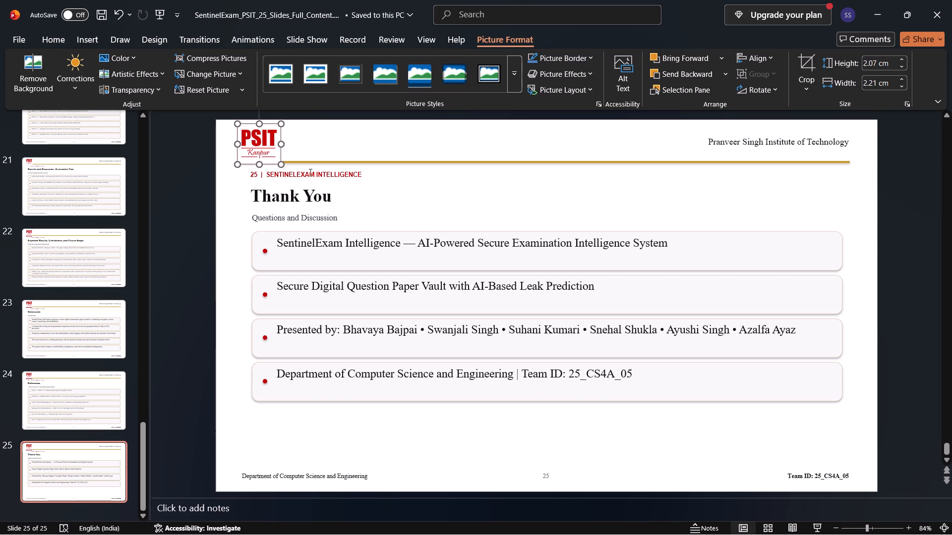
Return to the Table of Contents slide, then switch to the Project_PPT_Guidelines deck and copy the Team ID text from its cover footer.
scroll(309, 172, up, 18)
scroll(309, 172, up, 3)
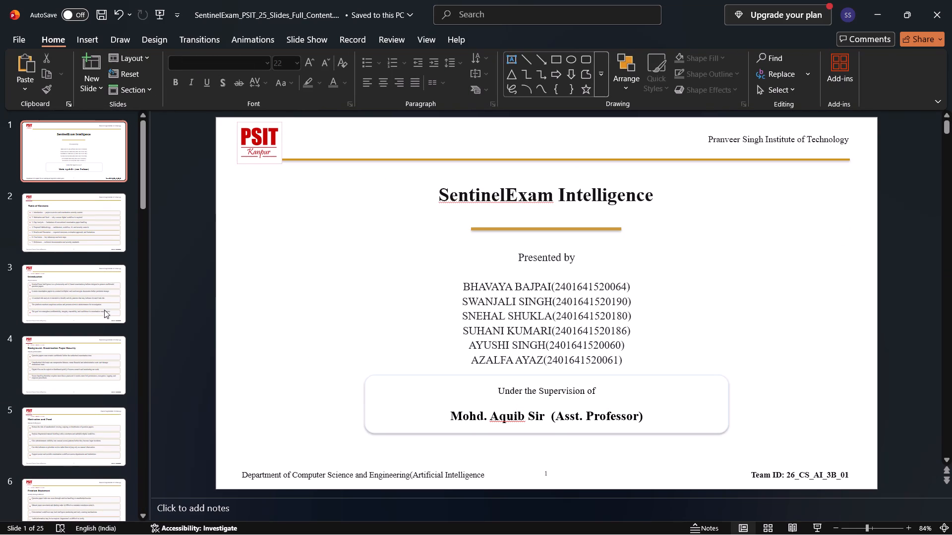
click(49, 238)
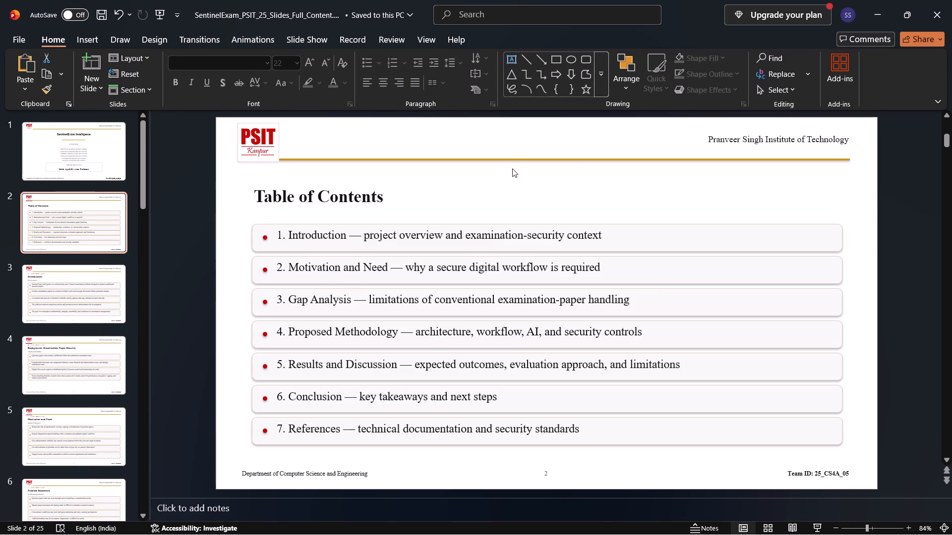
click(99, 281)
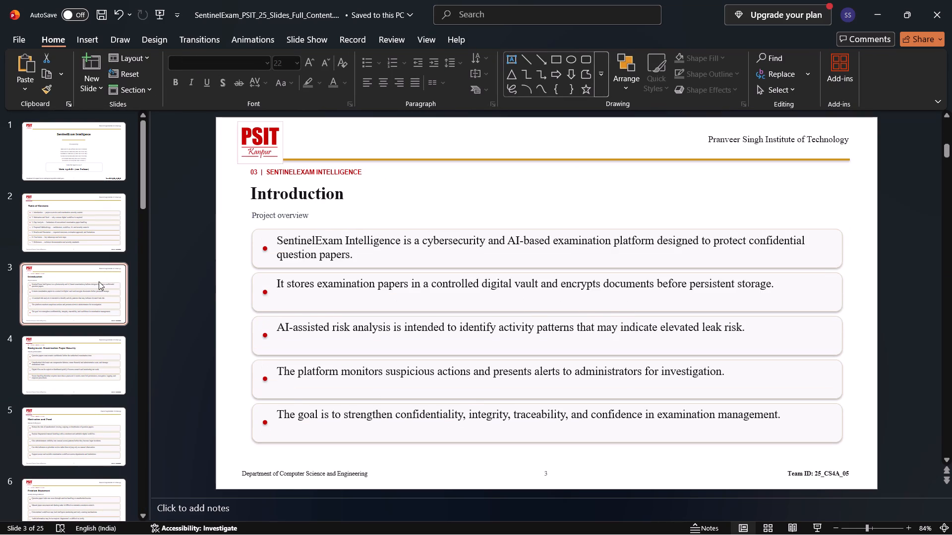
click(33, 209)
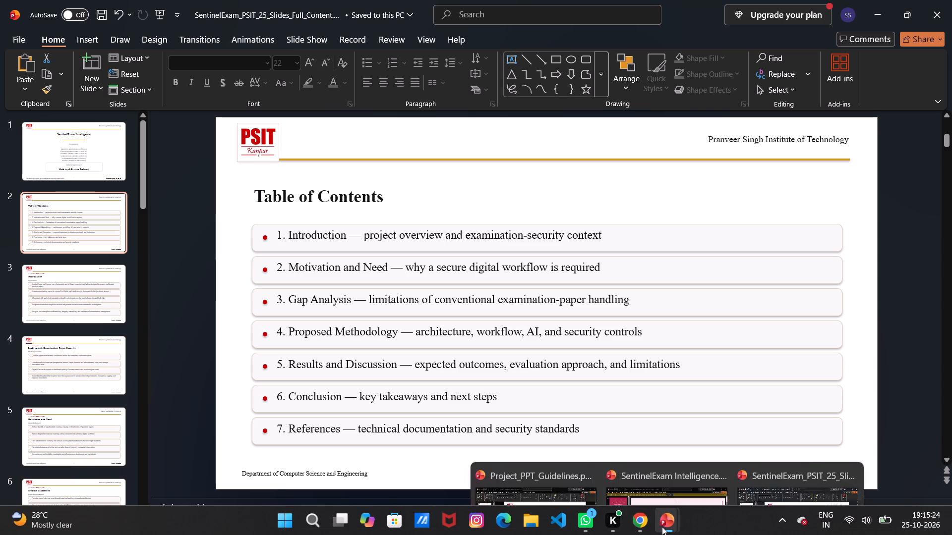
click(662, 527)
click(558, 486)
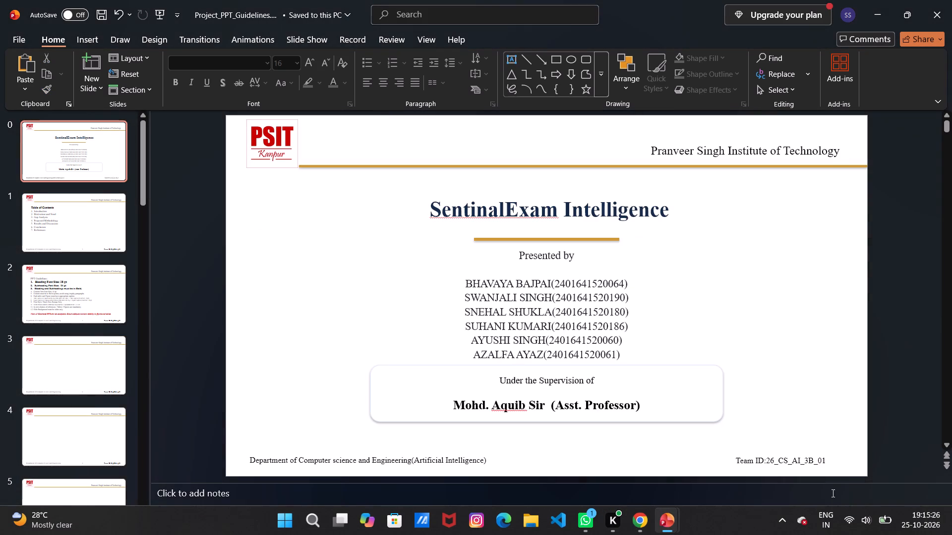
click(833, 459)
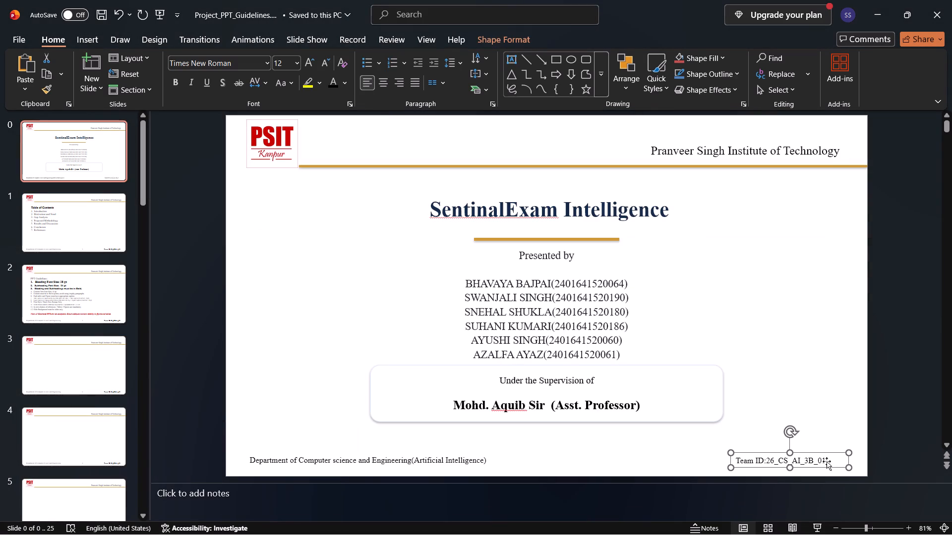
click(827, 461)
click(833, 462)
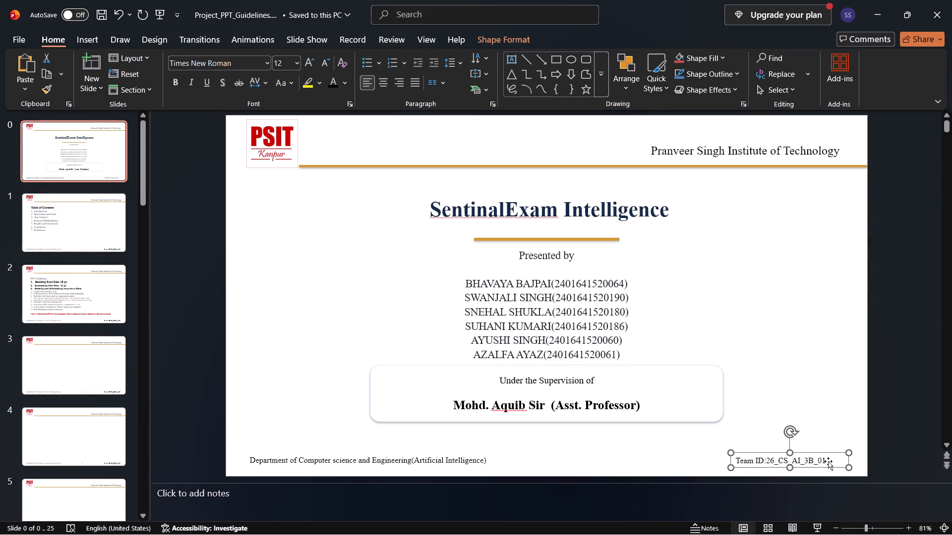
click(822, 457)
key(ctrl+a)
key(ctrl+c)
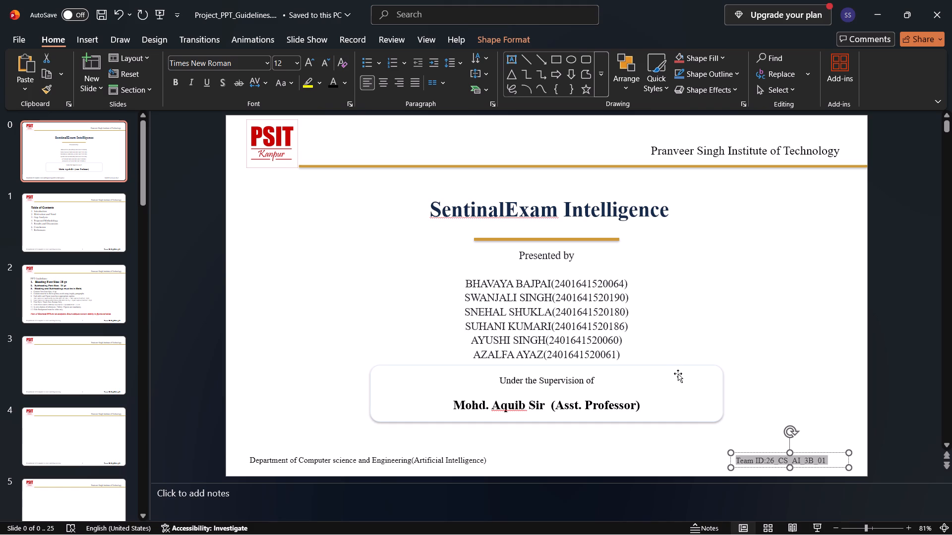
click(780, 324)
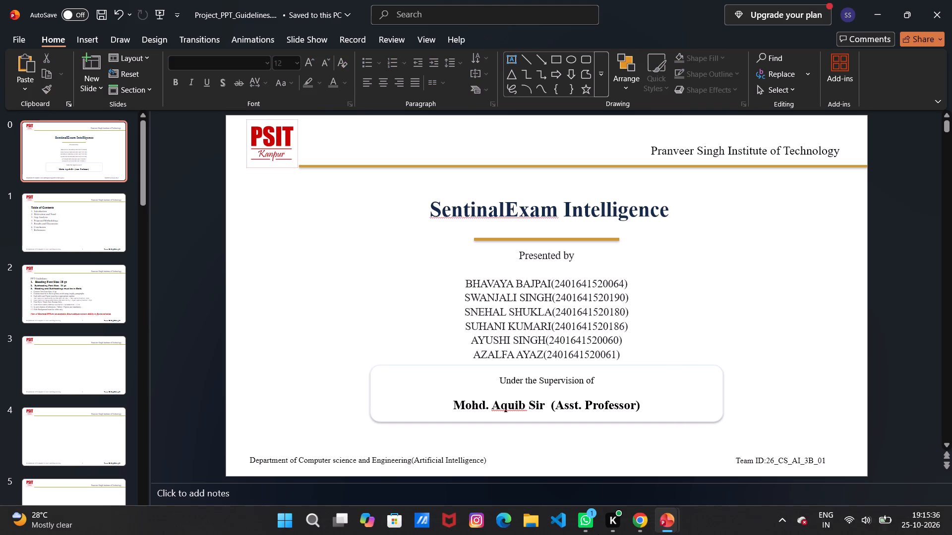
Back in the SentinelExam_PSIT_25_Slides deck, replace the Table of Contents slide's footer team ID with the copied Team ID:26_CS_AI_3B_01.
click(800, 453)
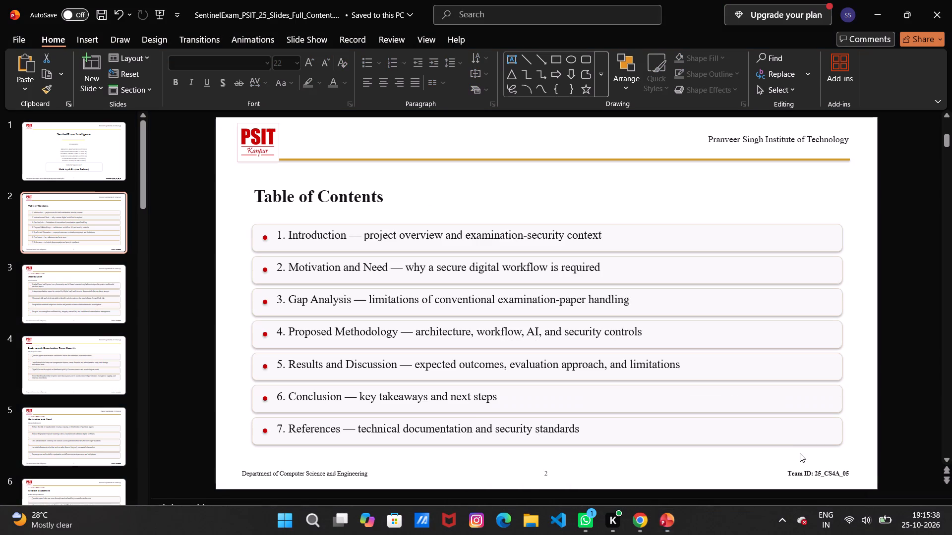
click(804, 475)
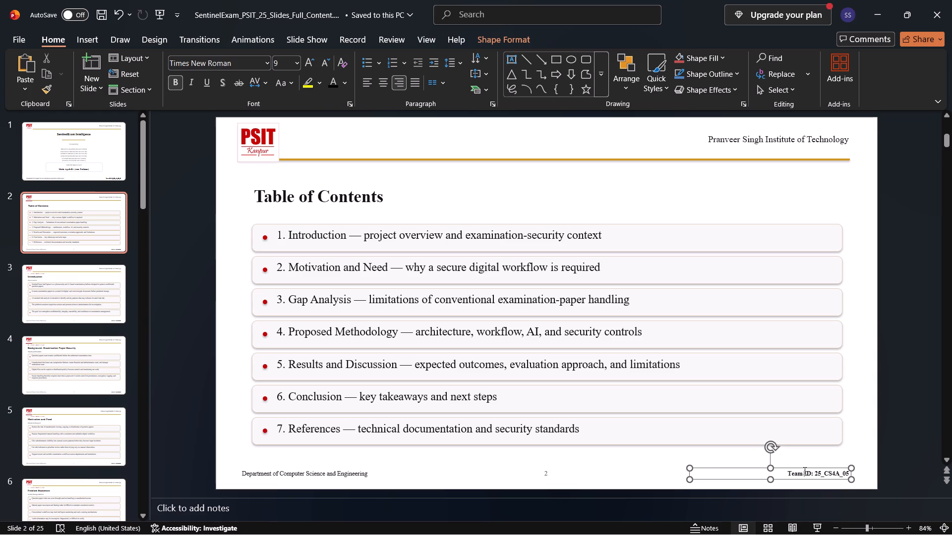
key(ctrl+v)
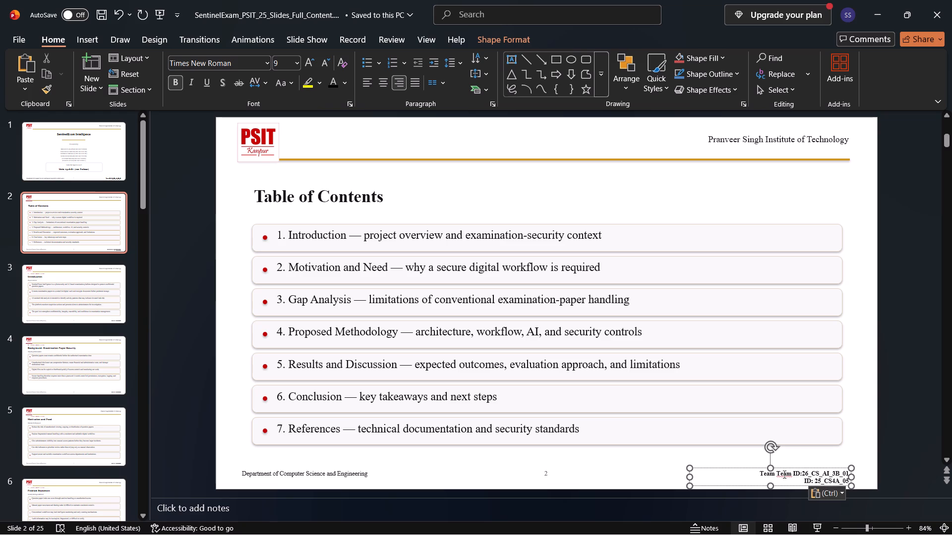
key(ctrl+a)
key(ctrl+v)
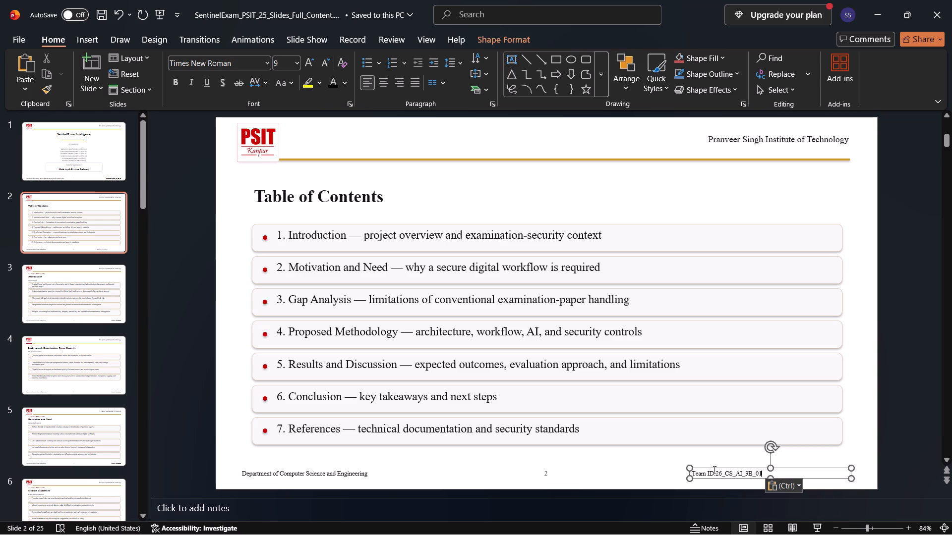
Pad the Table of Contents slide's team ID with leading spaces so it sits near the right end of the footer.
click(692, 475)
key(space)
key(space)
key(space)
key(space)
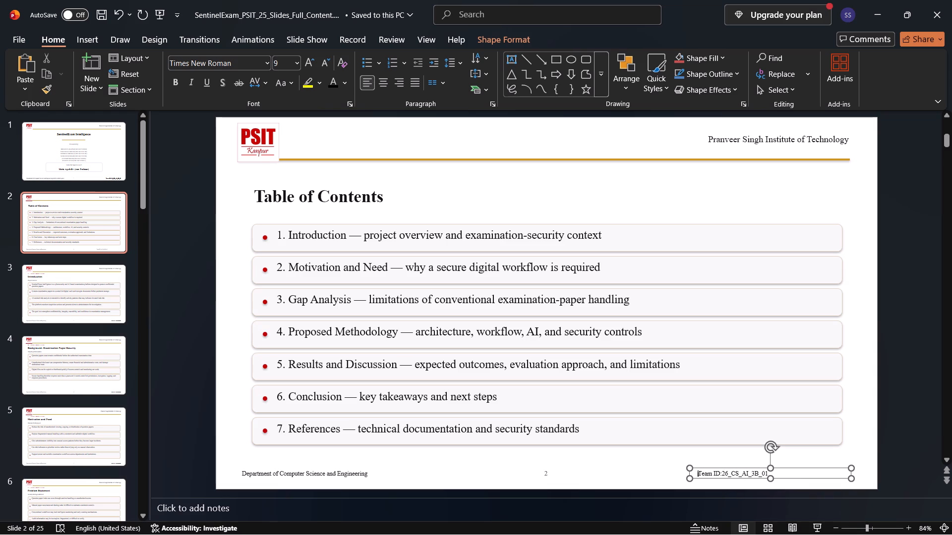
key(space)
key(space)
key(space)
key(space)
key(space)
key(space)
key(space)
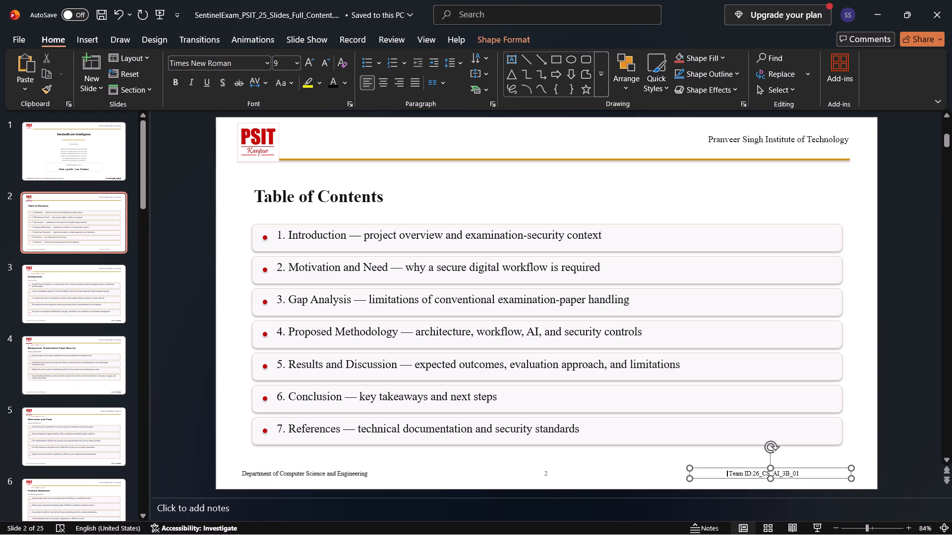
key(space)
key(space)
key(space)
key(space)
key(space)
key(space)
key(space)
key(space)
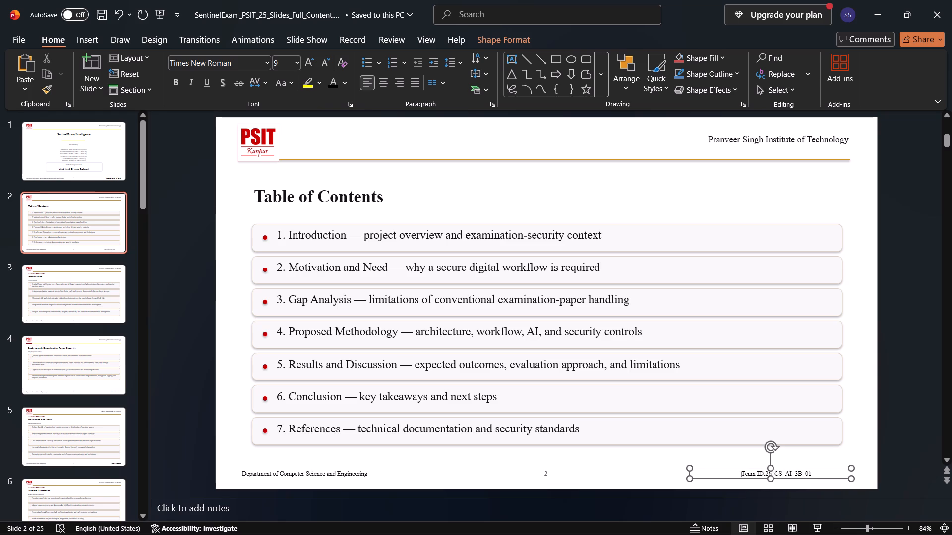
key(space)
key(space)
key(space)
key(space)
key(space)
key(space)
key(space)
key(space)
key(space)
key(space)
key(space)
key(space)
key(space)
key(space)
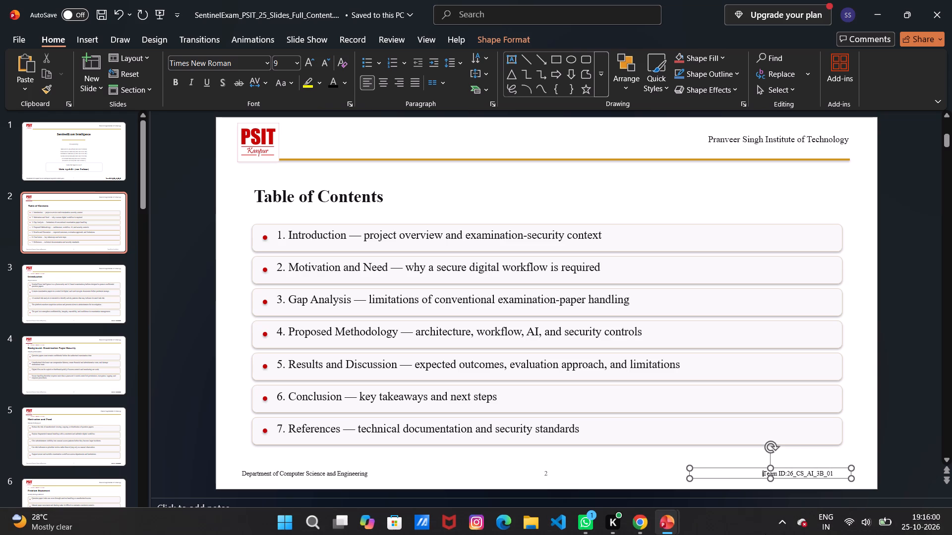
click(590, 467)
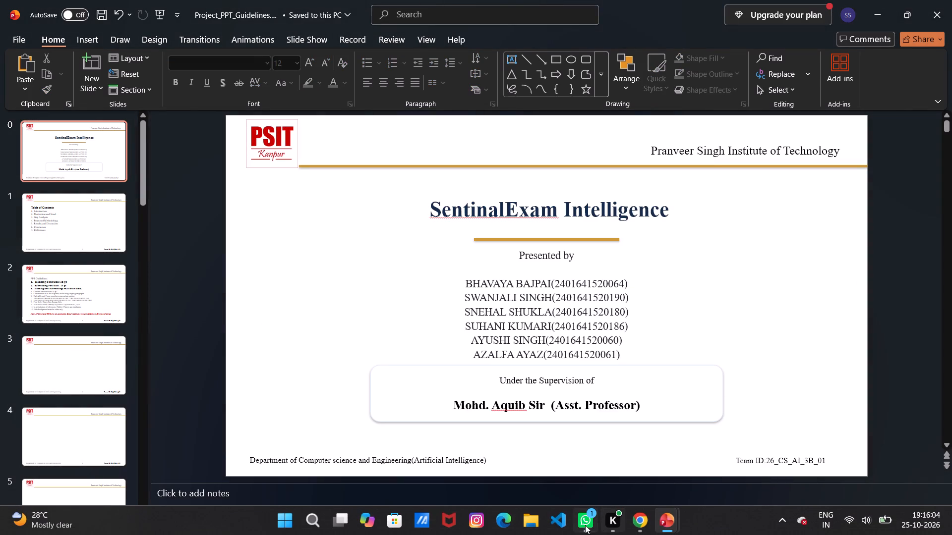
click(790, 466)
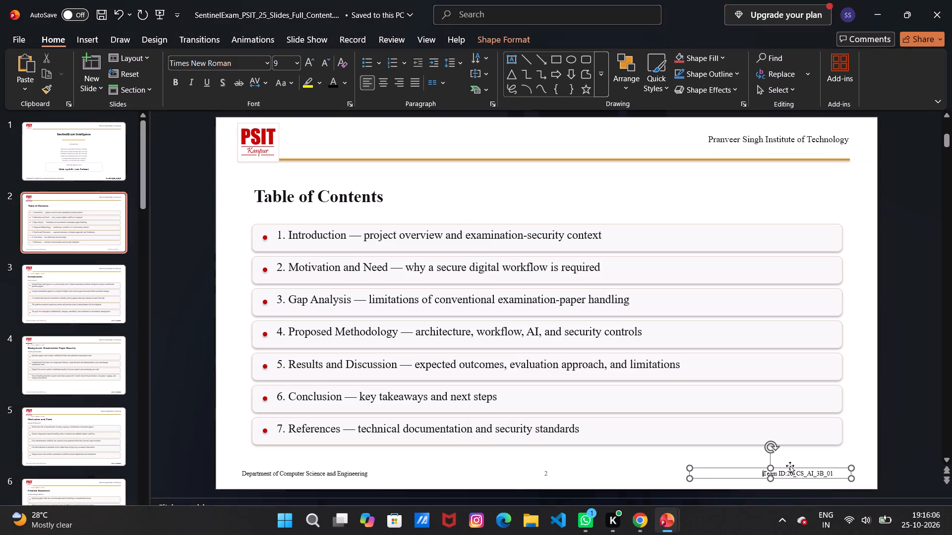
key(space)
key(space)
key(space)
key(space)
key(space)
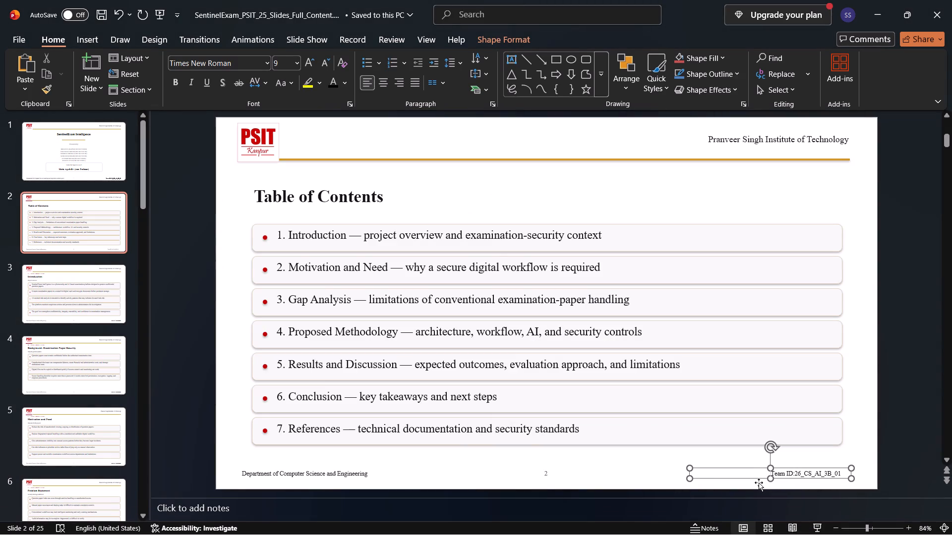
key(space)
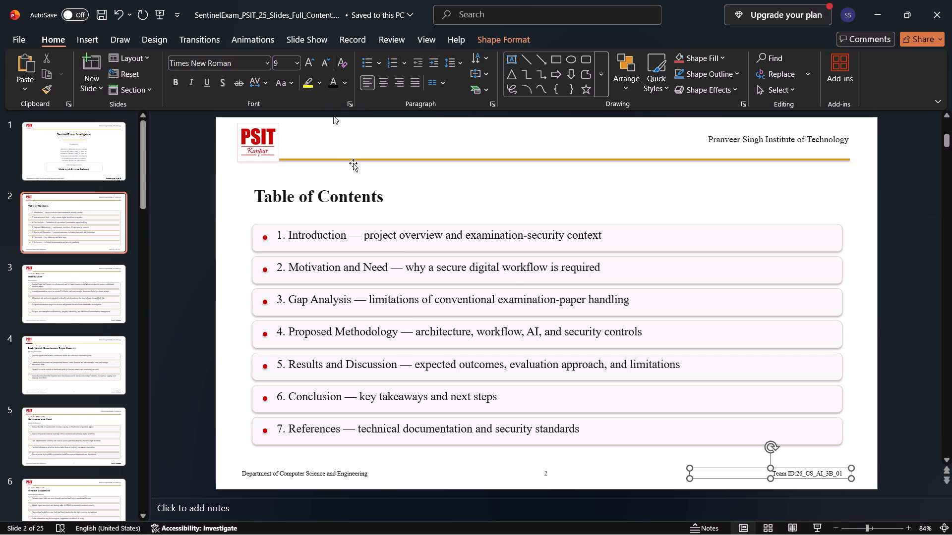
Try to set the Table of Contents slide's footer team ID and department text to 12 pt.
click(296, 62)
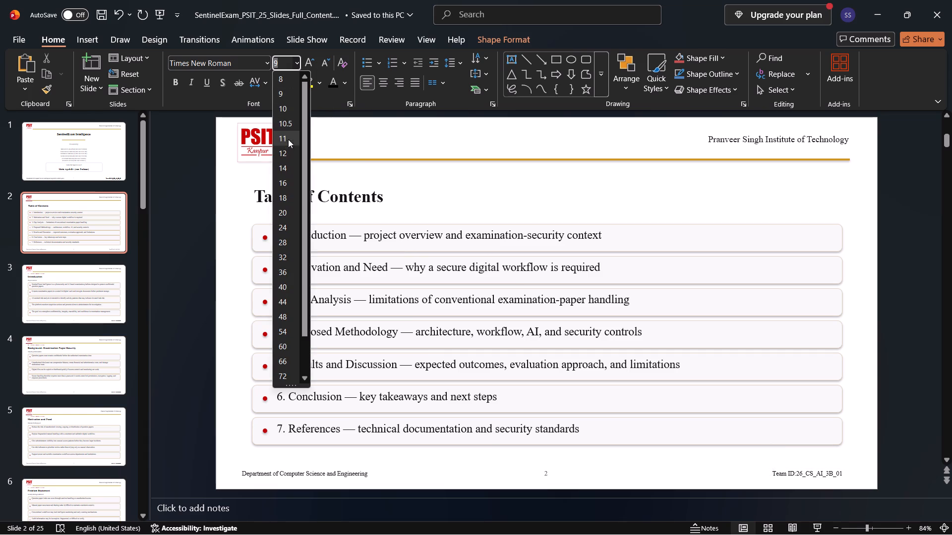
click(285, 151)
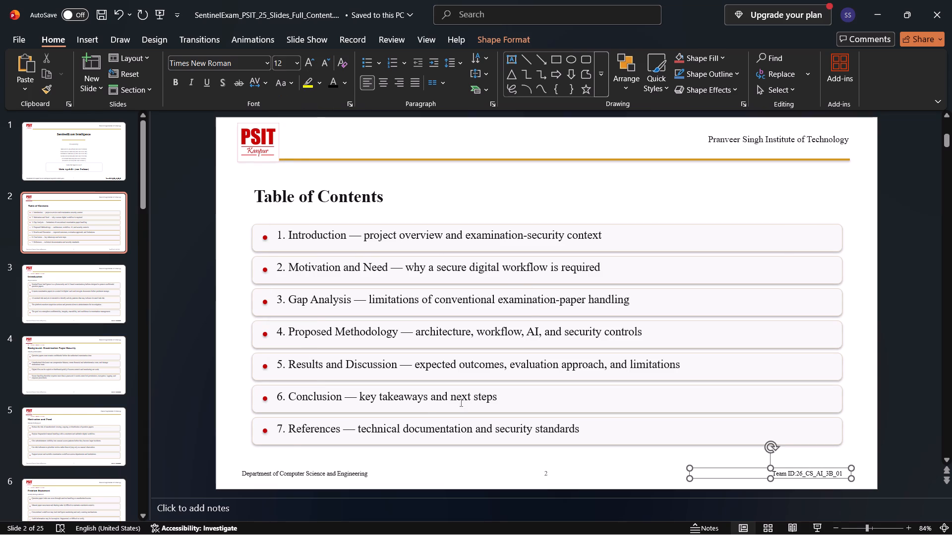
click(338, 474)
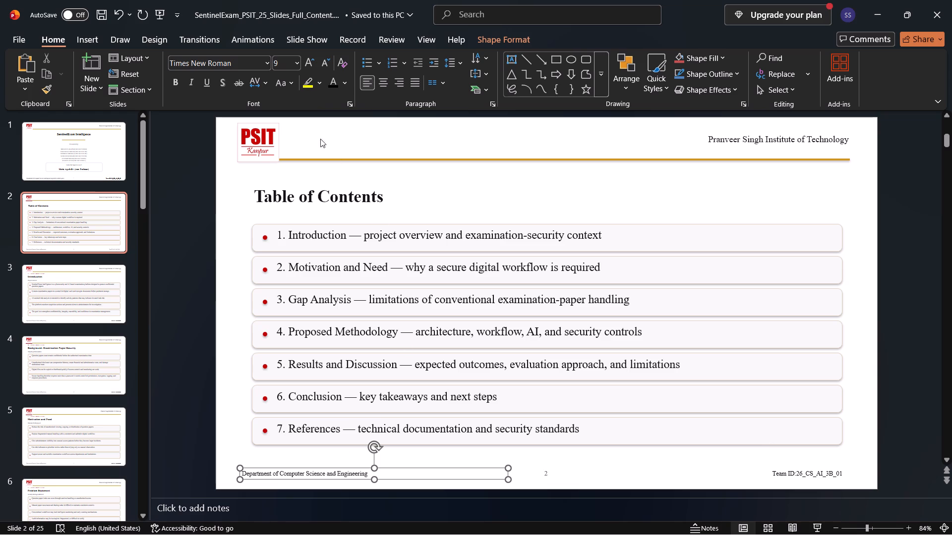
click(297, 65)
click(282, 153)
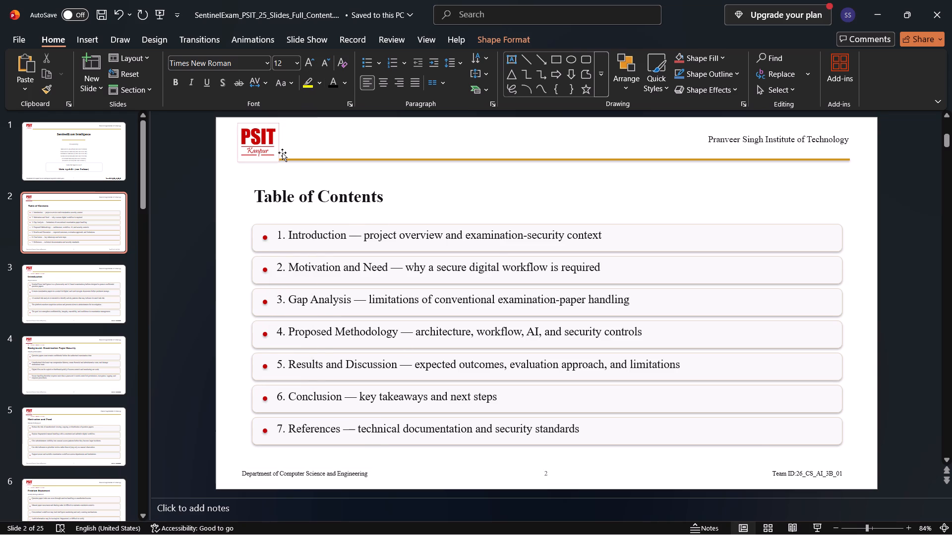
Set the entire footer team ID on the Introduction slide to 12 pt.
scroll(328, 236, down, 1)
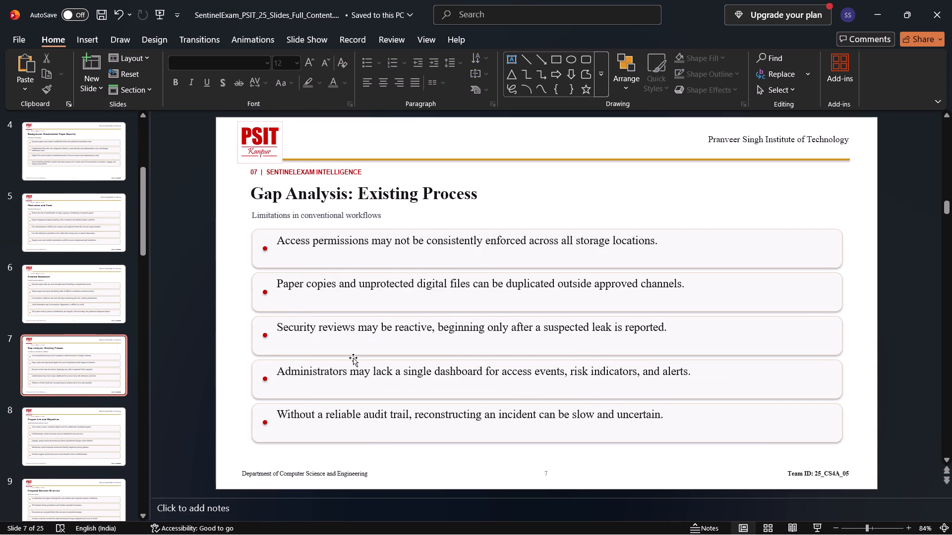
scroll(357, 349, up, 12)
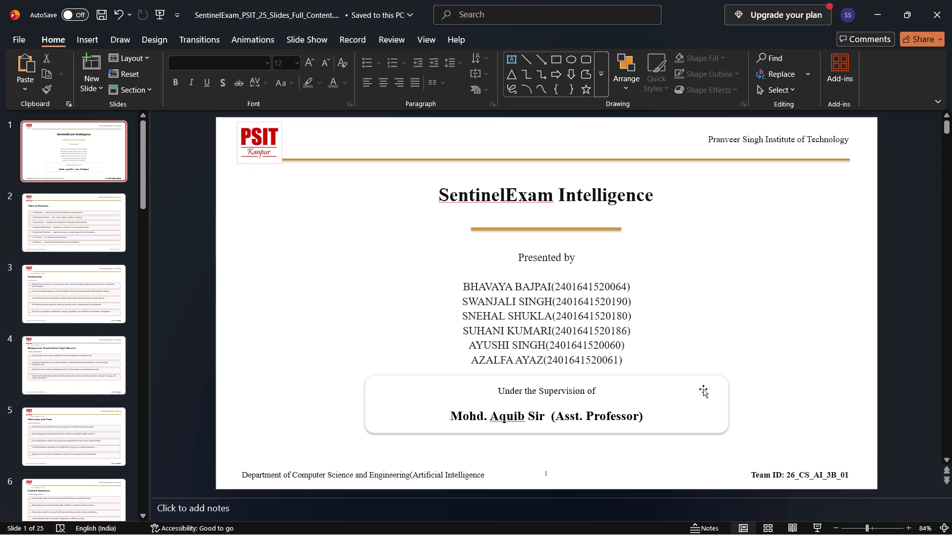
scroll(699, 414, down, 1)
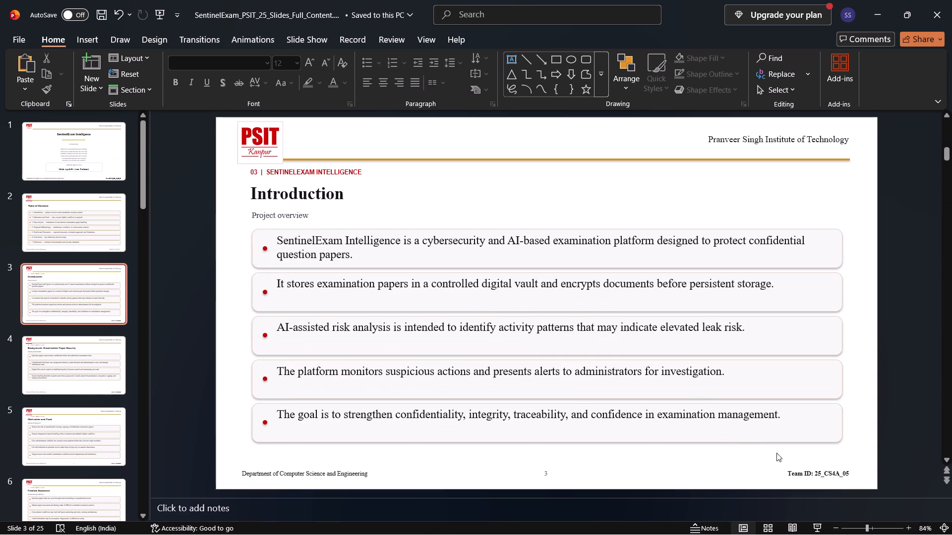
click(799, 470)
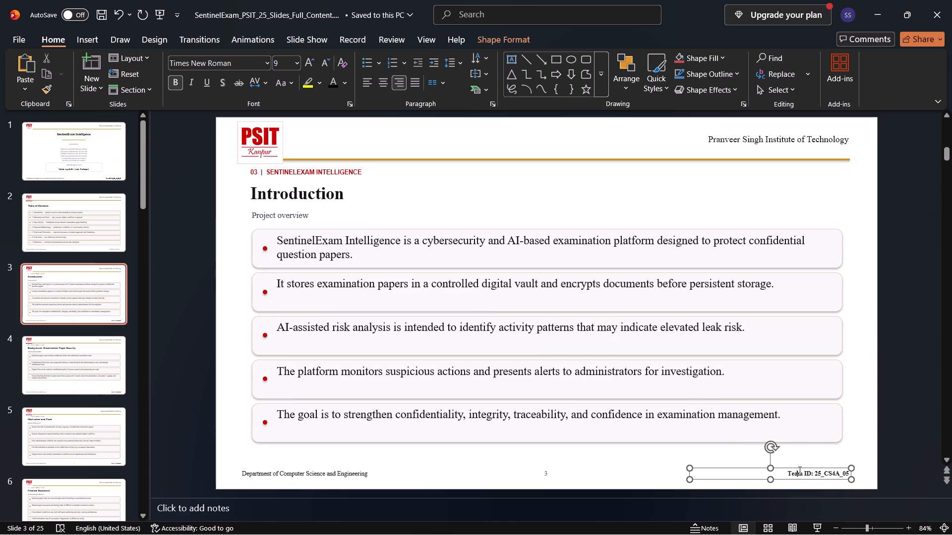
click(805, 474)
key(ctrl+a)
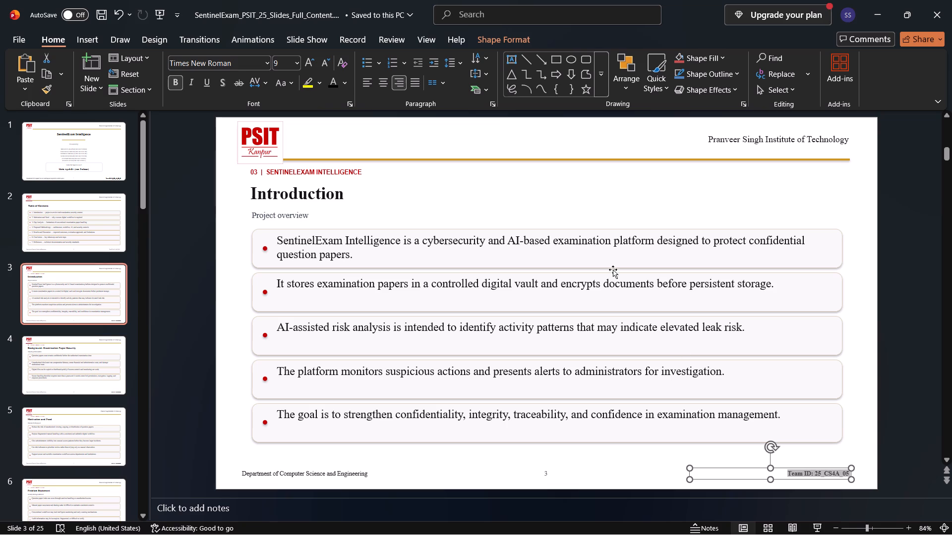
click(296, 60)
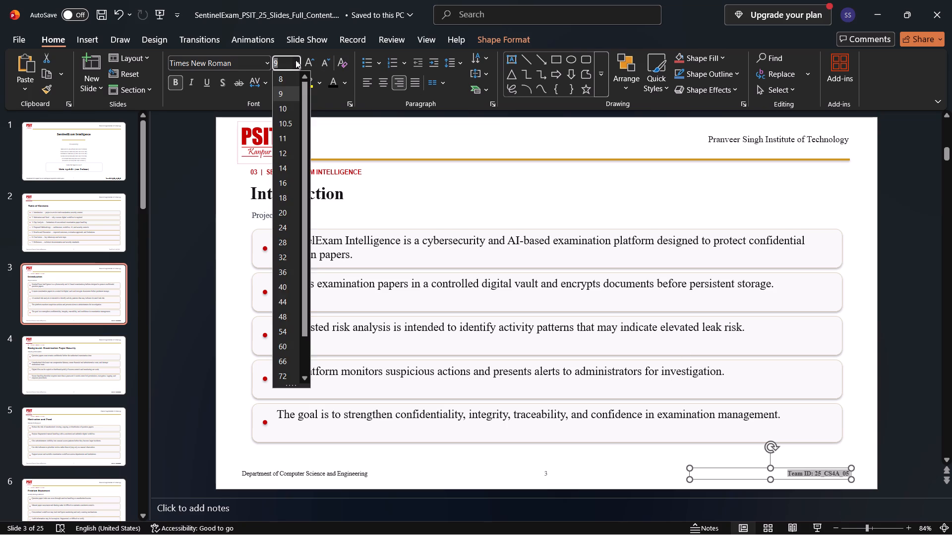
click(284, 153)
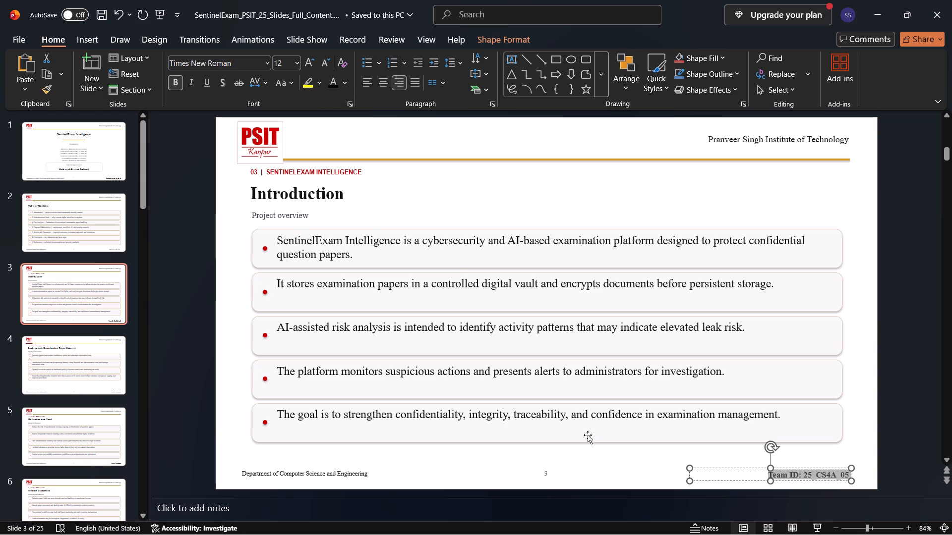
Return to the Table of Contents slide and make its whole footer team ID 12 pt and bold.
scroll(628, 419, up, 1)
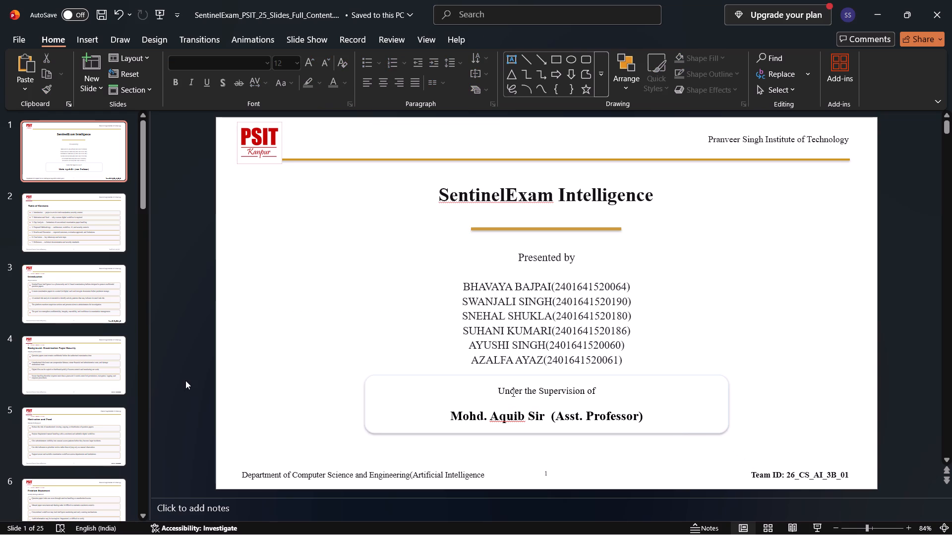
click(82, 205)
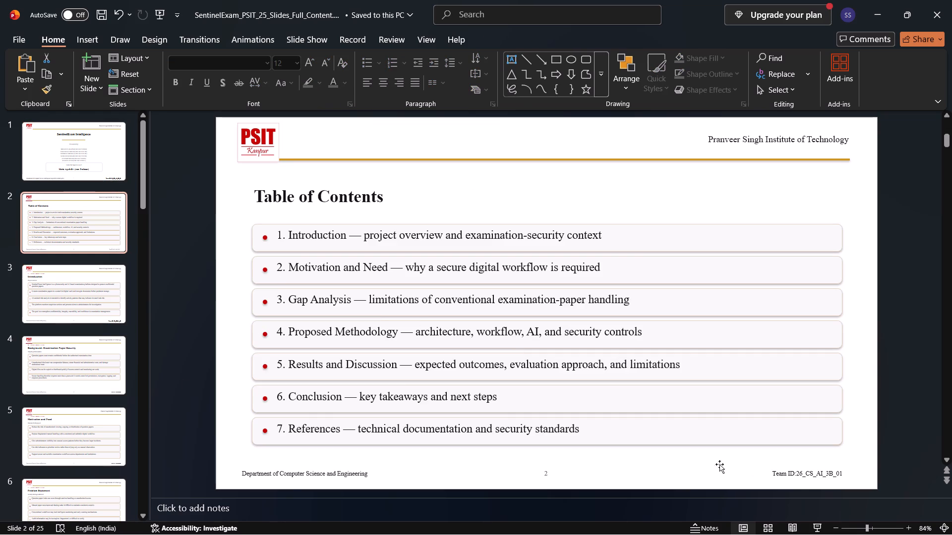
click(787, 477)
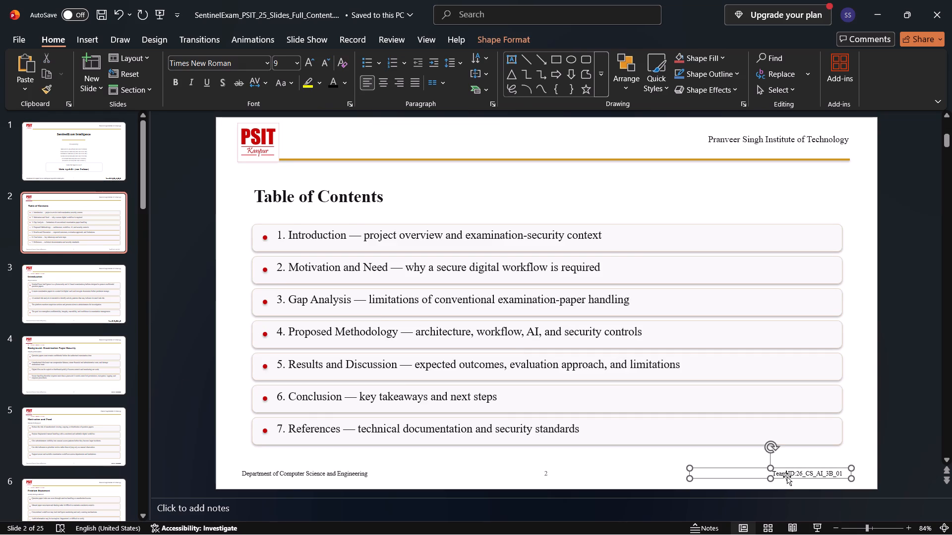
key(ctrl+a)
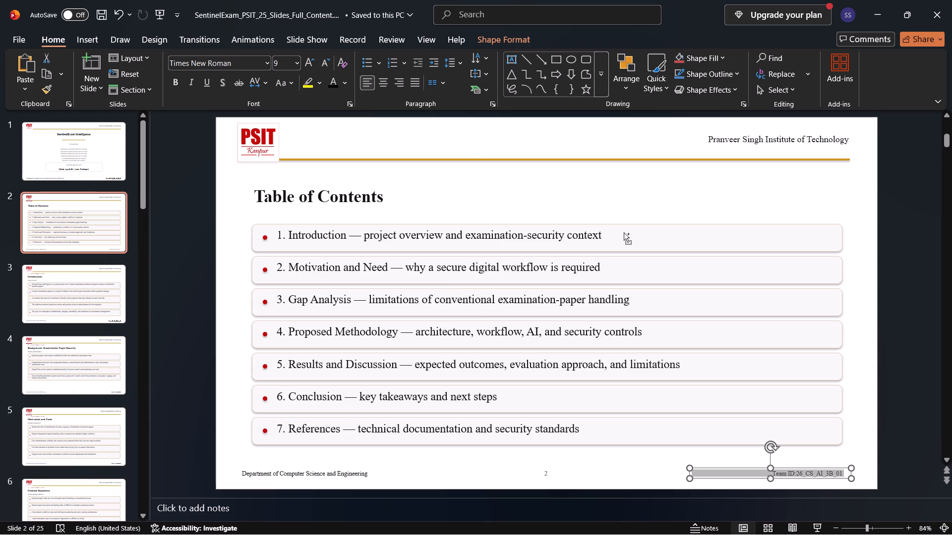
click(297, 65)
click(289, 149)
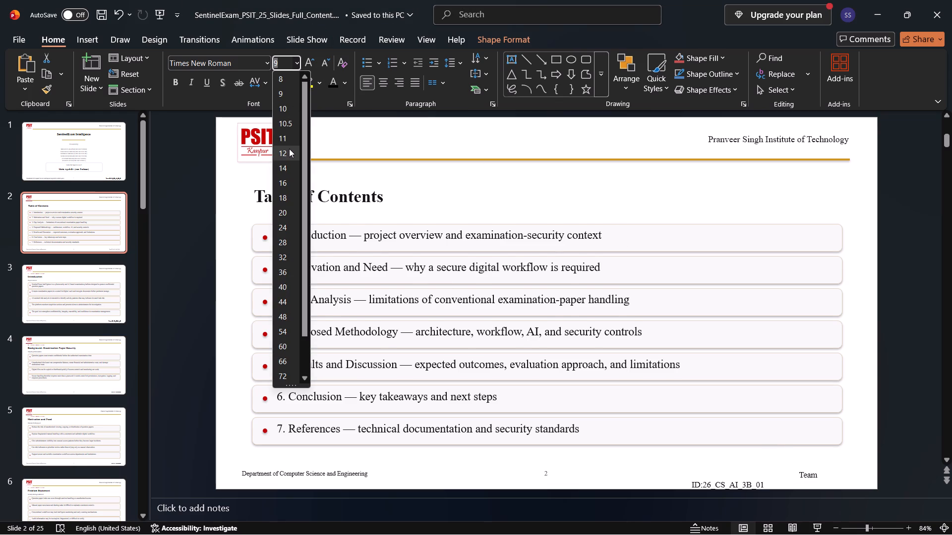
click(174, 82)
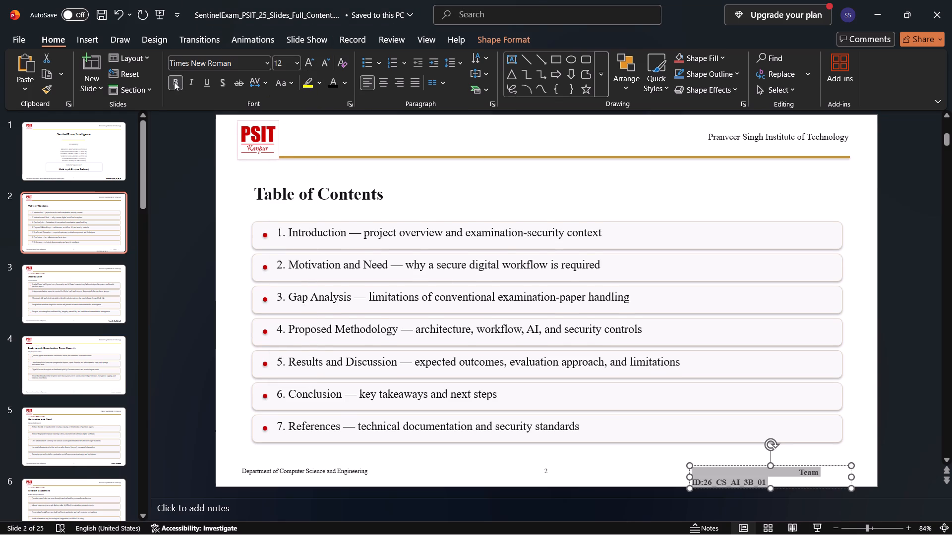
Remove enough leading spaces from the Table of Contents slide's team ID to fit it on a single footer line.
click(786, 473)
key(Right)
key(Right)
key(Right)
key(Right)
key(Right)
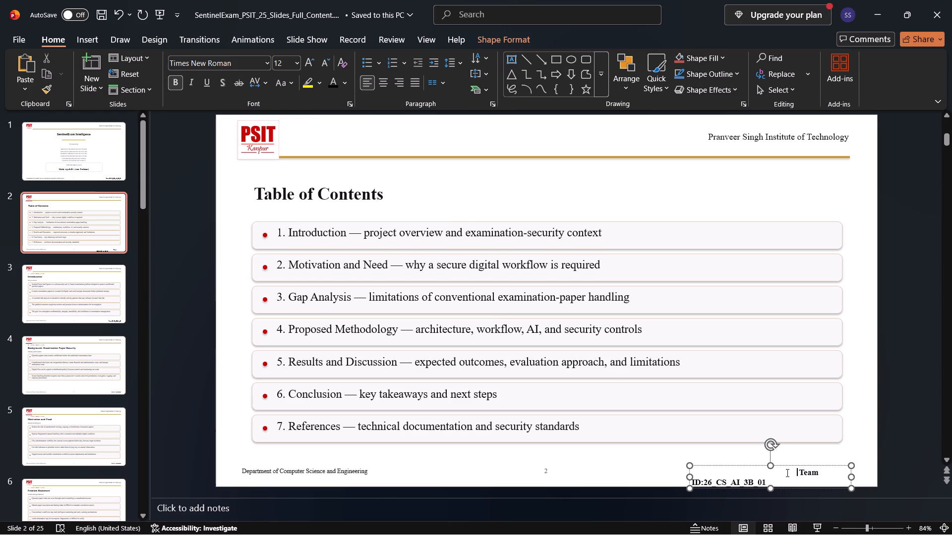
key(BackSpace)
key(BackSpace)
key(BackSpace)
key(BackSpace)
key(BackSpace)
key(BackSpace)
key(BackSpace)
key(BackSpace)
key(BackSpace)
key(BackSpace)
key(BackSpace)
key(BackSpace)
key(BackSpace)
key(BackSpace)
key(BackSpace)
key(BackSpace)
key(BackSpace)
key(BackSpace)
key(BackSpace)
key(BackSpace)
key(BackSpace)
key(BackSpace)
key(BackSpace)
key(BackSpace)
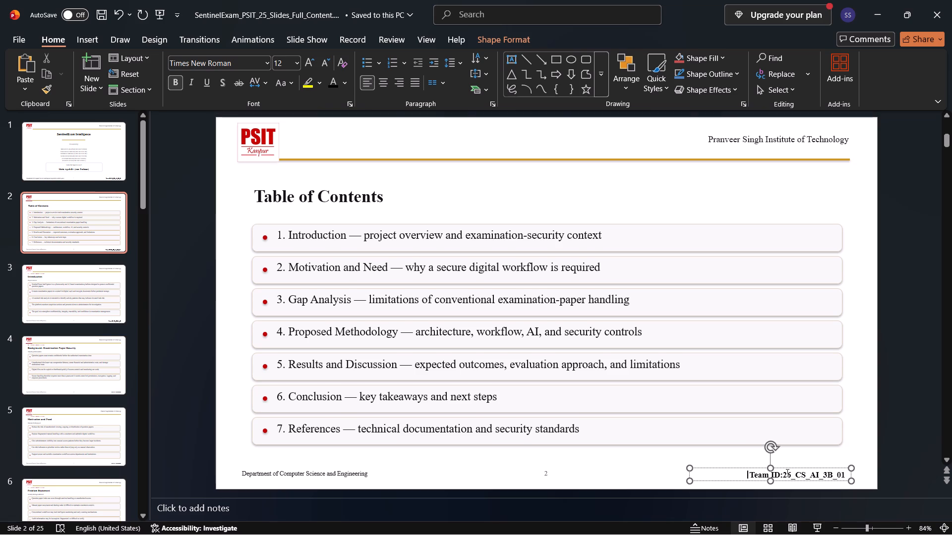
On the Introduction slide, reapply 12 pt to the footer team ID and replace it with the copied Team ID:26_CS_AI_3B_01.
scroll(645, 493, down, 1)
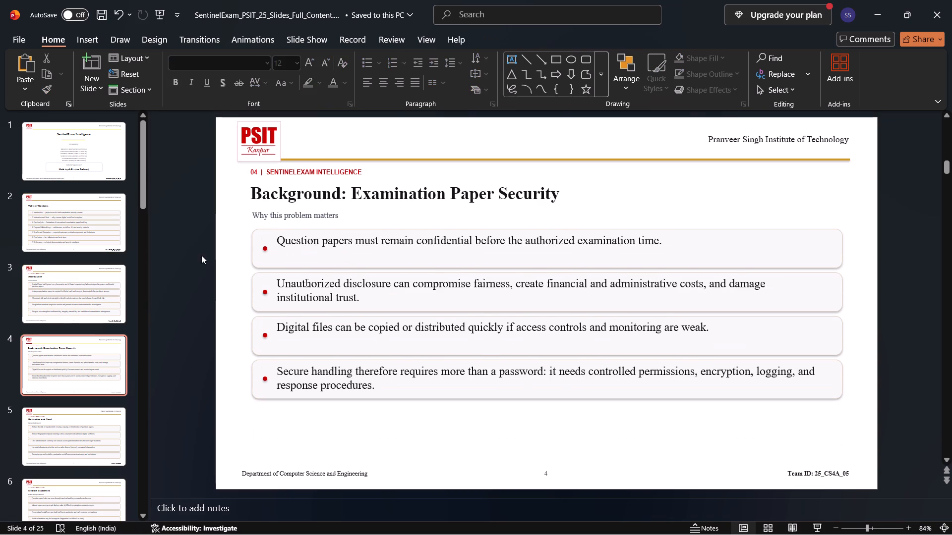
click(63, 247)
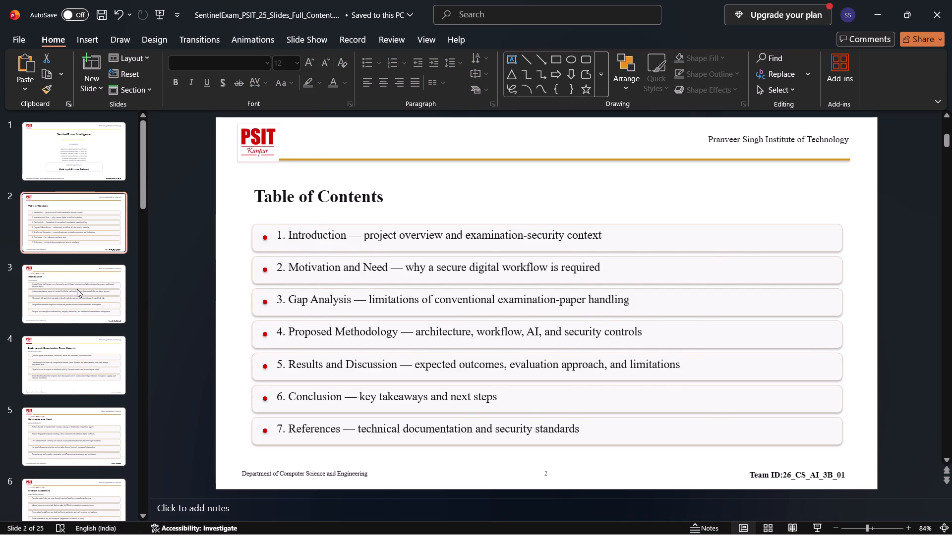
click(77, 289)
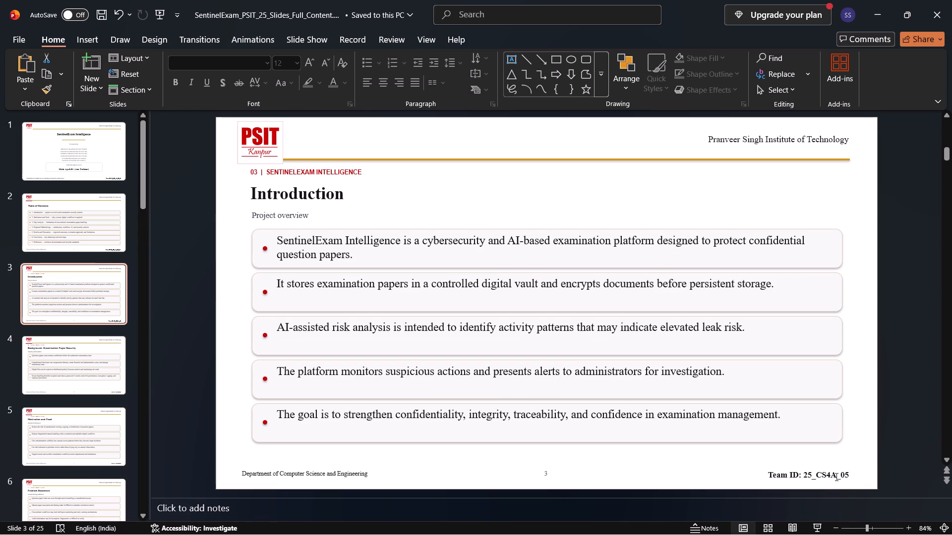
click(835, 475)
key(ctrl+a)
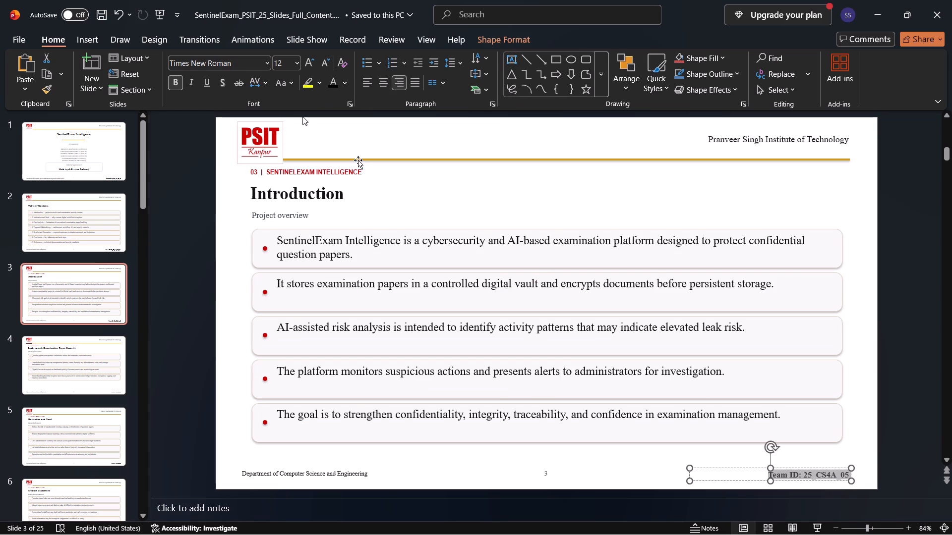
click(296, 63)
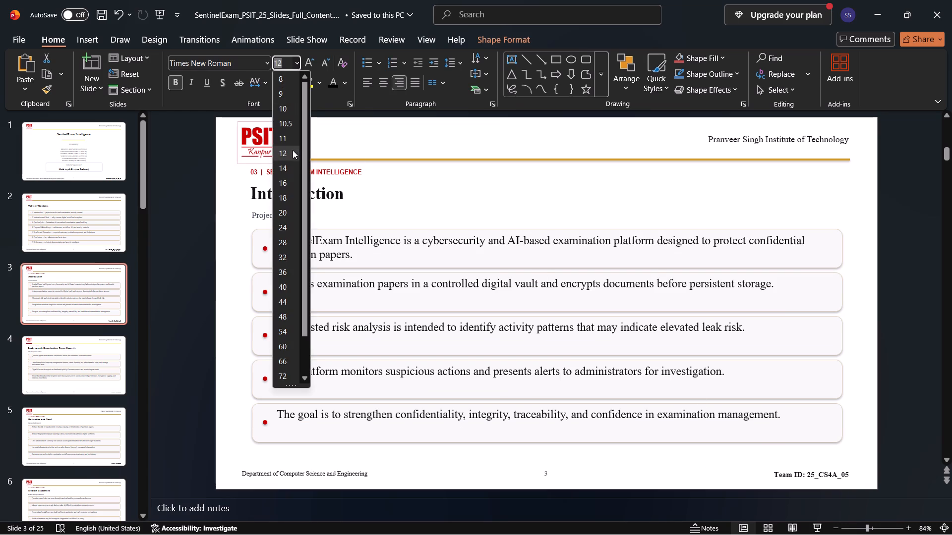
click(290, 151)
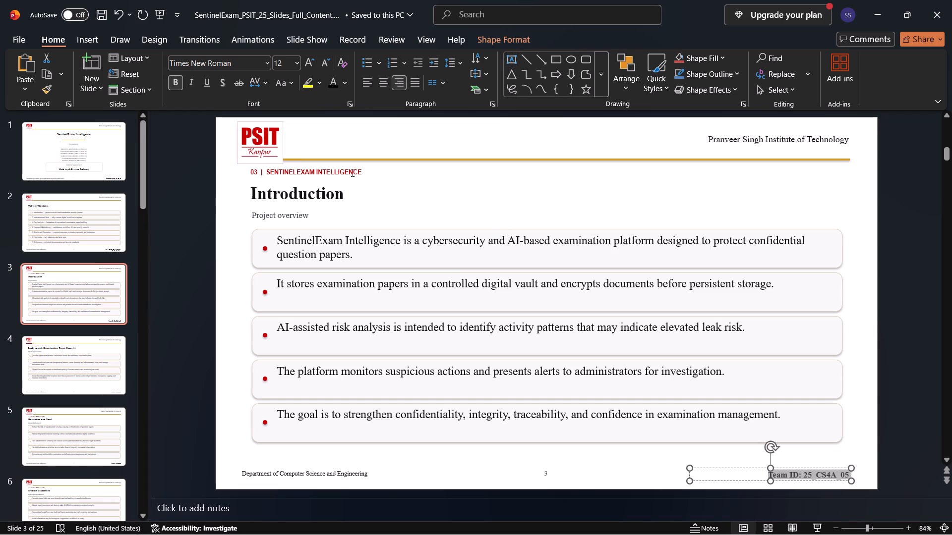
key(ctrl+v)
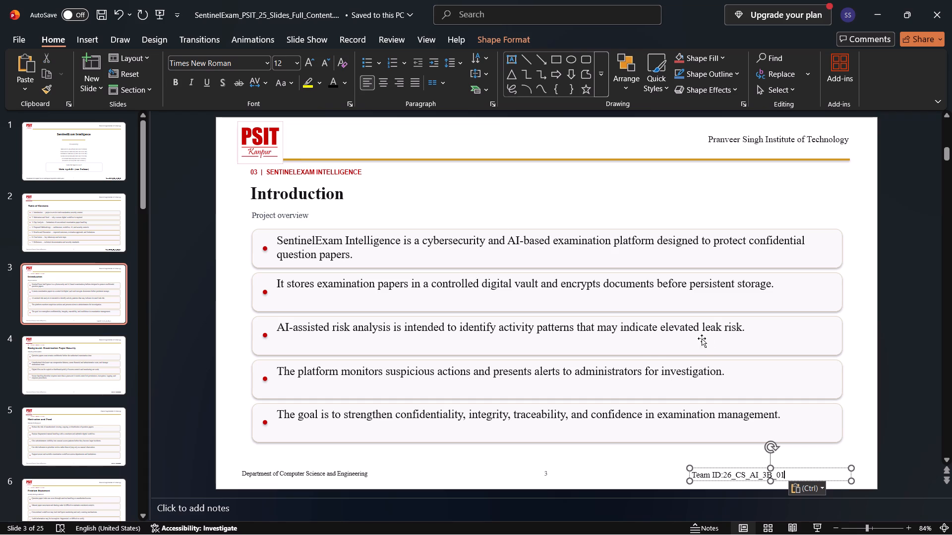
Make the whole pasted team ID in the Introduction slide's footer bold.
click(172, 84)
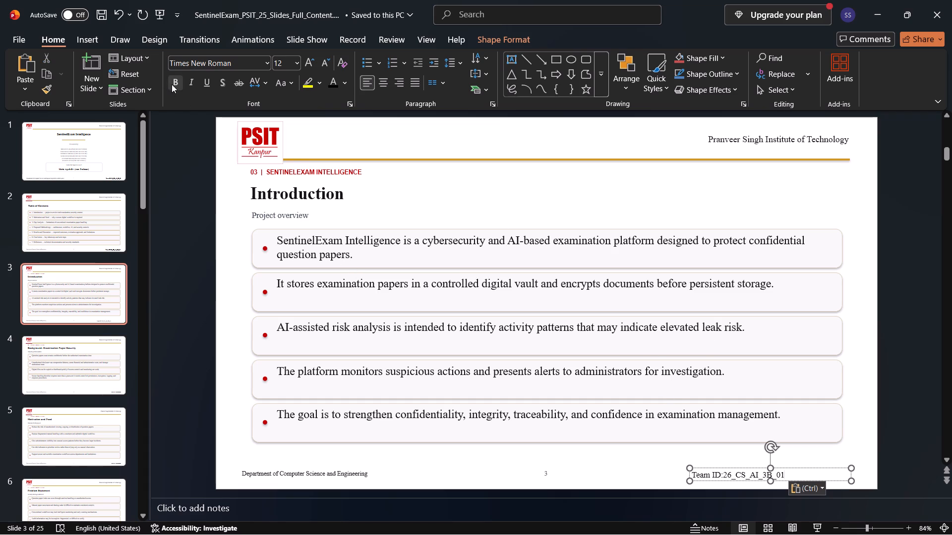
click(172, 84)
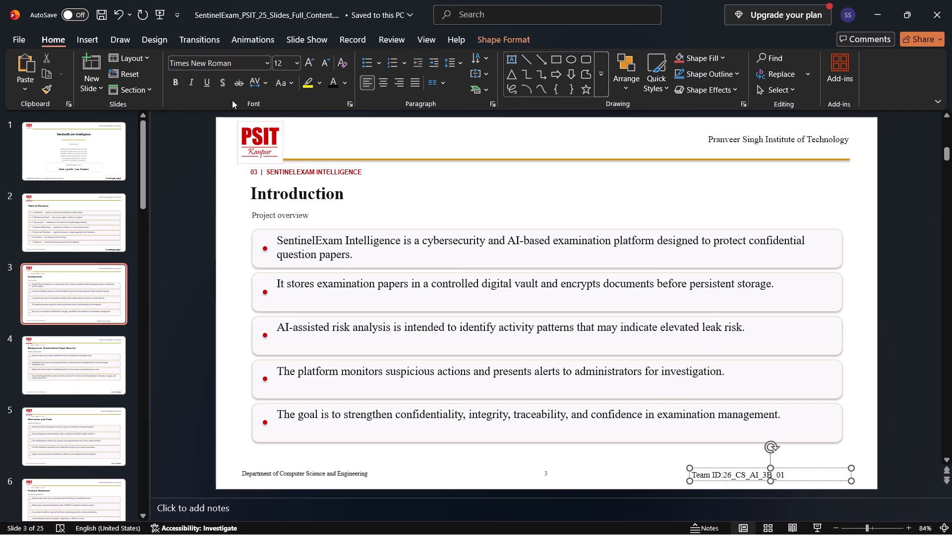
key(ctrl+a)
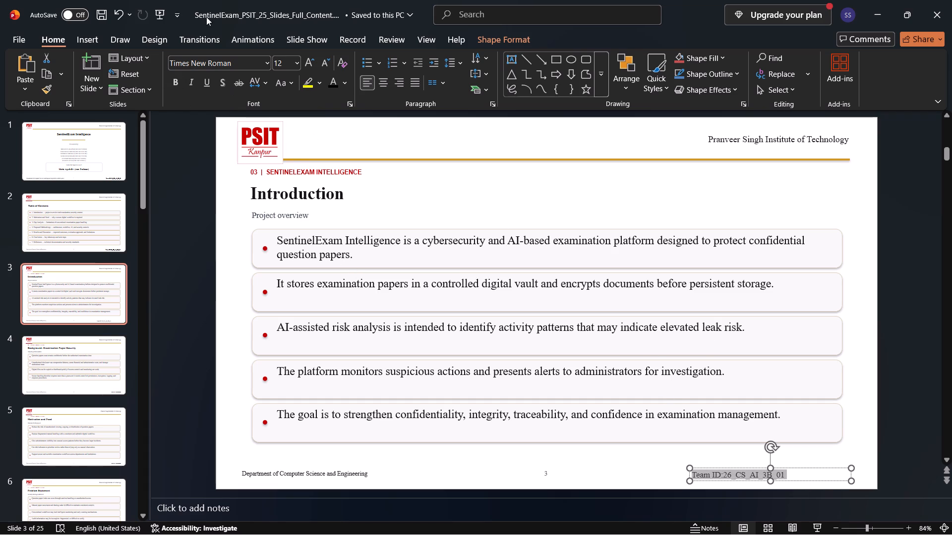
click(179, 80)
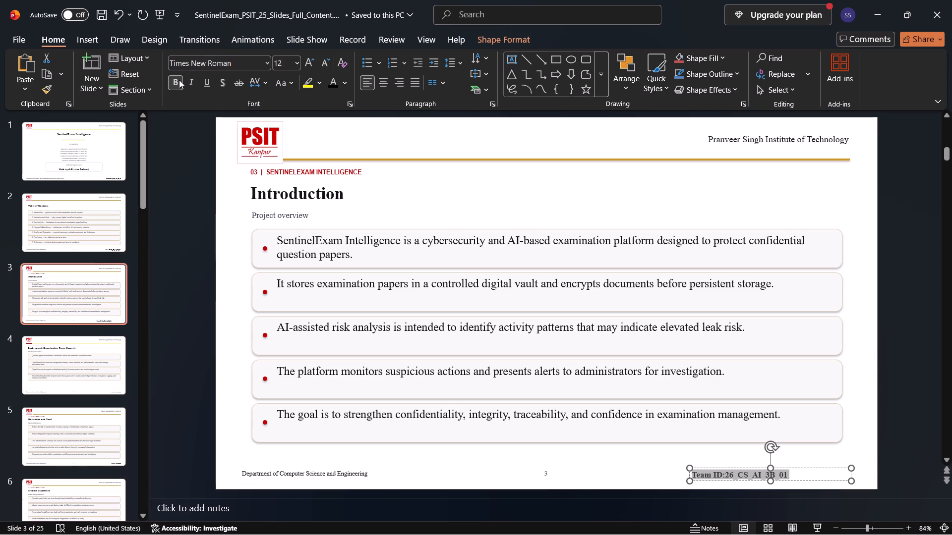
click(711, 473)
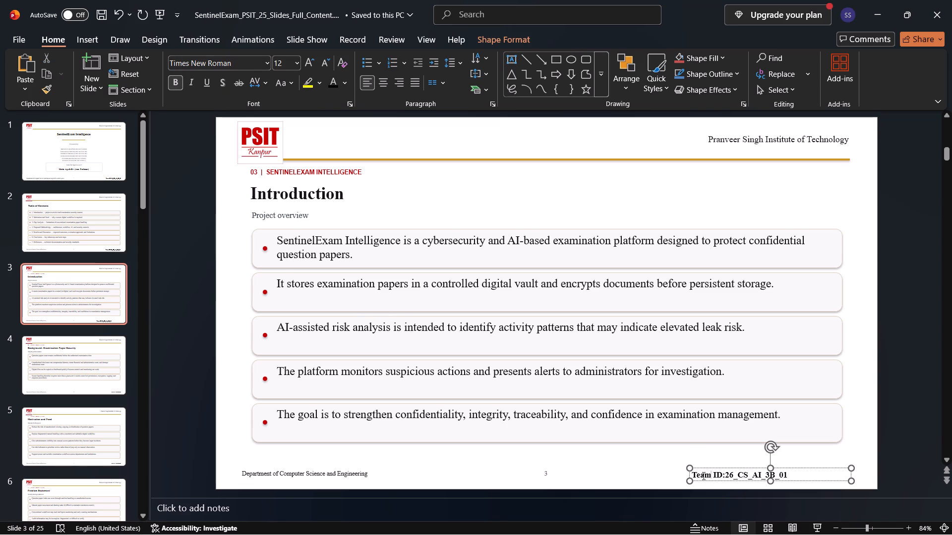
Indent the Introduction slide's footer team ID by two tab stops from the start of its line.
key(Left)
key(Left)
key(Left)
key(Left)
key(Tab)
key(Tab)
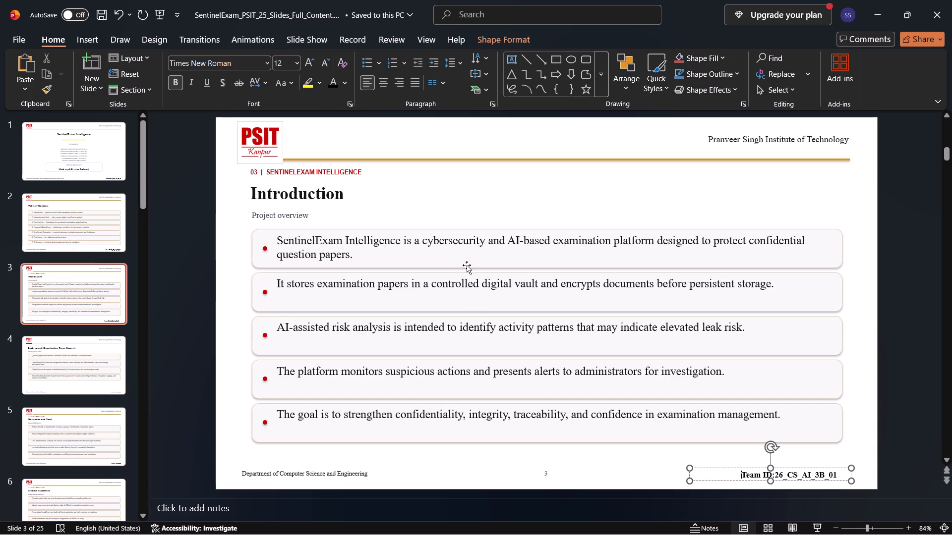
Delete the red "03 | SENTINELEXAM INTELLIGENCE" label above the Introduction slide's title.
click(320, 165)
key(BackSpace)
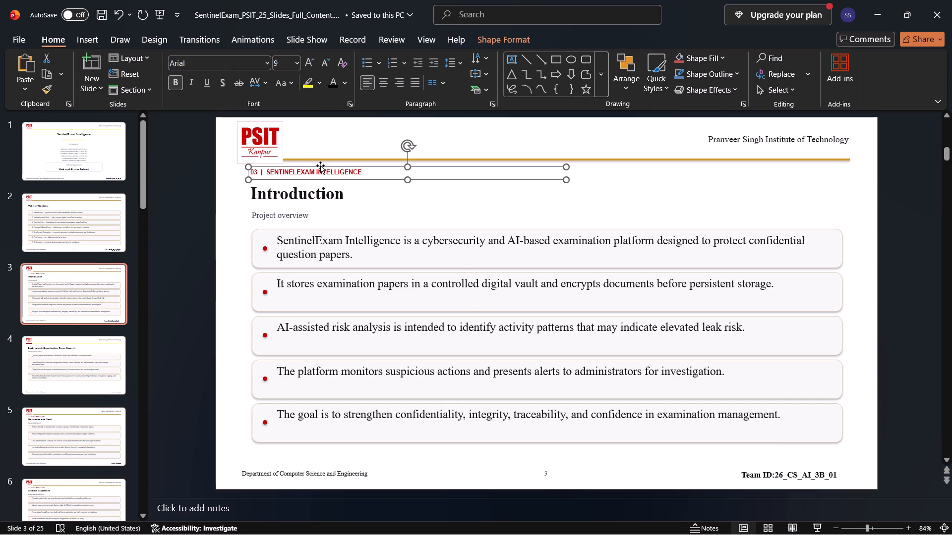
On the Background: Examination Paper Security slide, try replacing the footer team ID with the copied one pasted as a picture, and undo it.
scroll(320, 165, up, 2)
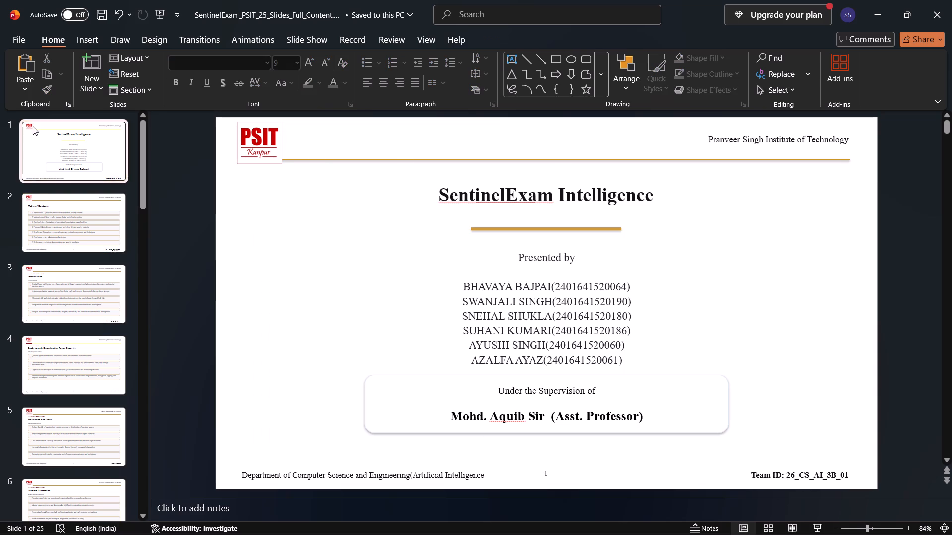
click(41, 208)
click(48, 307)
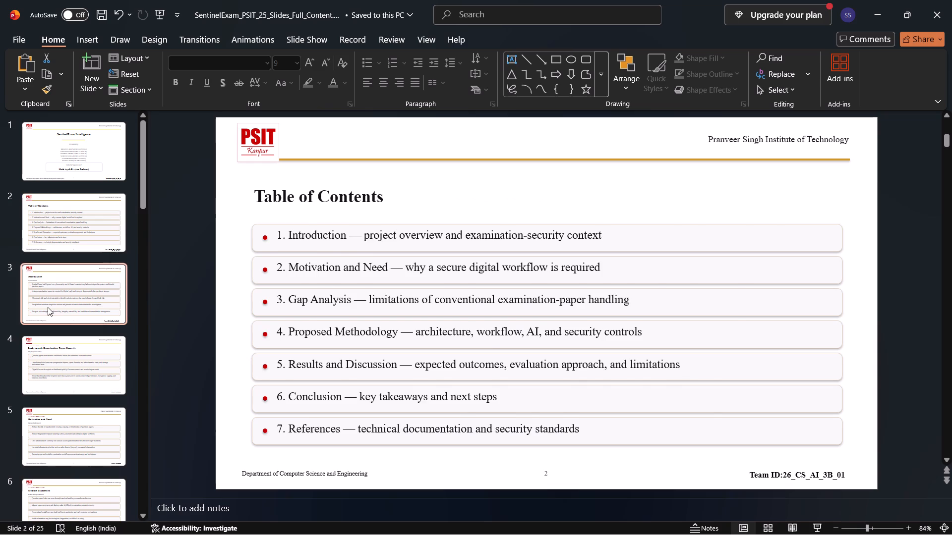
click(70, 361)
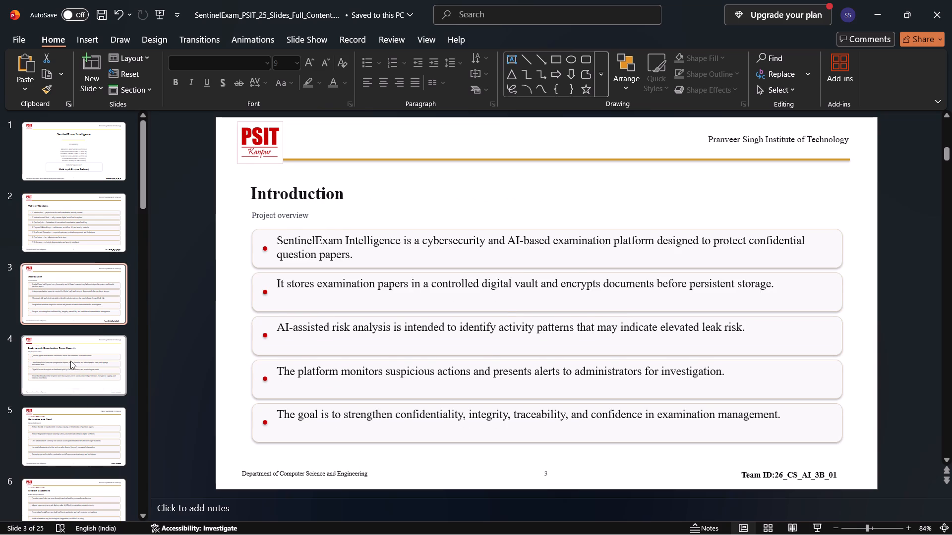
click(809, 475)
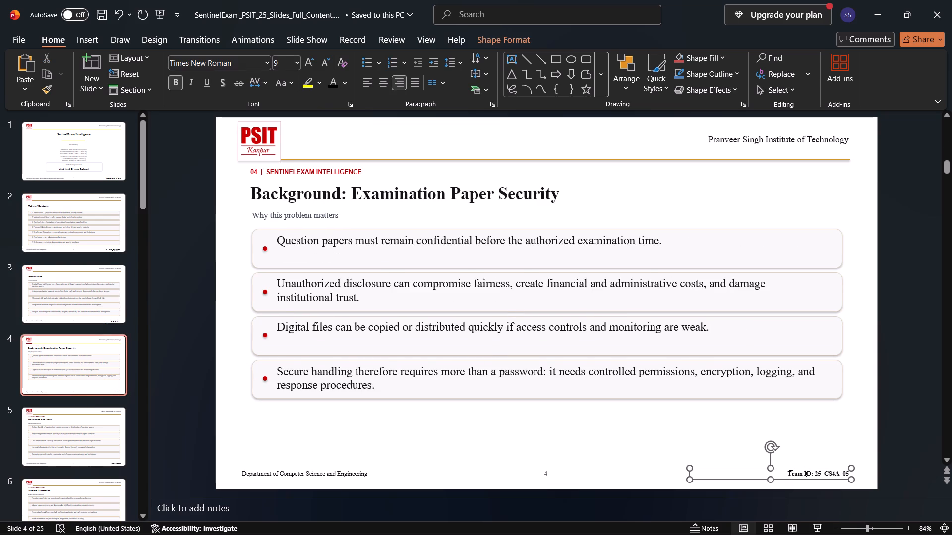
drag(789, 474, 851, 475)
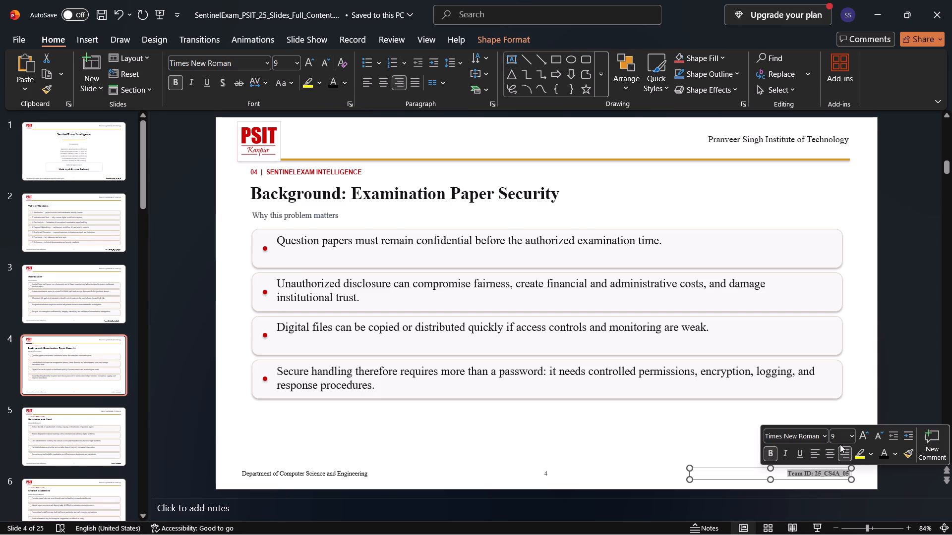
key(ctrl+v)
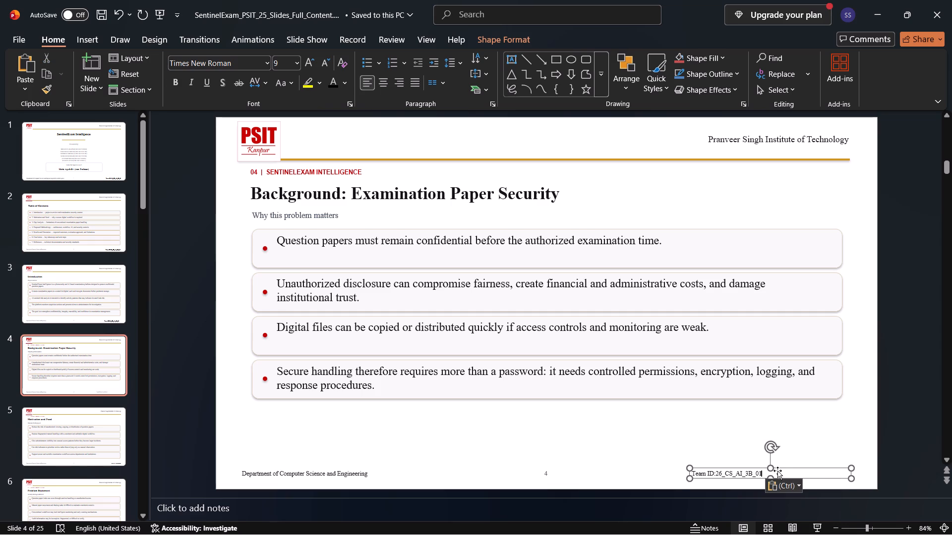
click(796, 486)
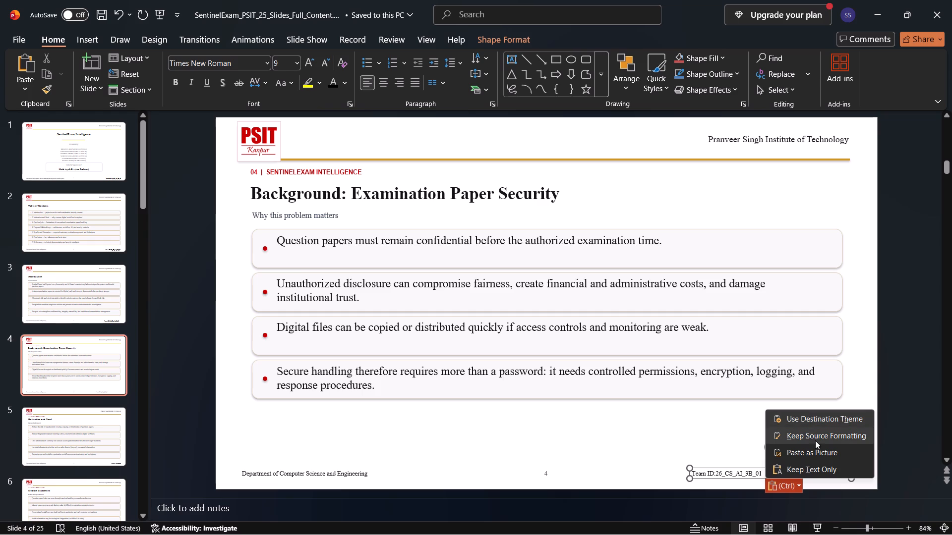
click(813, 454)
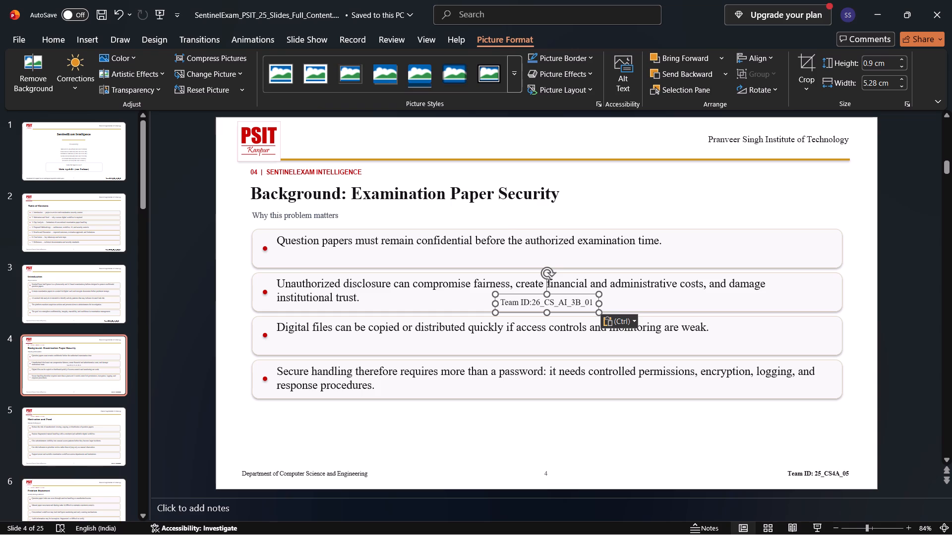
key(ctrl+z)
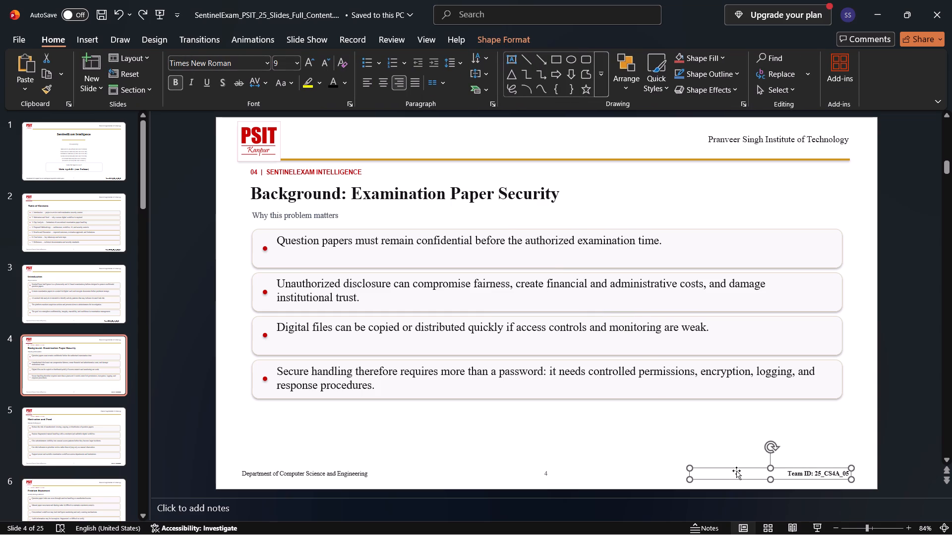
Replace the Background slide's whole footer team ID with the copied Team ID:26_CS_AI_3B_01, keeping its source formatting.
click(806, 475)
key(ctrl+v)
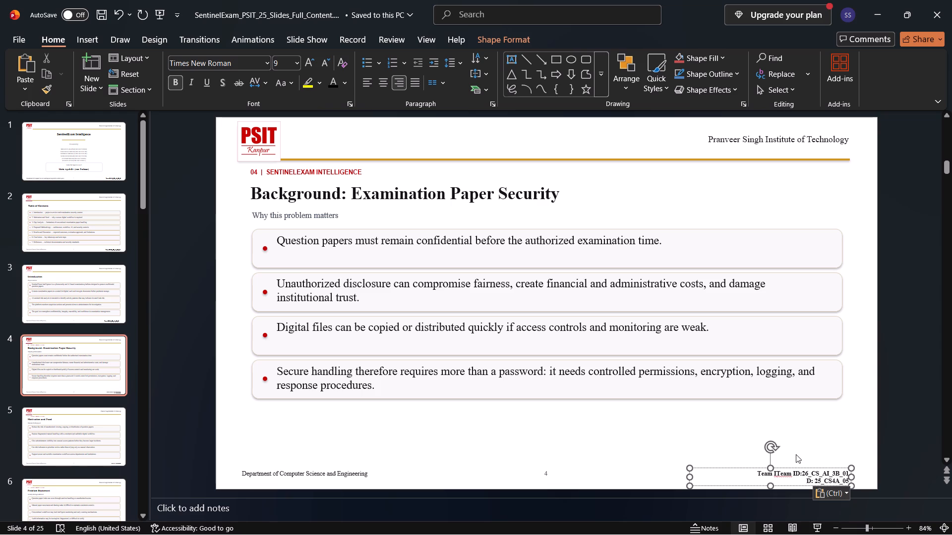
key(ctrl+a)
key(ctrl+v)
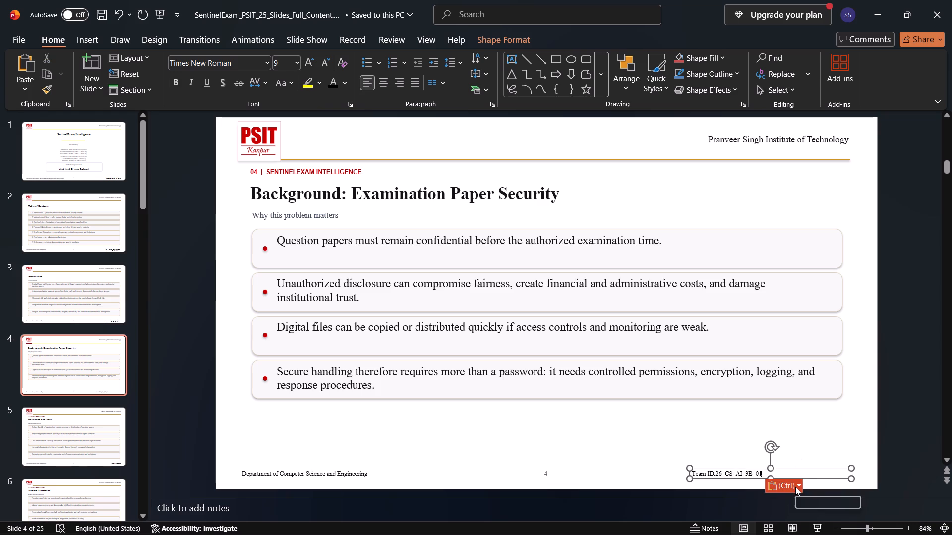
click(795, 487)
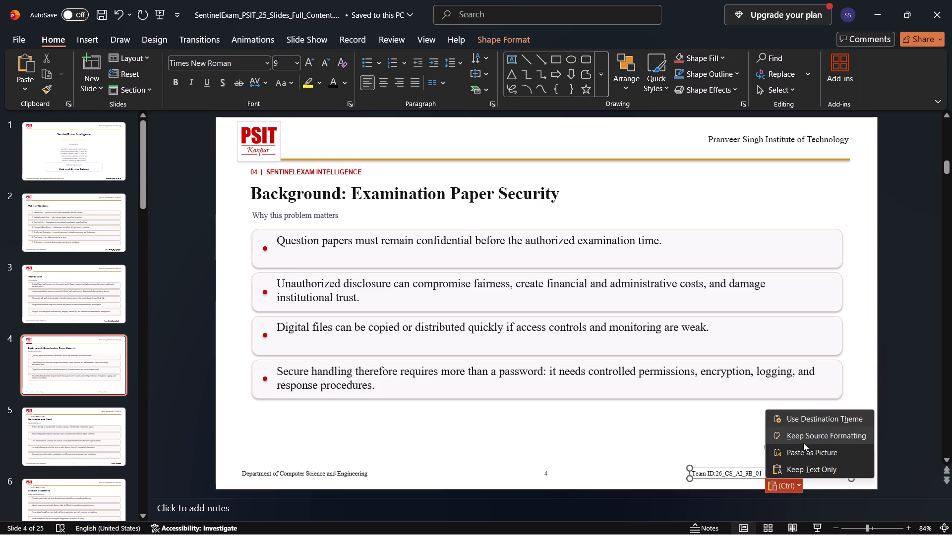
click(802, 437)
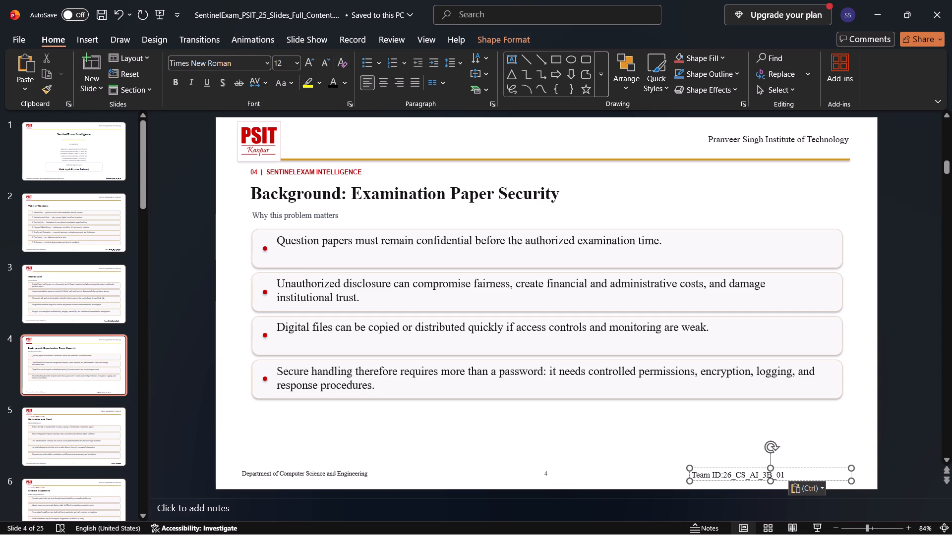
Make the whole pasted team ID in the Background slide's footer bold and copy it.
key(ctrl+a)
click(178, 81)
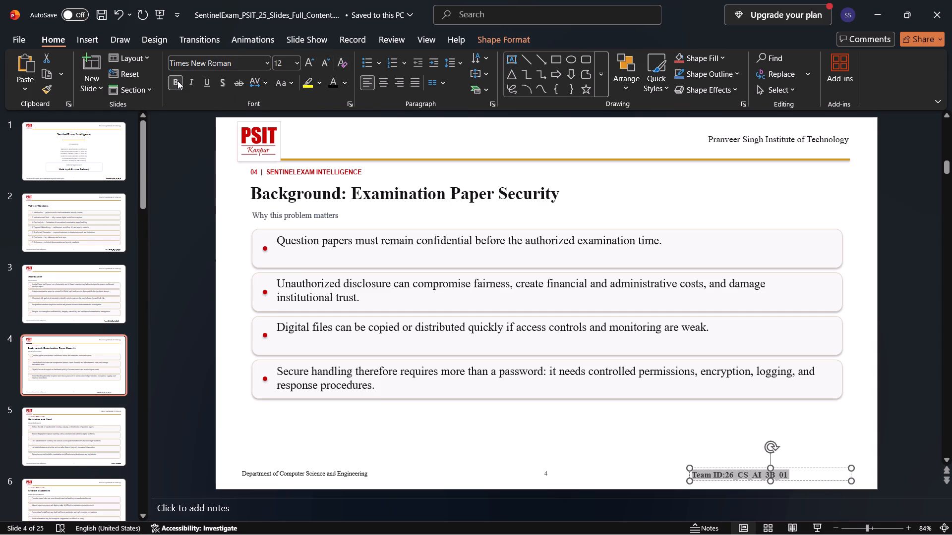
key(ctrl+c)
Indent the Background slide's footer team ID by two tab stops.
click(692, 474)
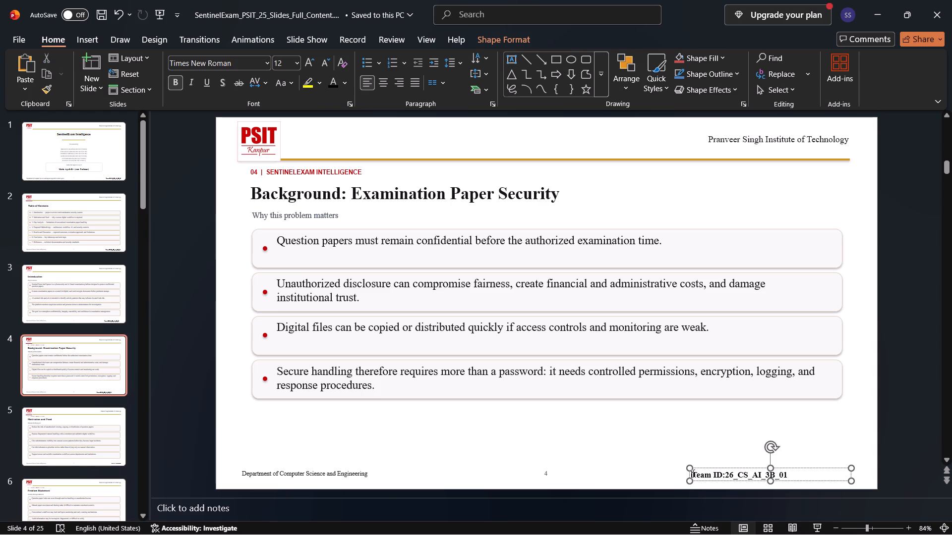
key(Tab)
key(Tab)
Delete the red "04 | SENTINELEXAM INTELLIGENCE" label above the Background: Examination Paper Security slide's title.
scroll(654, 473, down, 1)
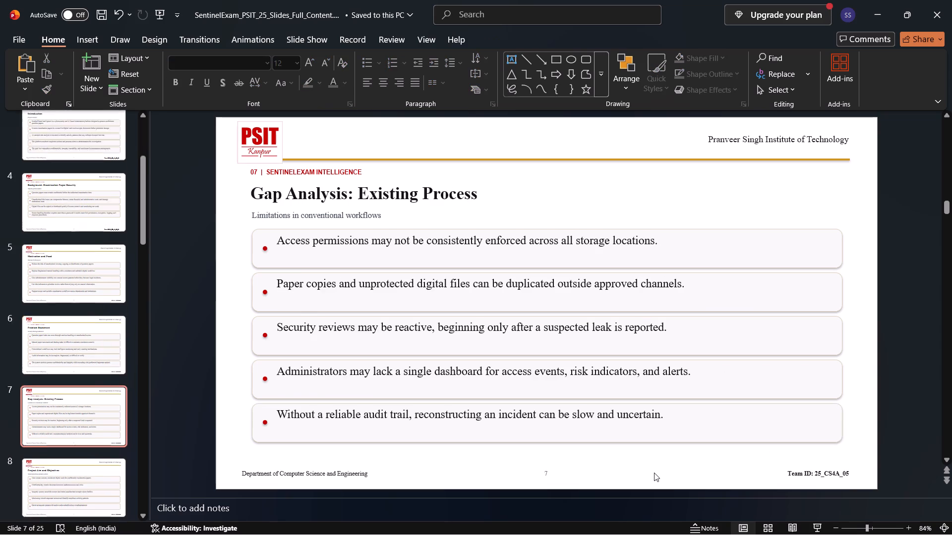
scroll(47, 217, up, 1)
click(55, 262)
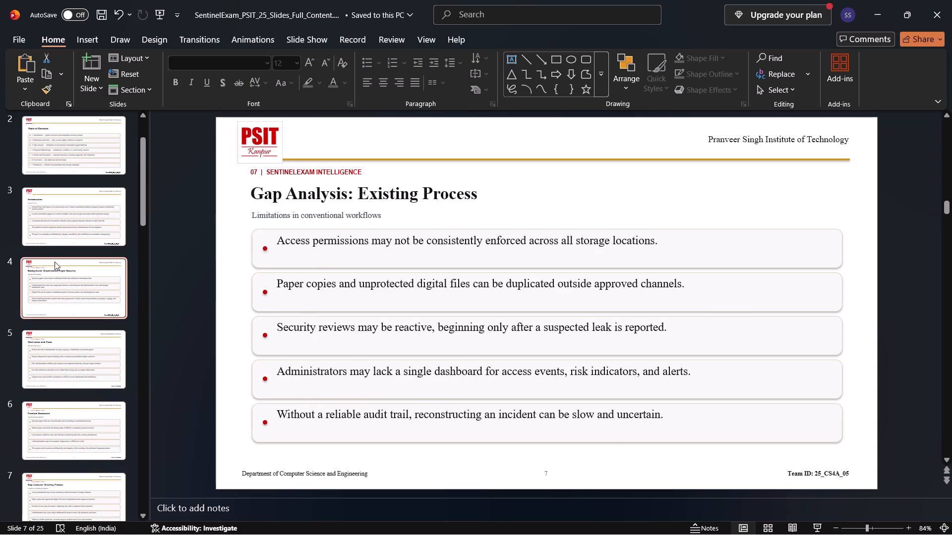
click(286, 177)
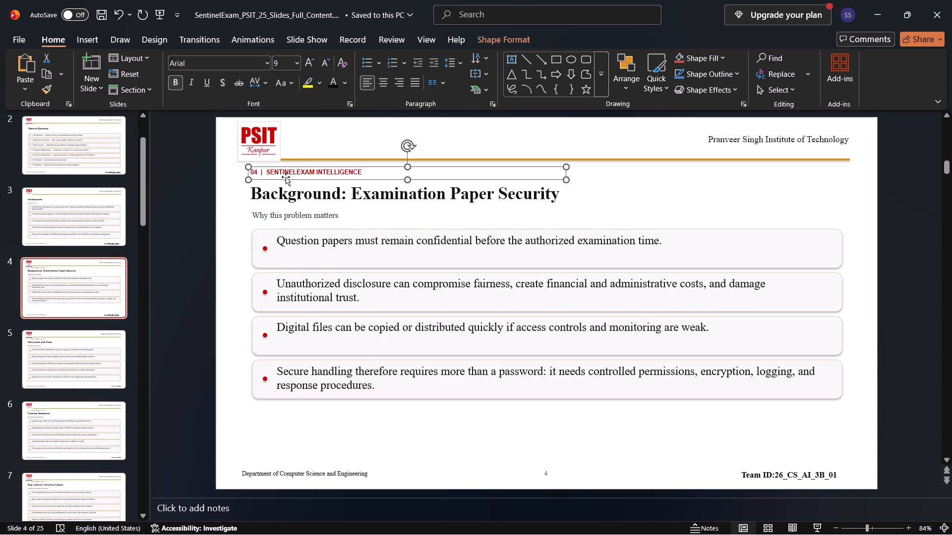
key(BackSpace)
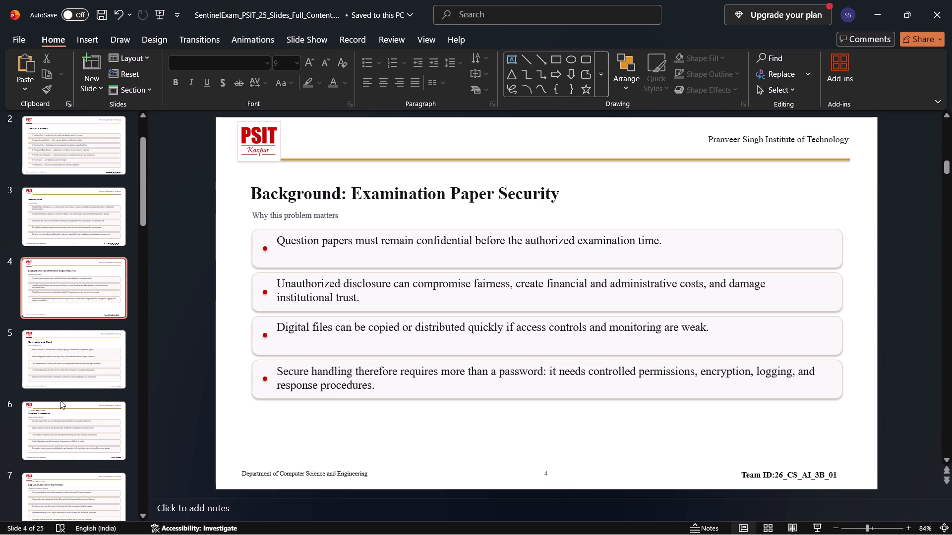
Delete the red "05 | SENTINELEXAM INTELLIGENCE" label above the title of the Motivation and Need slide.
click(60, 400)
click(57, 376)
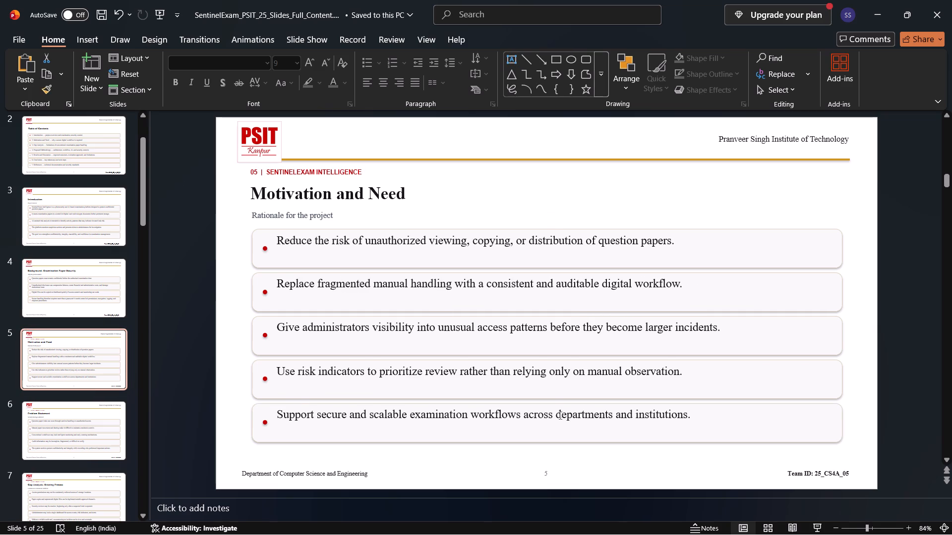
click(296, 172)
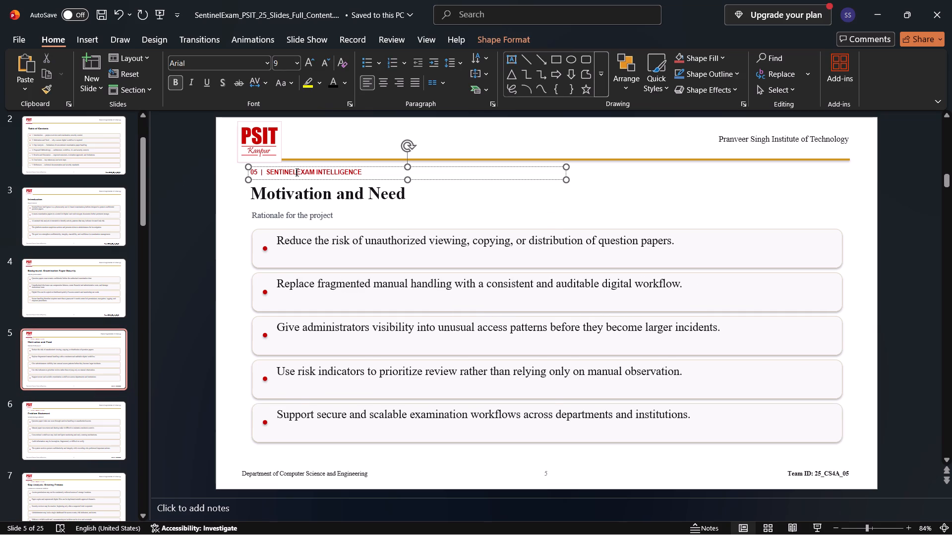
click(372, 161)
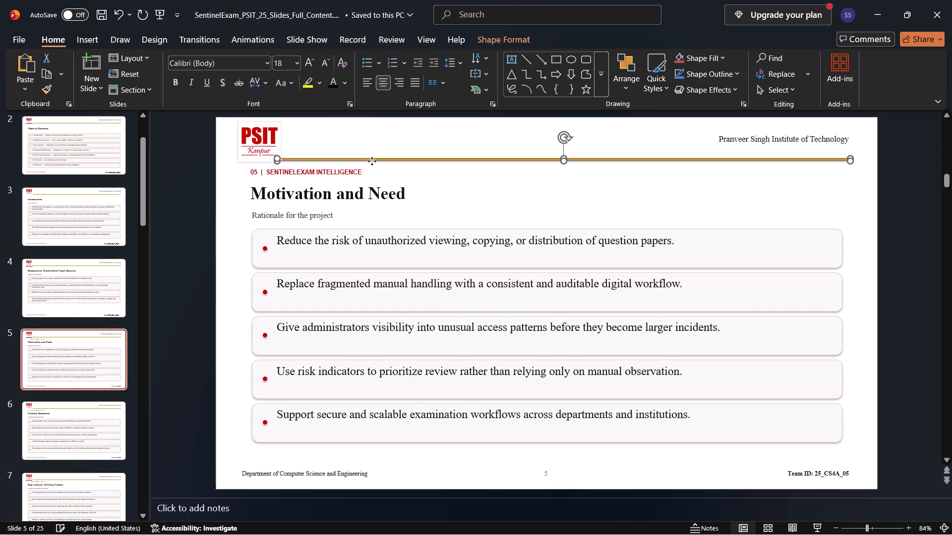
click(373, 168)
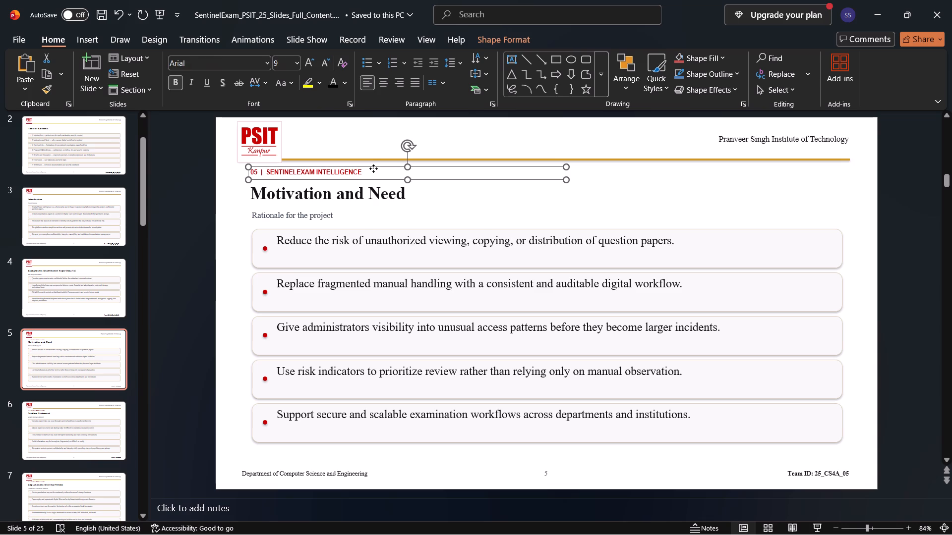
key(BackSpace)
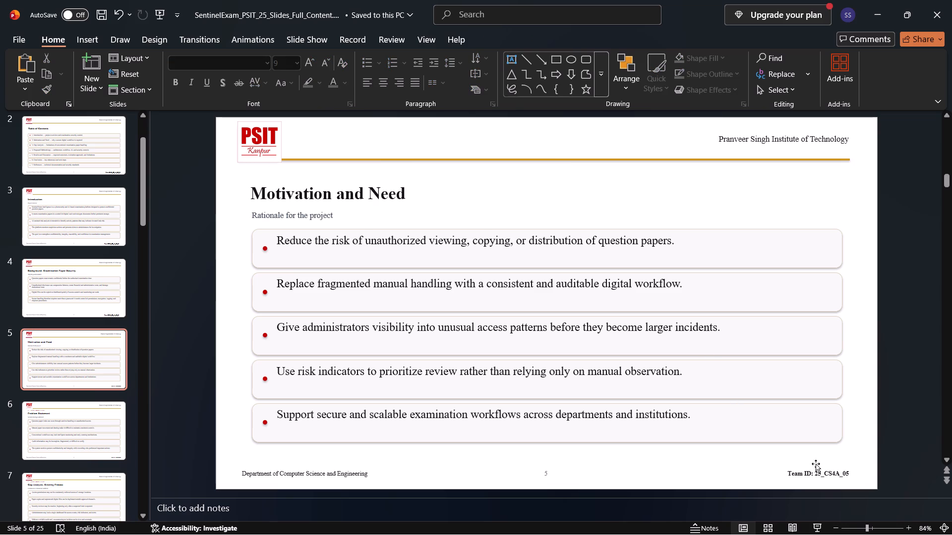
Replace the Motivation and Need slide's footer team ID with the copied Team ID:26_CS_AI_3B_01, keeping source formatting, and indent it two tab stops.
click(816, 471)
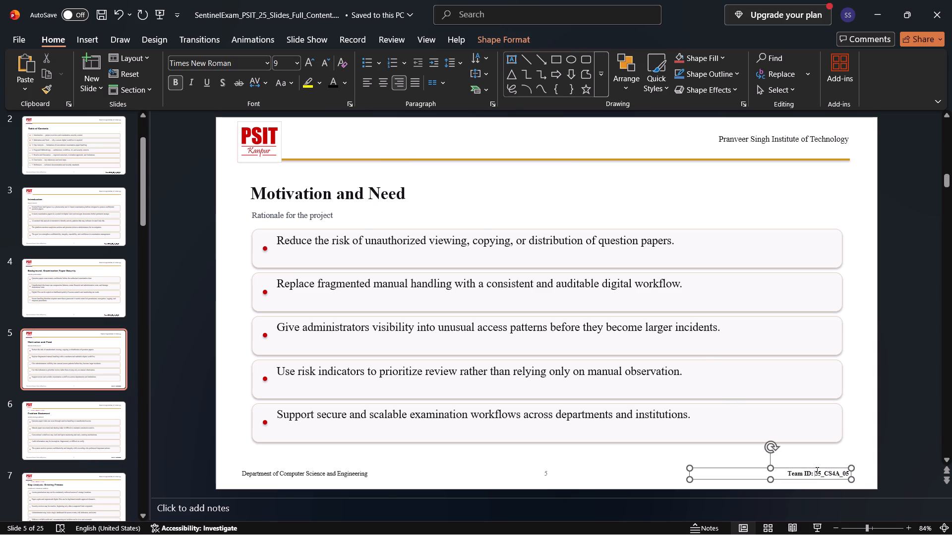
key(ctrl+a)
key(ctrl+v)
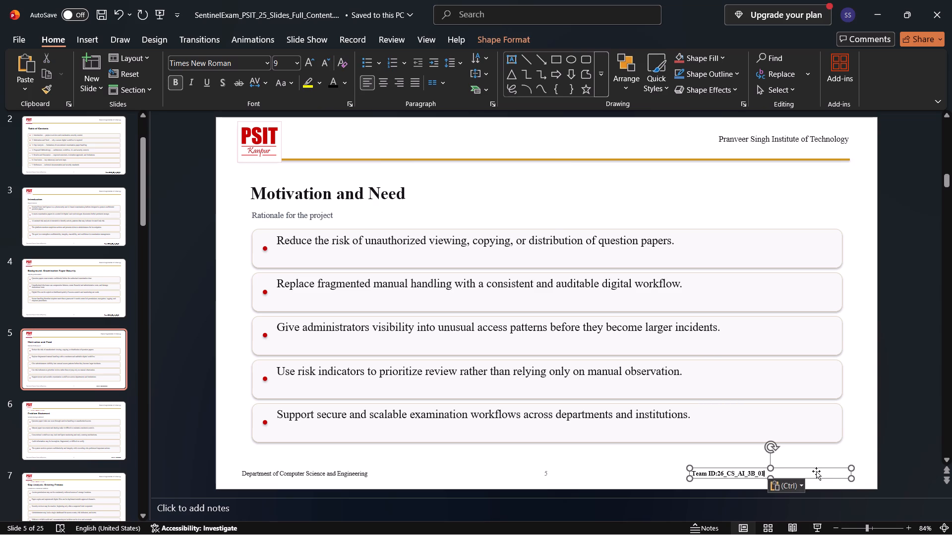
click(803, 487)
click(802, 438)
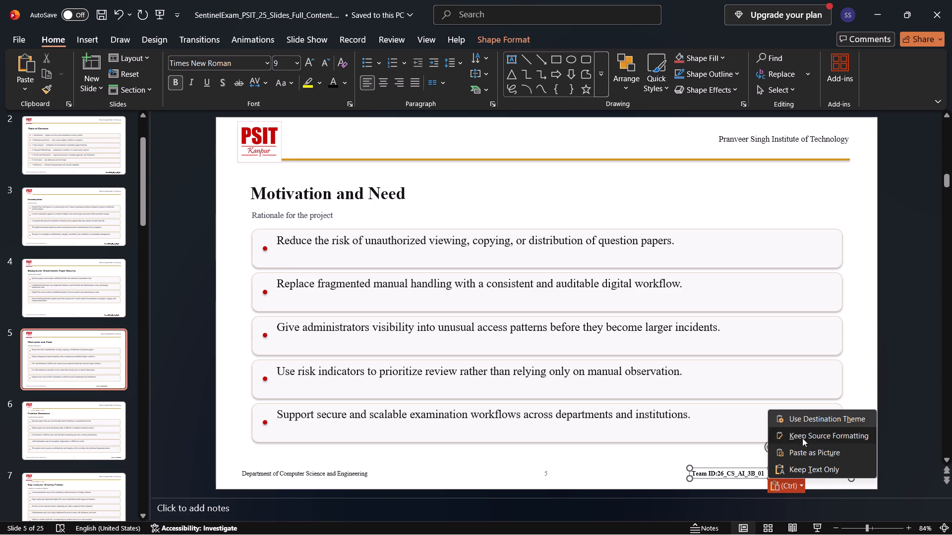
click(692, 475)
key(Tab)
key(Tab)
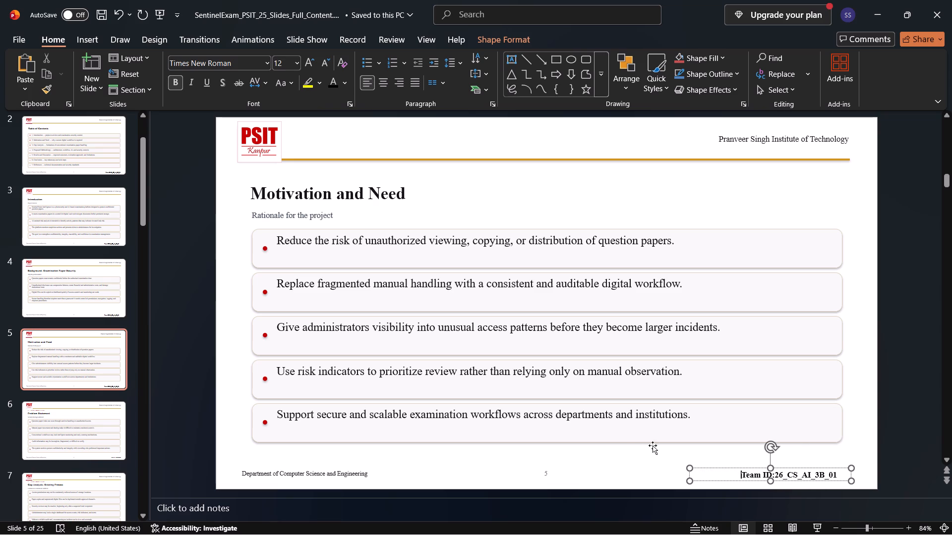
Delete the red "06 | SENTINELEXAM INTELLIGENCE" label above the title of the Problem Statement slide.
click(97, 401)
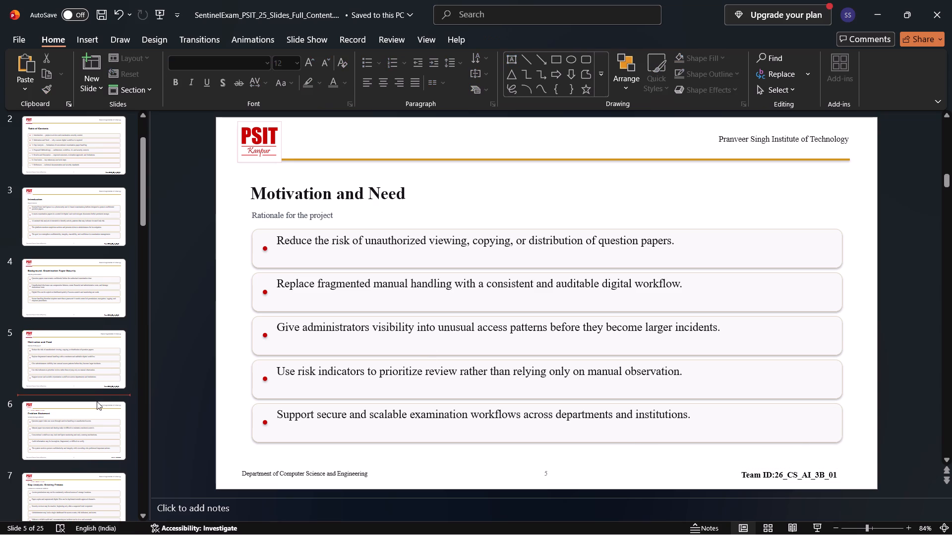
click(85, 430)
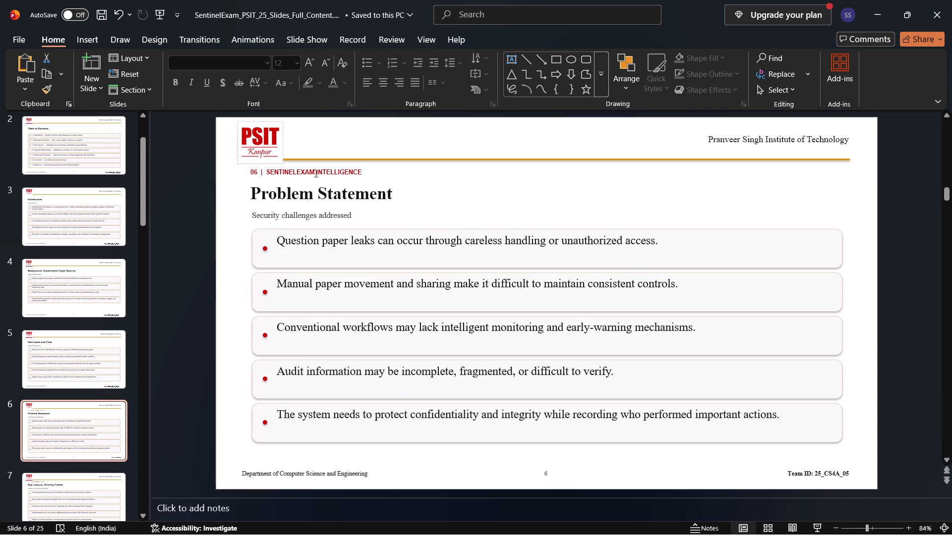
click(314, 173)
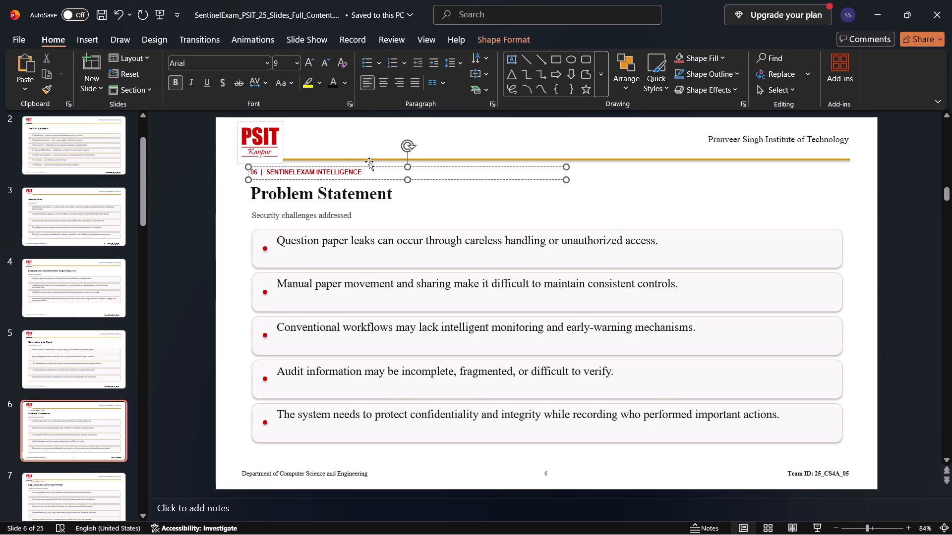
click(369, 161)
click(372, 169)
key(BackSpace)
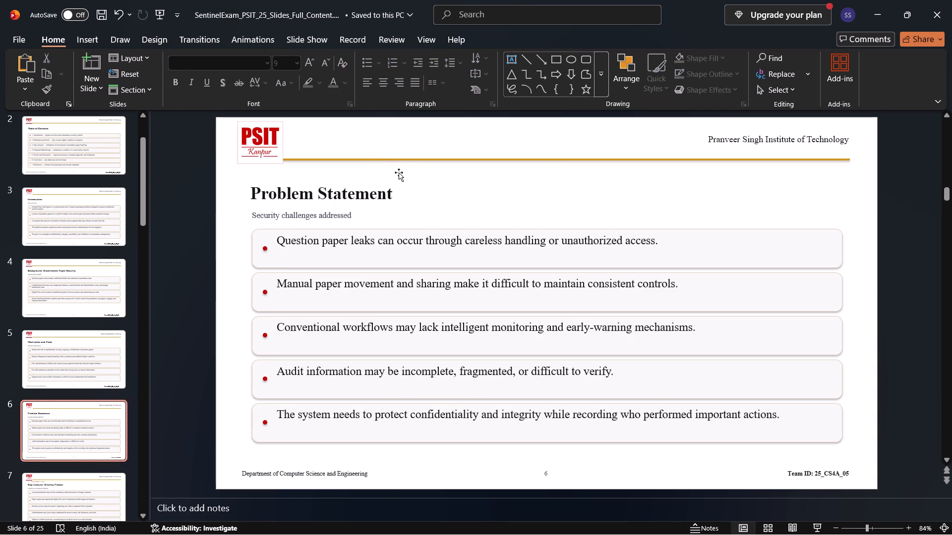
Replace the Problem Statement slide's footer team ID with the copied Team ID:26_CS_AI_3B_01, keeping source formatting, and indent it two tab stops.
click(89, 280)
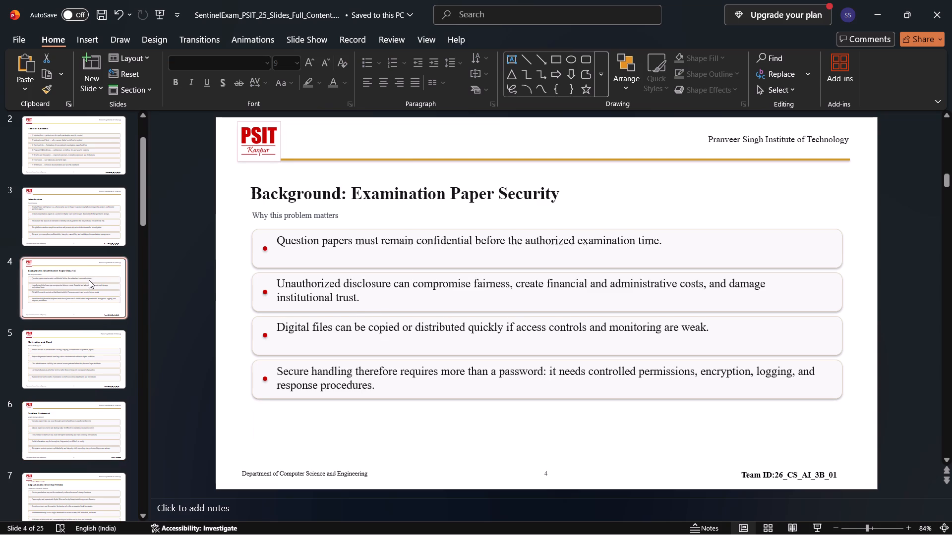
click(70, 350)
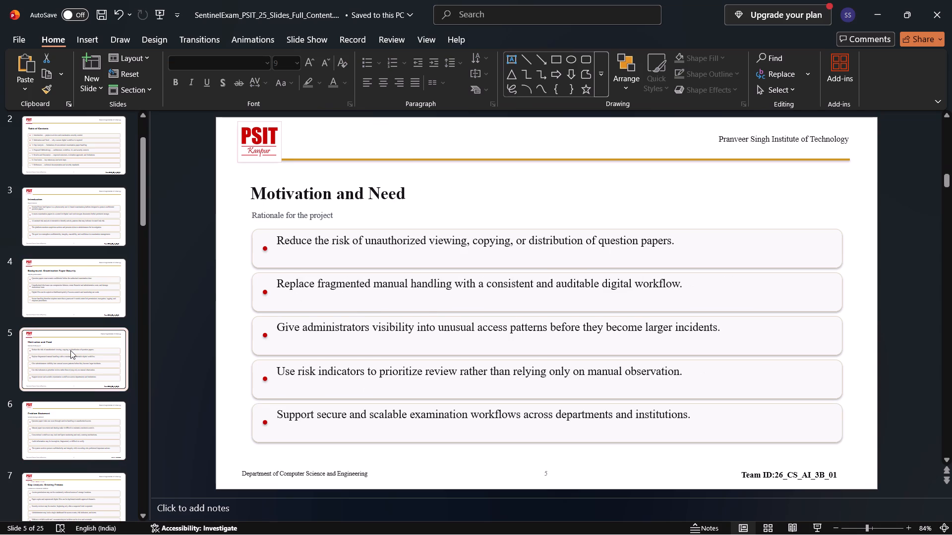
click(63, 430)
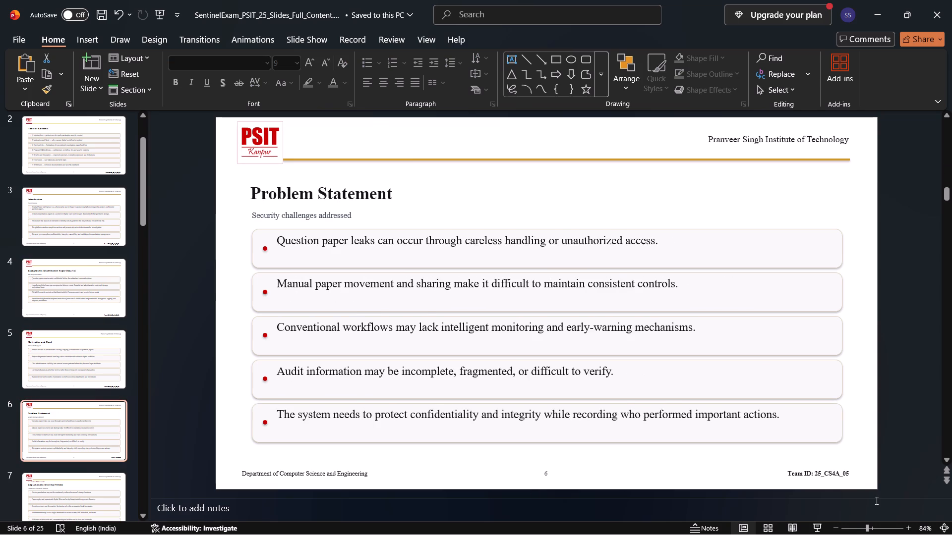
click(817, 474)
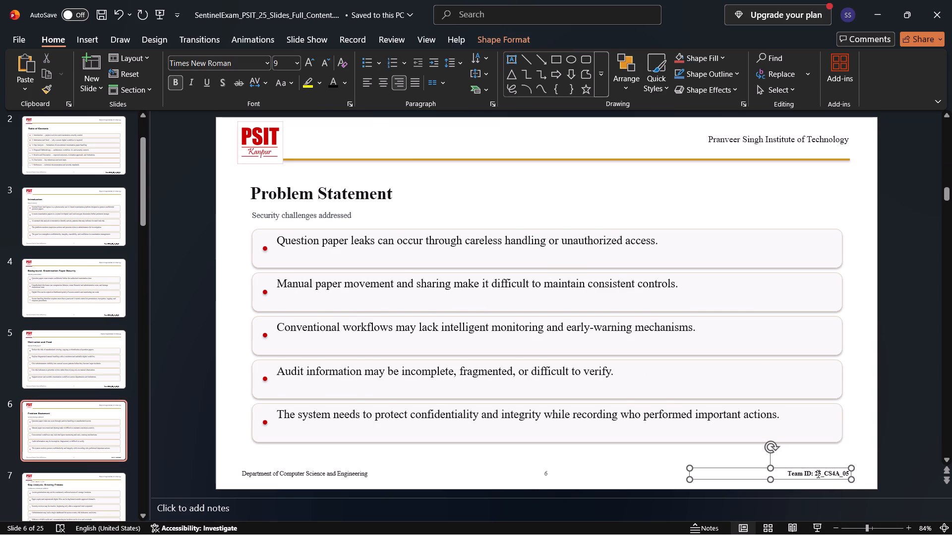
key(ctrl+a)
key(ctrl+v)
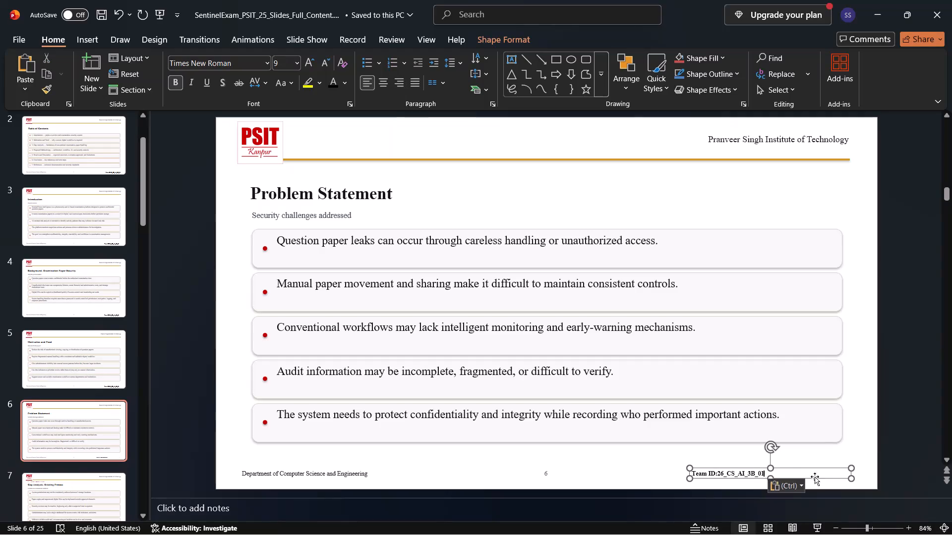
click(801, 484)
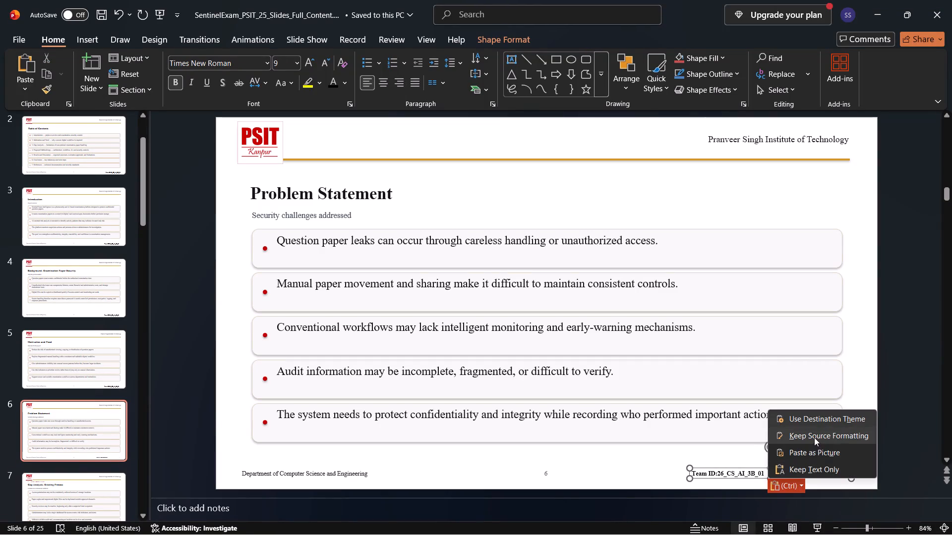
click(814, 437)
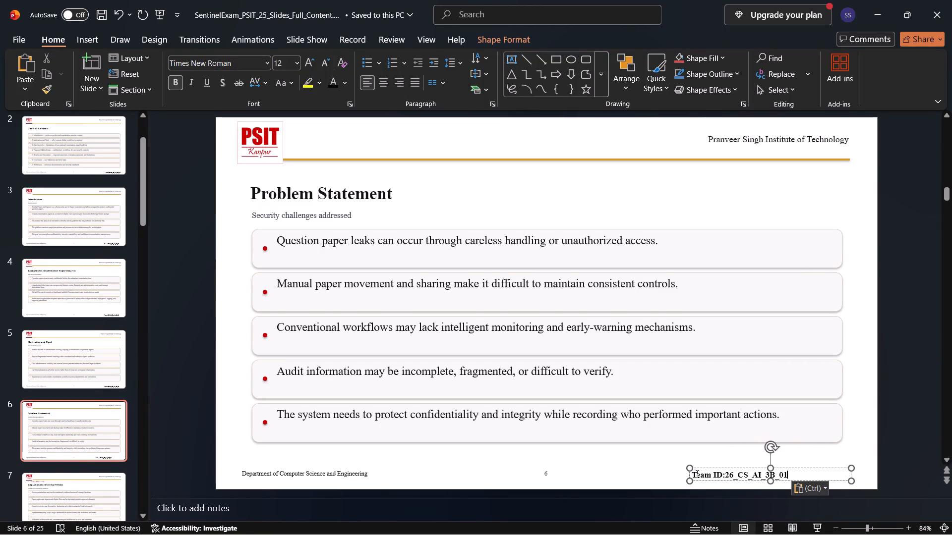
click(694, 473)
key(Left)
key(Tab)
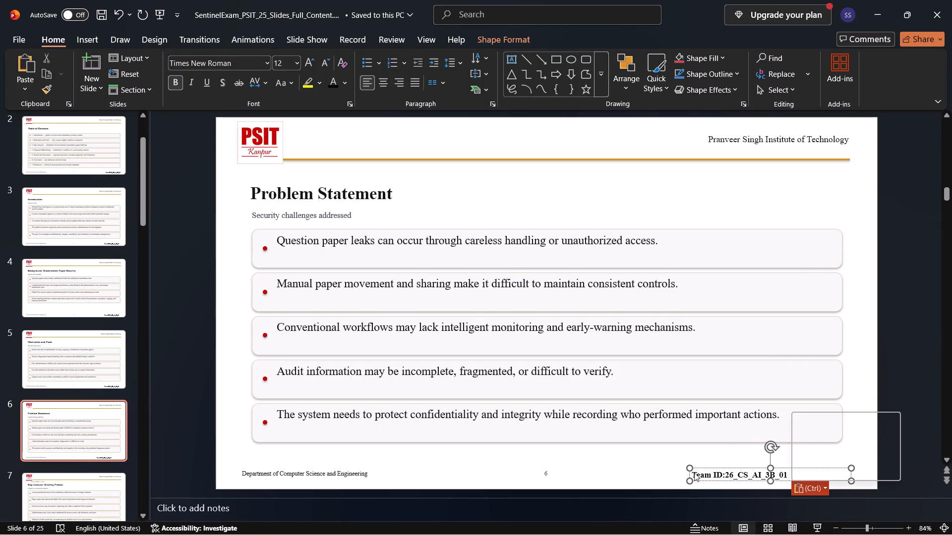
click(697, 475)
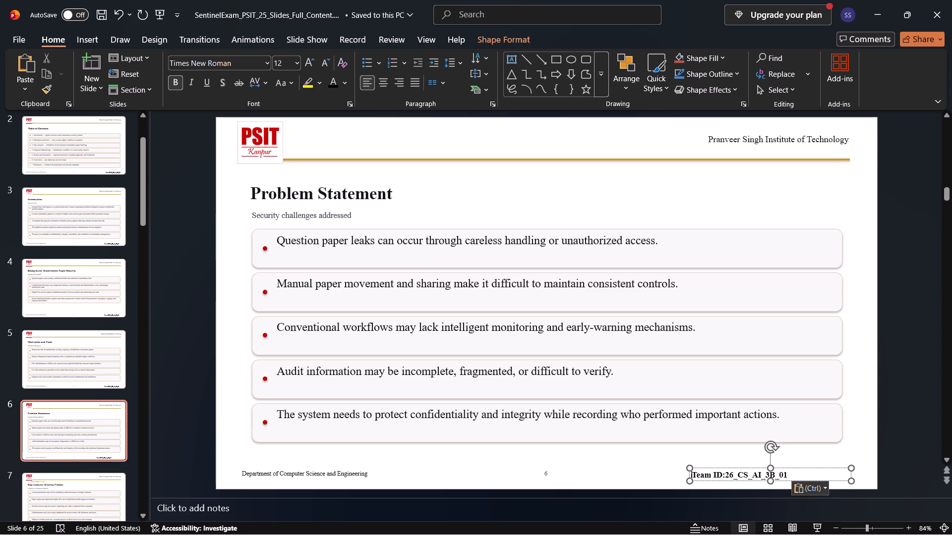
key(Tab)
key(Tab)
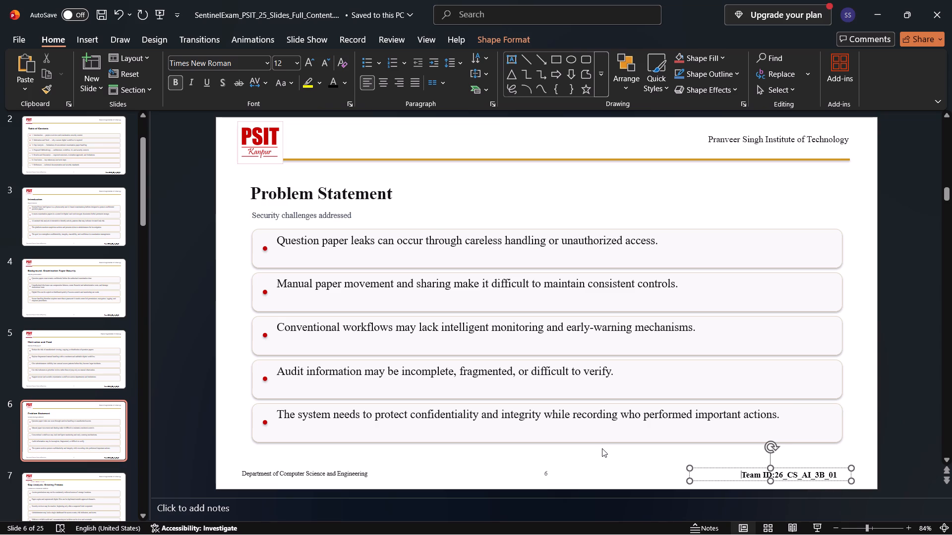
Delete the red "07 | SENTINELEXAM INTELLIGENCE" label above the title of the Gap Analysis: Existing Process slide.
scroll(131, 438, down, 1)
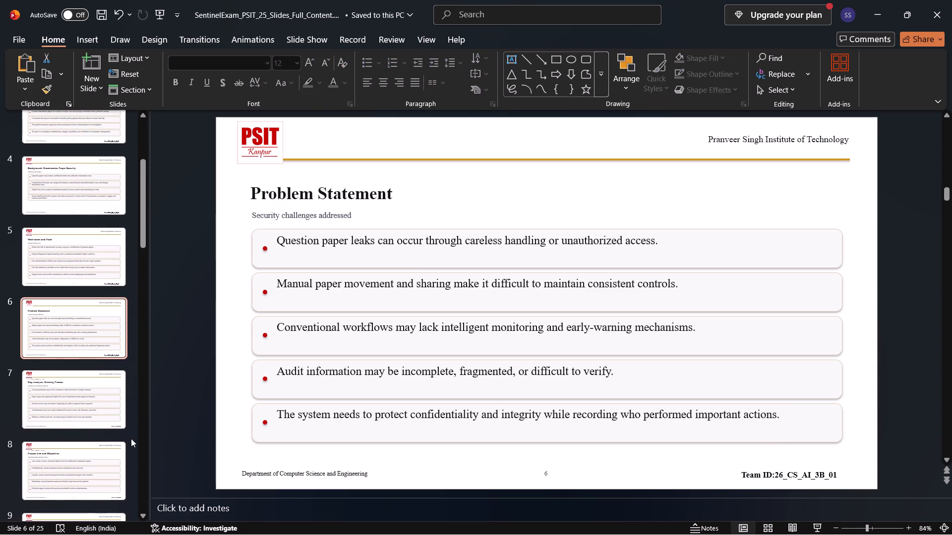
scroll(131, 438, down, 1)
click(73, 238)
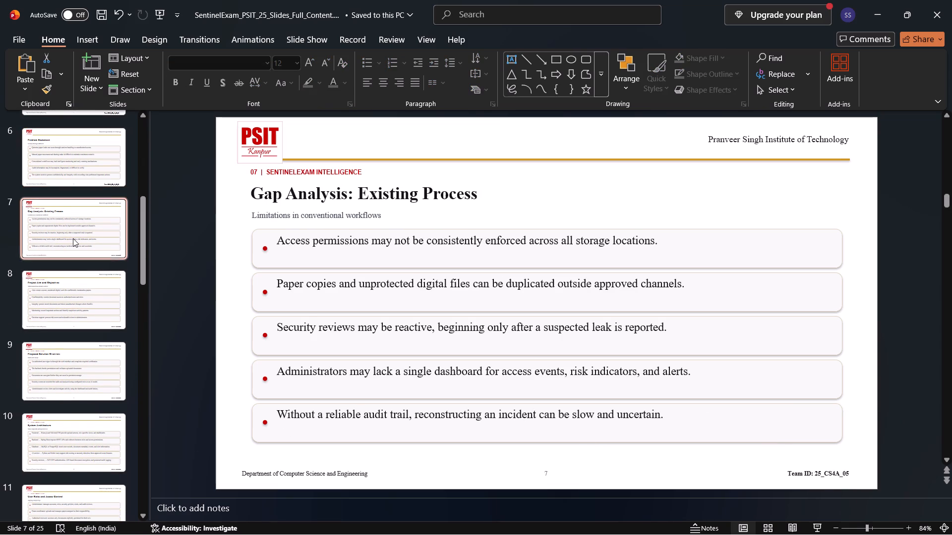
click(276, 175)
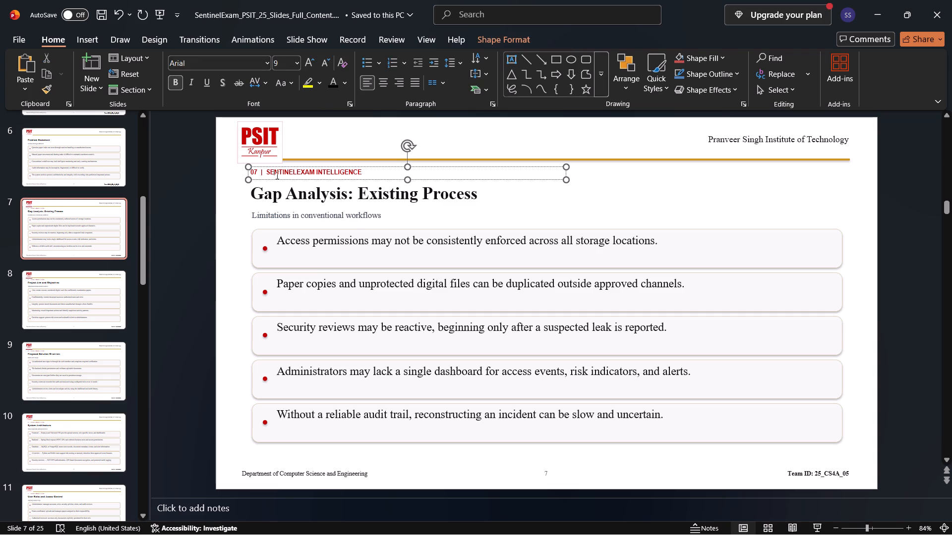
click(277, 176)
key(BackSpace)
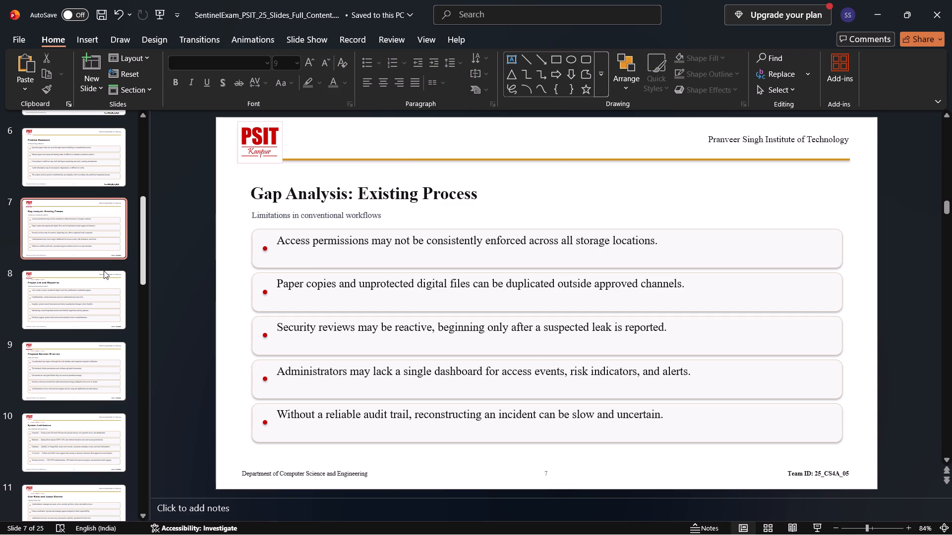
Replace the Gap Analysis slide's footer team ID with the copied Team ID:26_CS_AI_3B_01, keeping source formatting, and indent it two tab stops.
click(798, 469)
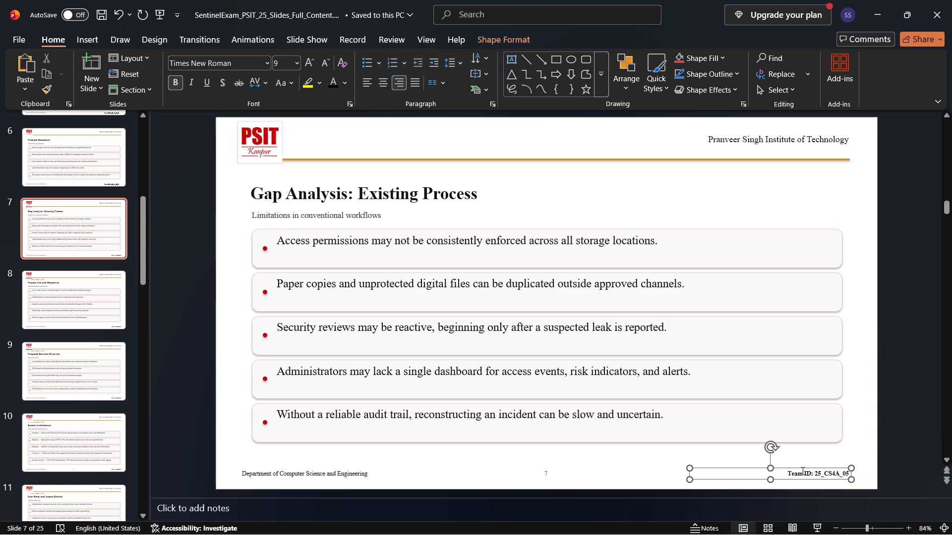
click(804, 473)
key(ctrl+v)
key(ctrl+a)
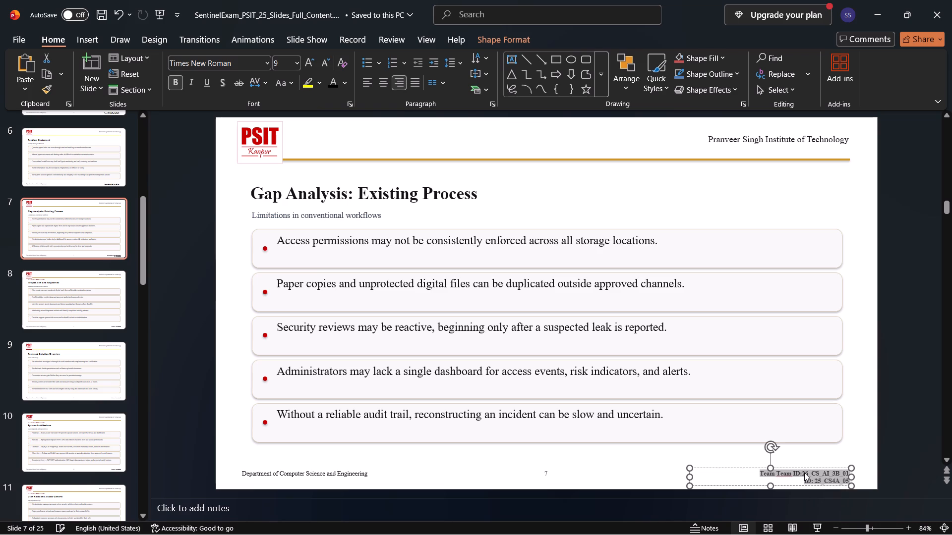
key(ctrl+v)
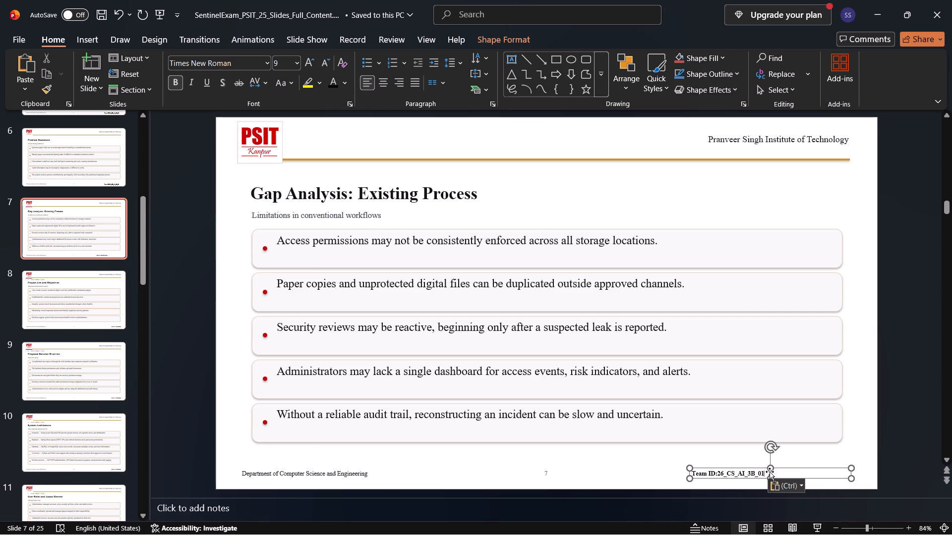
click(789, 483)
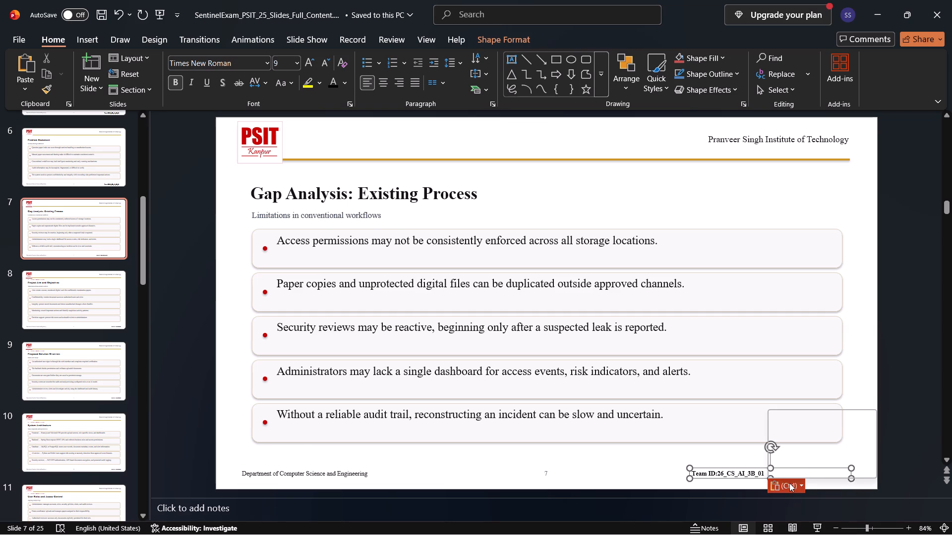
click(796, 431)
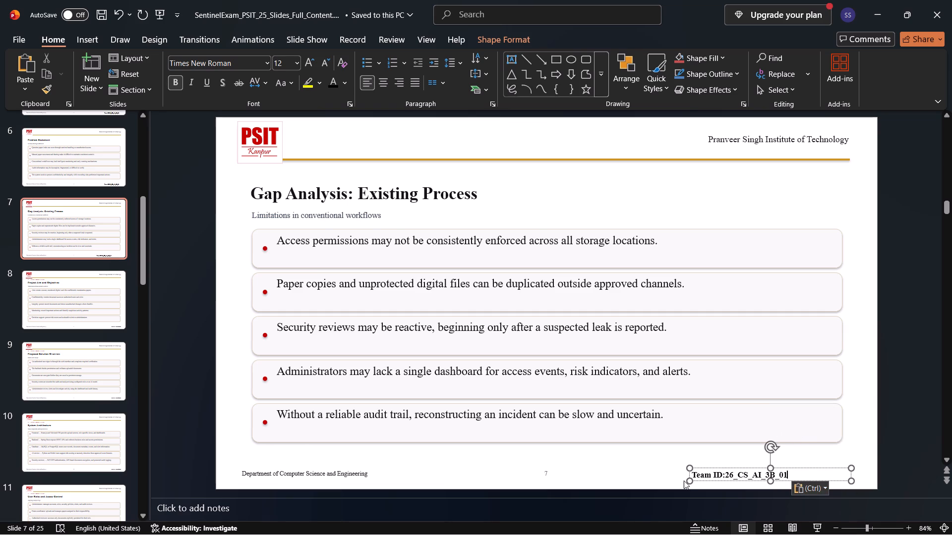
click(691, 474)
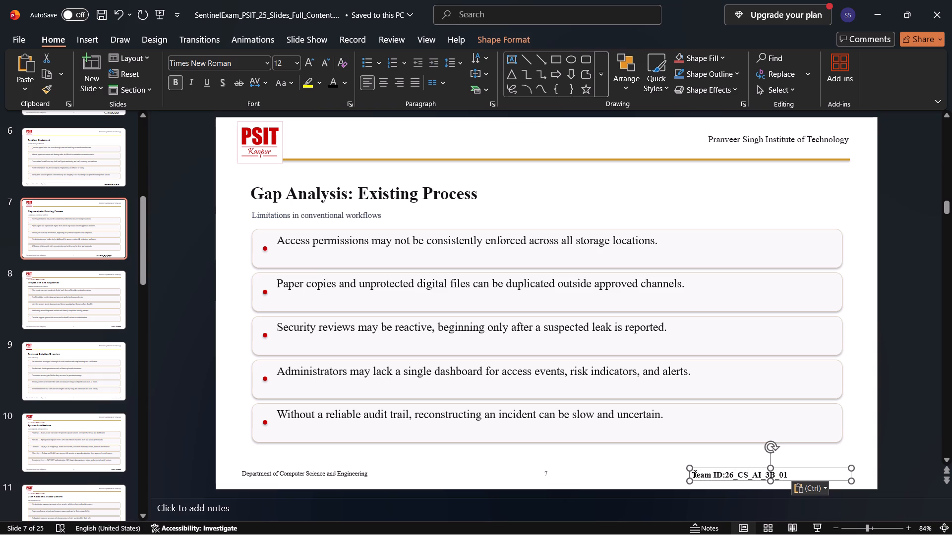
click(694, 474)
key(Left)
key(Tab)
key(Tab)
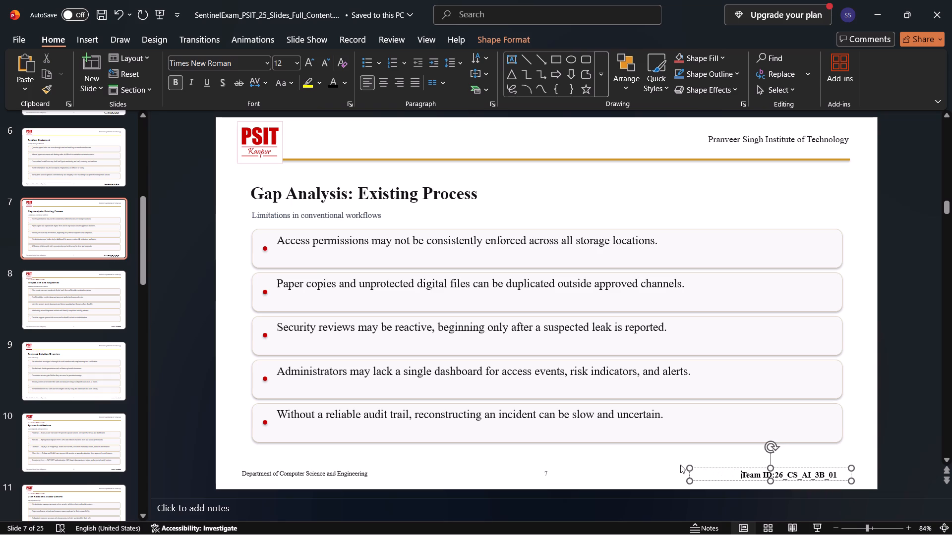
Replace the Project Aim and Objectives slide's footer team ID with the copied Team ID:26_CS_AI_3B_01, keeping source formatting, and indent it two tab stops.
click(104, 304)
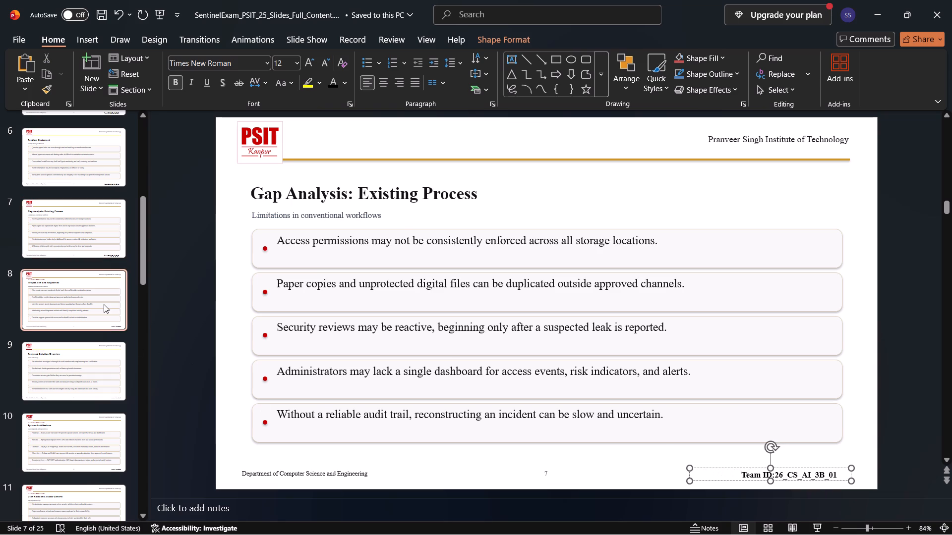
click(807, 471)
key(ctrl+a)
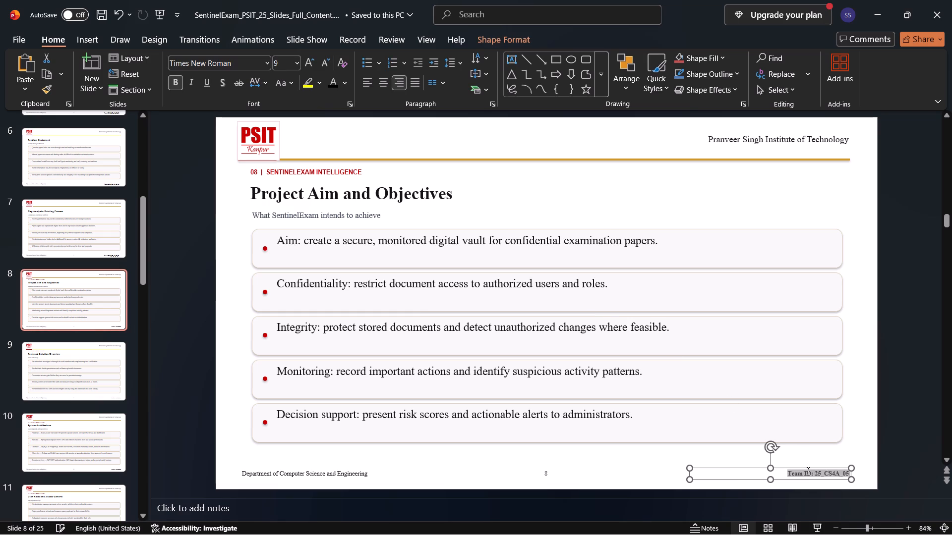
key(ctrl+v)
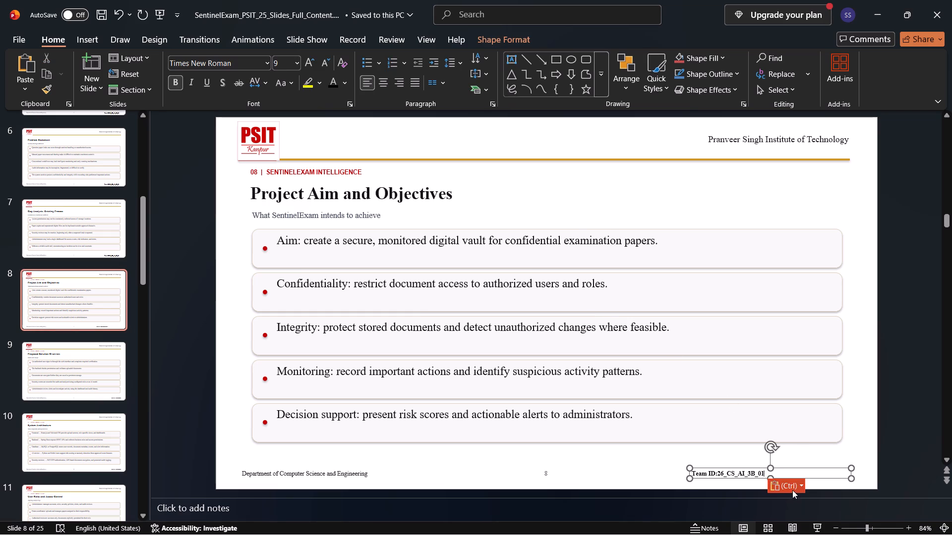
click(793, 489)
click(825, 432)
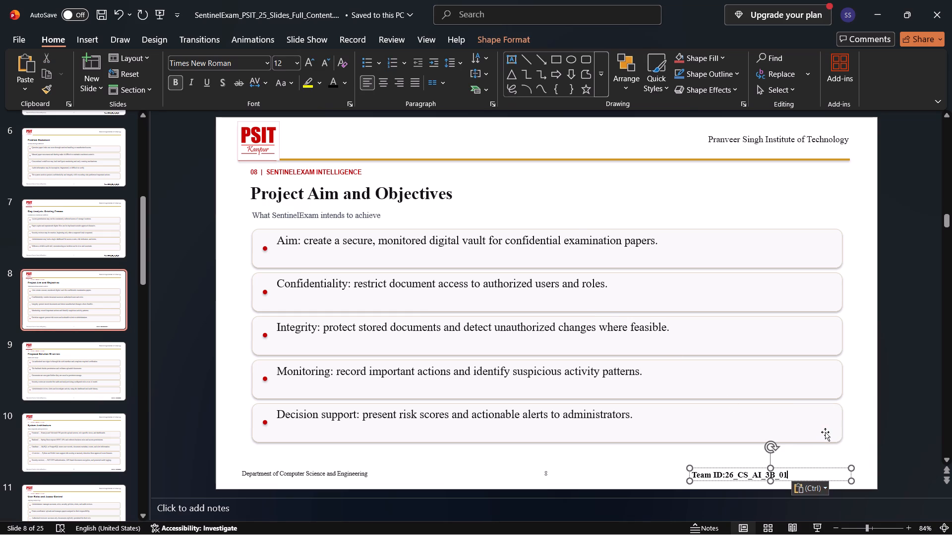
click(699, 473)
key(Left)
key(Left)
key(Tab)
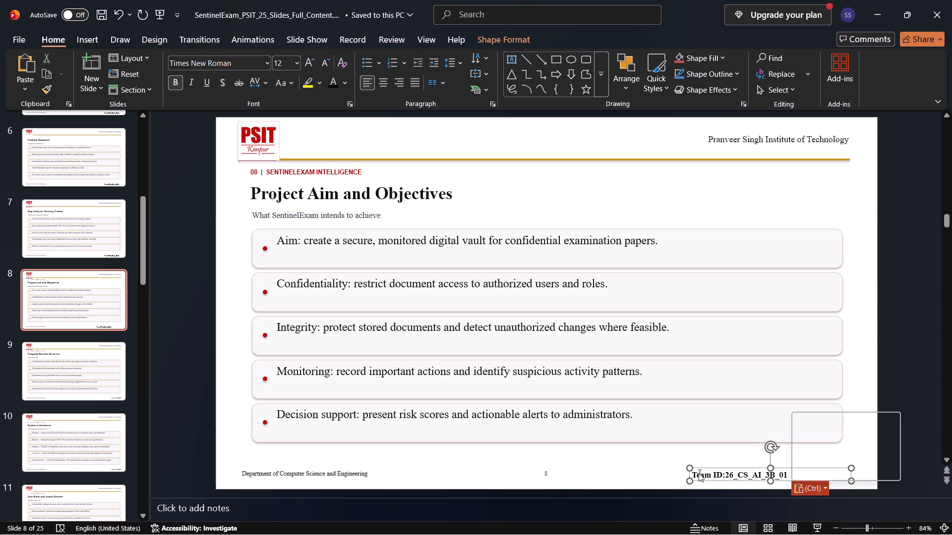
click(699, 473)
key(Tab)
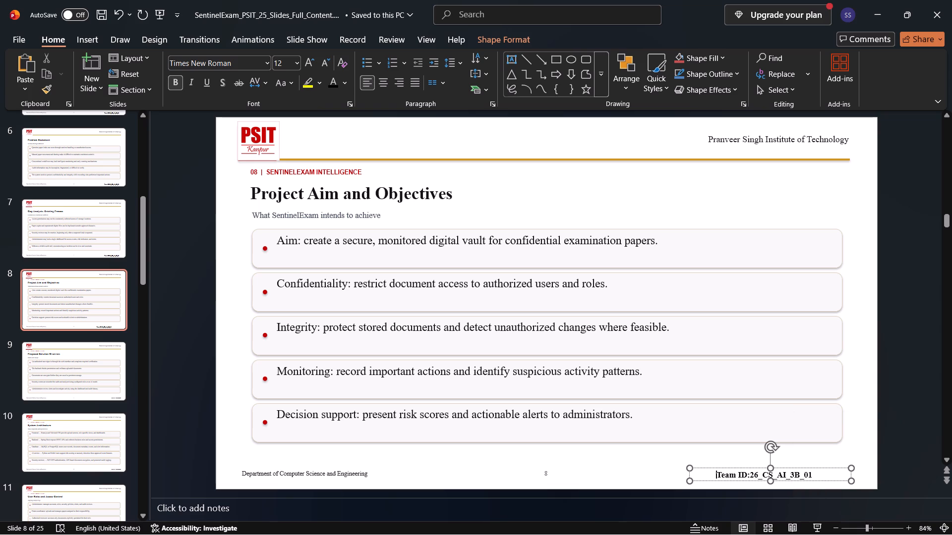
key(Tab)
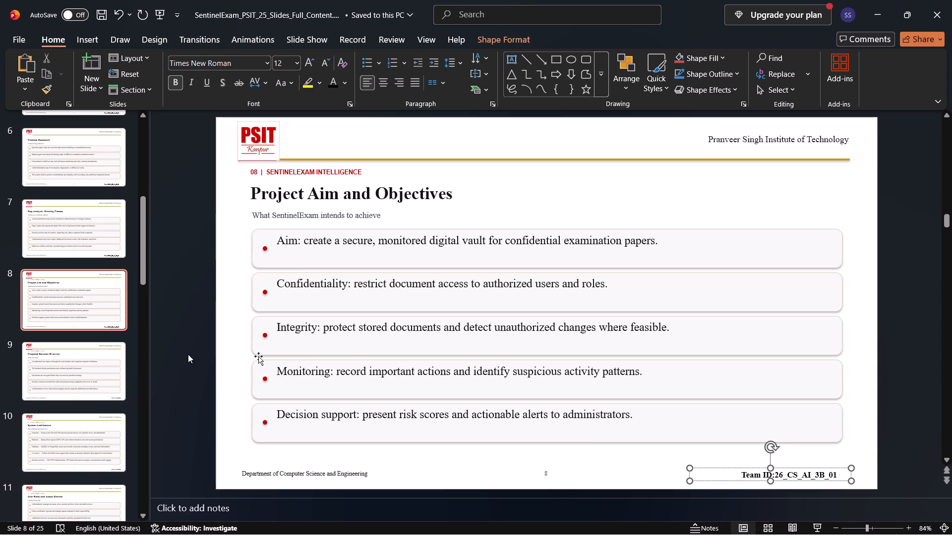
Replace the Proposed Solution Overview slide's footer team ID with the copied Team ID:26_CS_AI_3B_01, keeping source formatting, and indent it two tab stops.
click(95, 346)
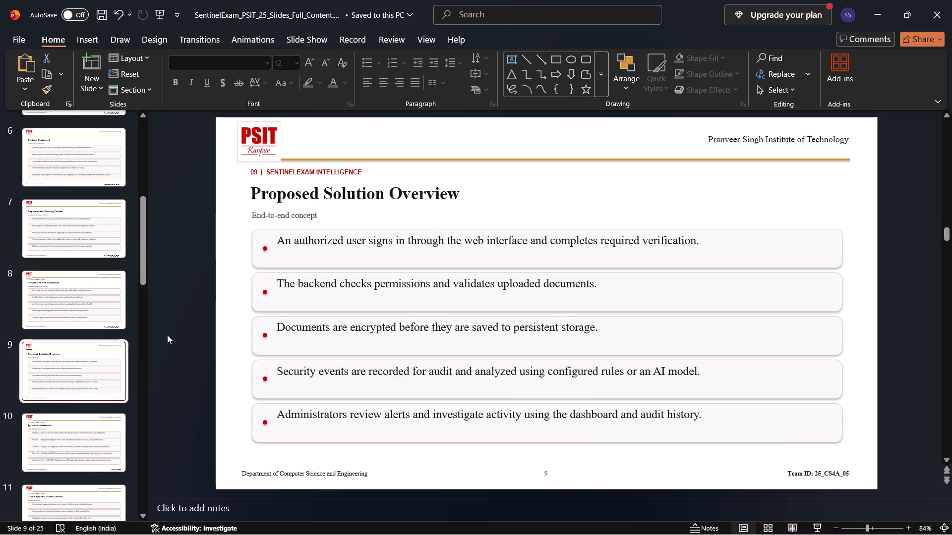
click(806, 470)
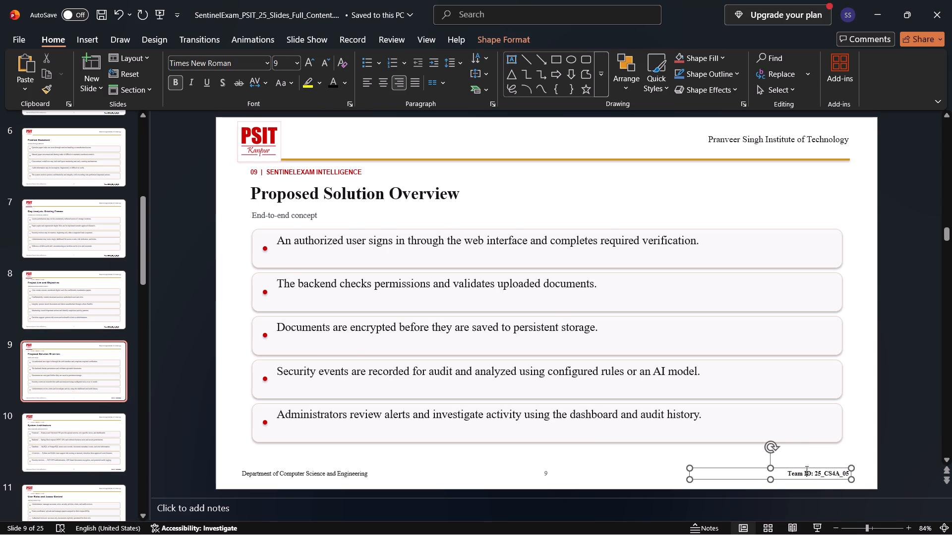
key(ctrl+a)
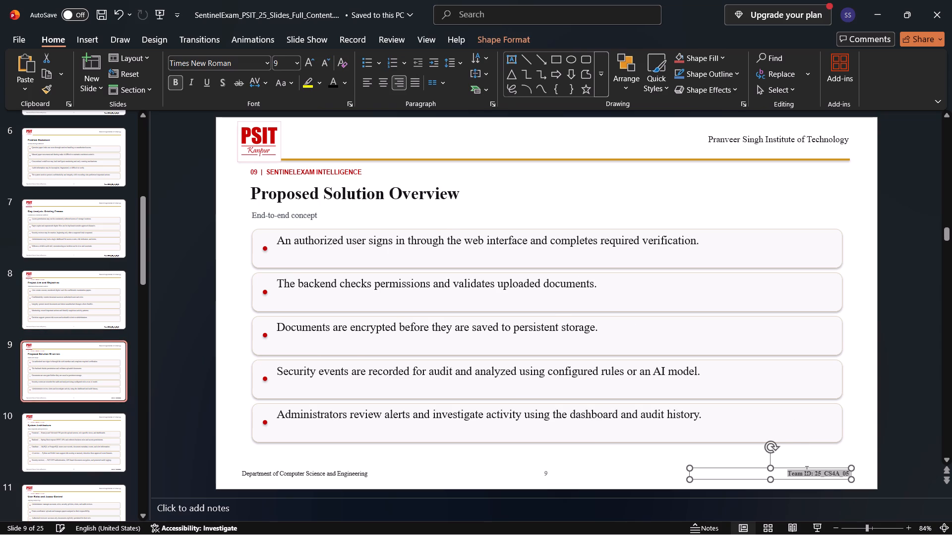
key(ctrl+v)
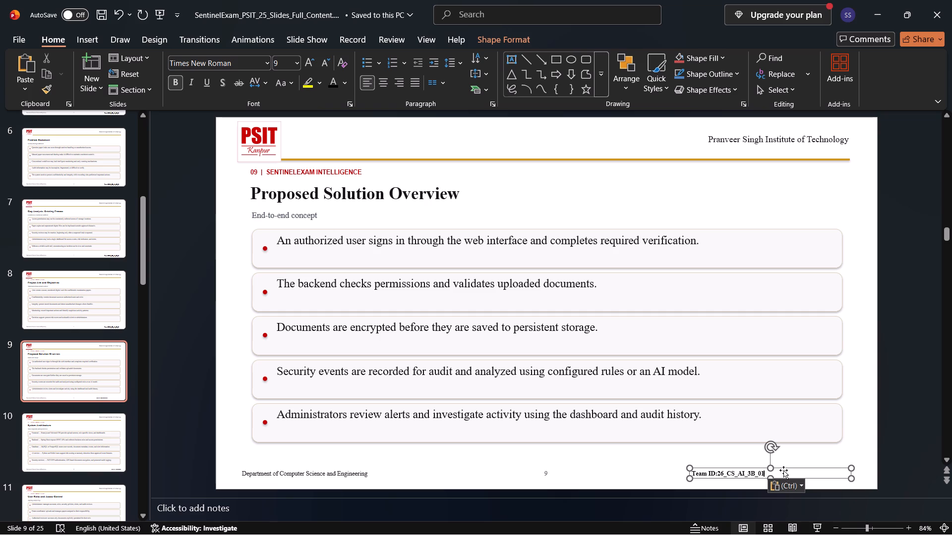
click(796, 484)
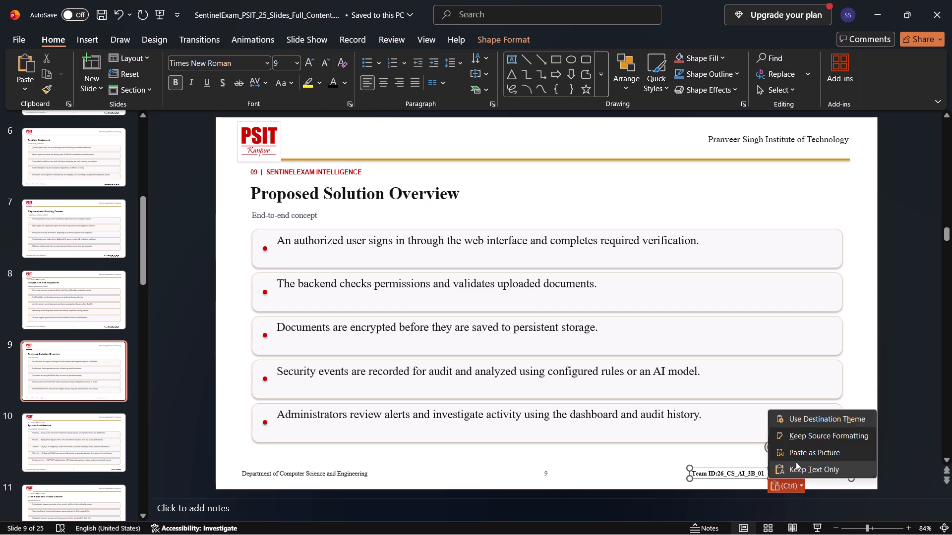
click(810, 438)
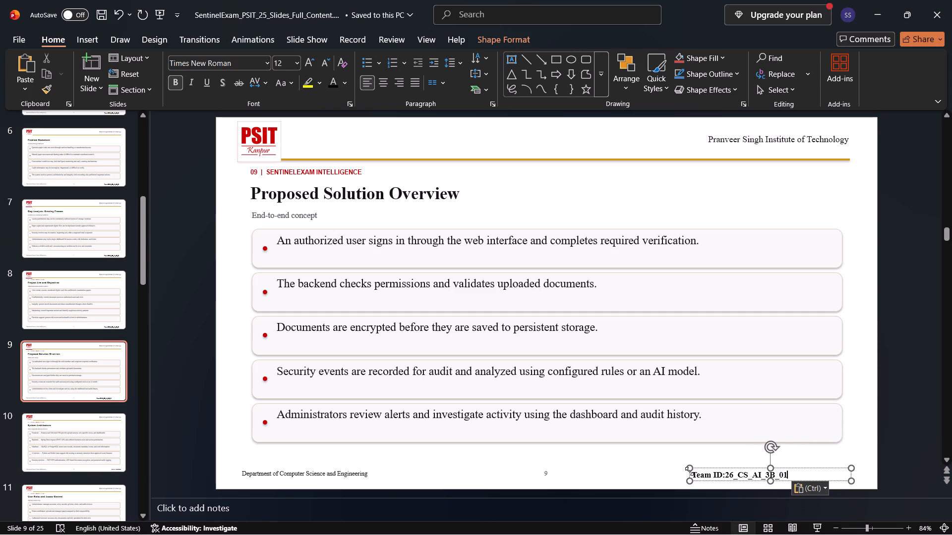
click(695, 475)
key(Left)
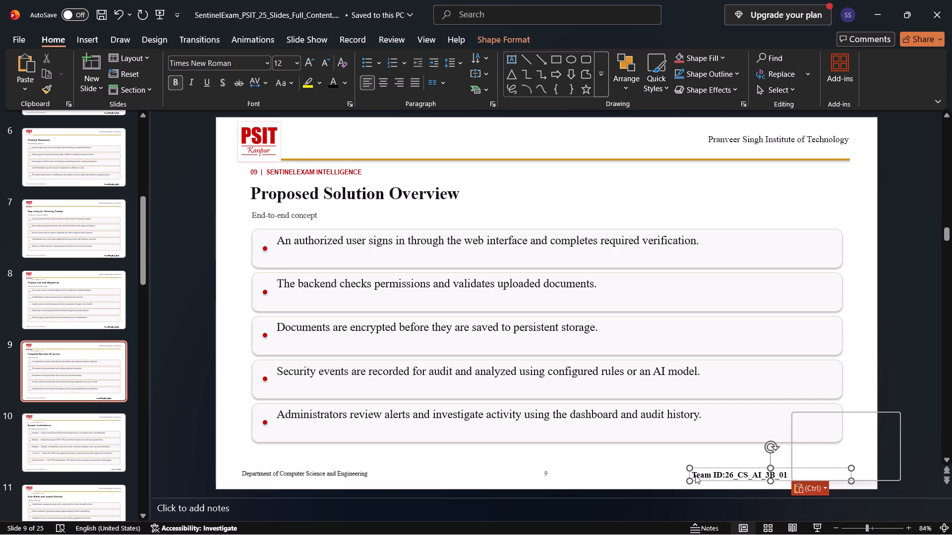
click(695, 475)
key(Tab)
key(Tab)
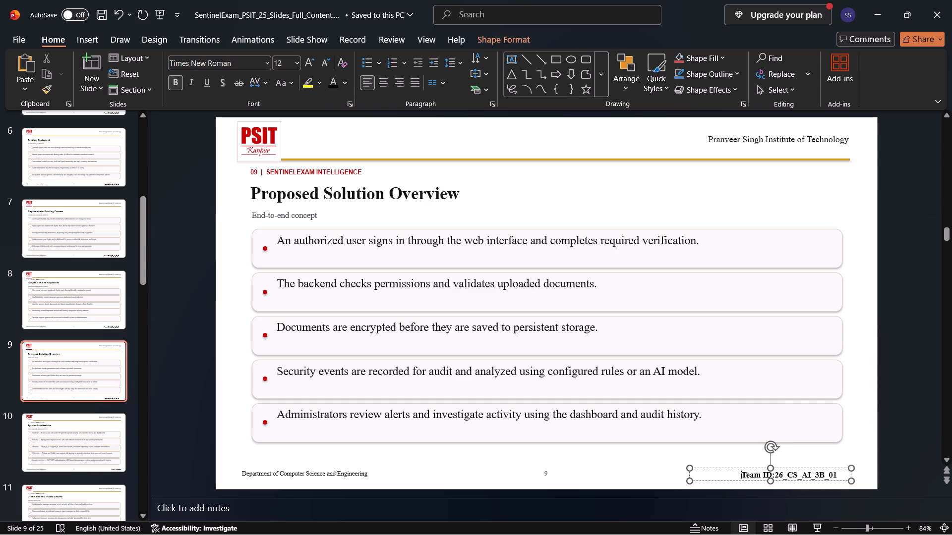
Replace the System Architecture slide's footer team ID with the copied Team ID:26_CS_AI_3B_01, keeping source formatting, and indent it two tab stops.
click(84, 427)
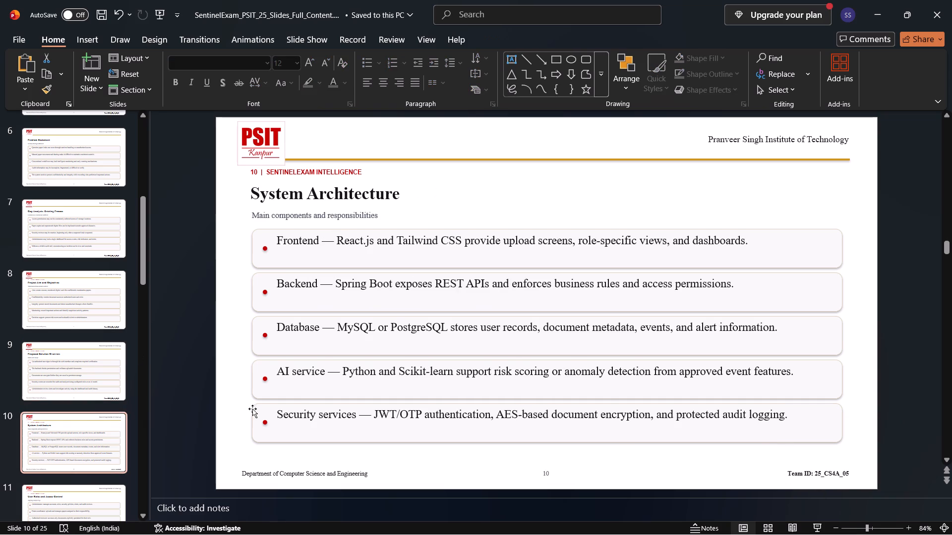
click(790, 470)
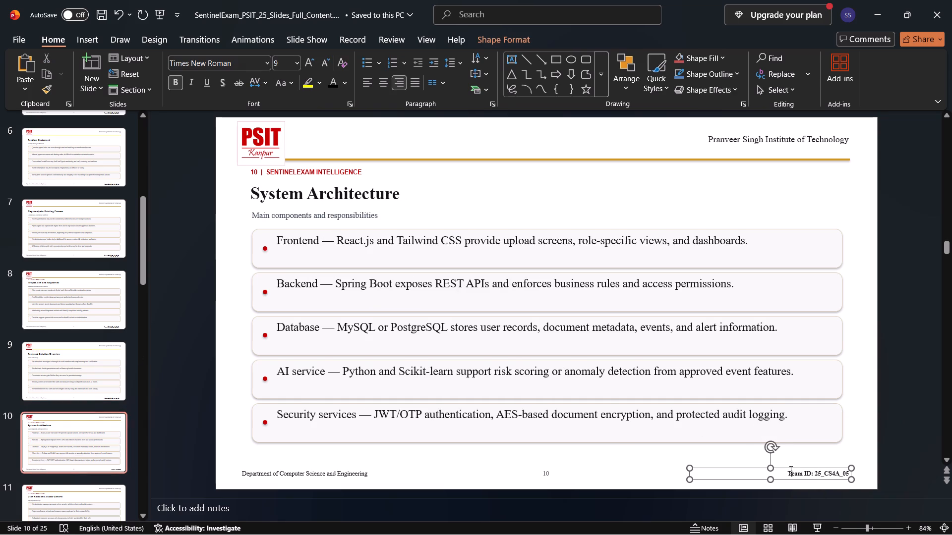
key(ctrl+a)
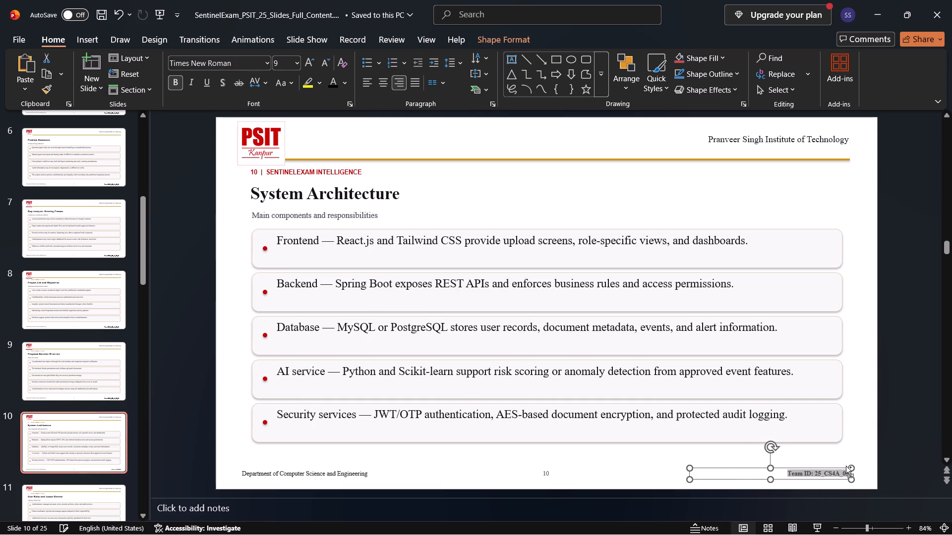
key(ctrl+v)
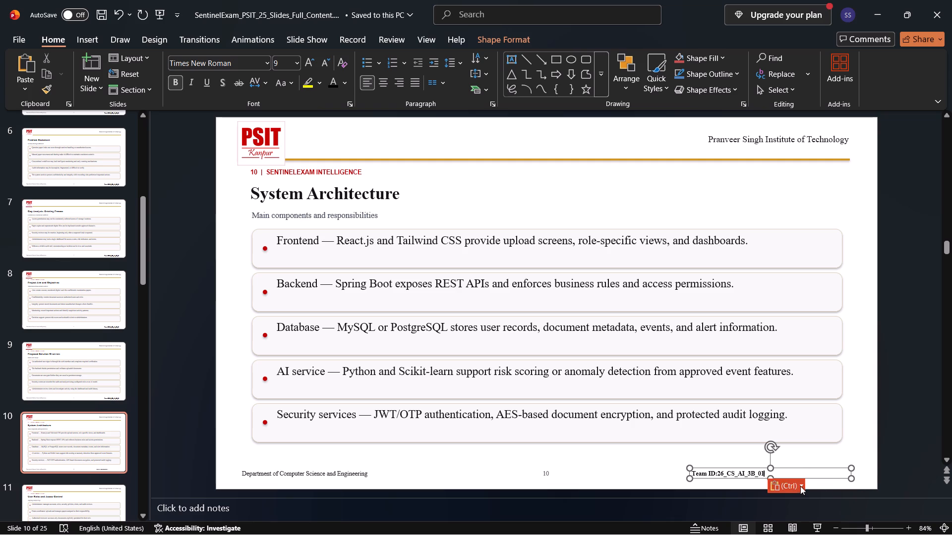
click(801, 486)
click(805, 436)
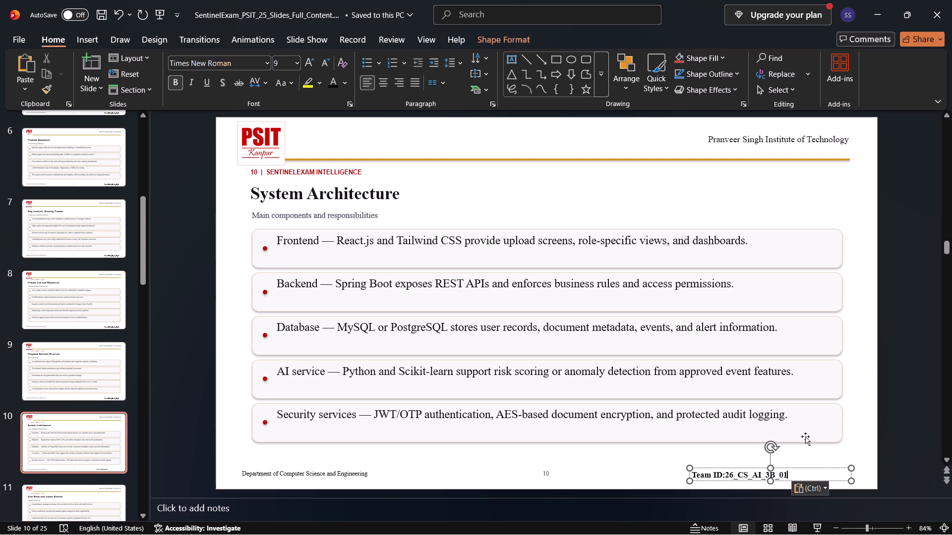
click(696, 474)
key(Left)
key(Tab)
key(Tab)
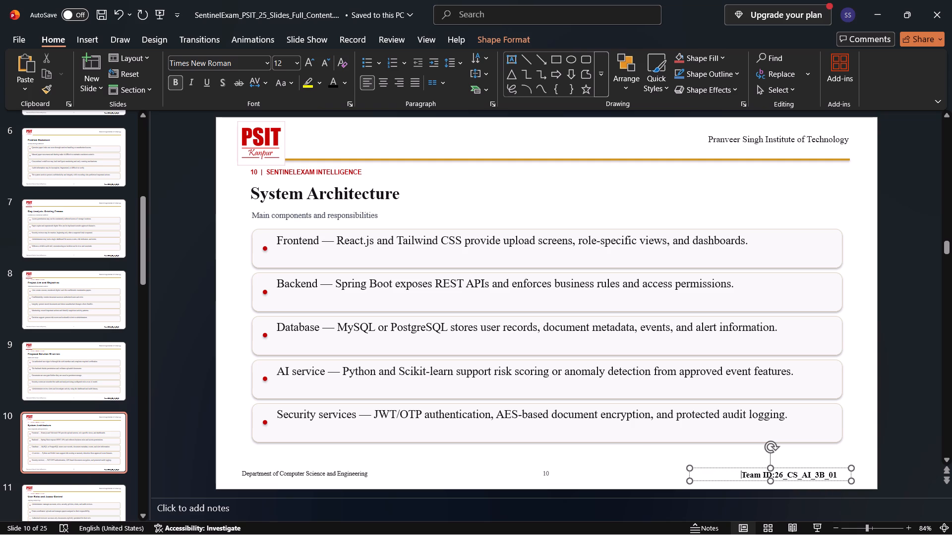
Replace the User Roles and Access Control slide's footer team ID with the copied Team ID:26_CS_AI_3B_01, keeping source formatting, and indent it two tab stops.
scroll(45, 420, down, 1)
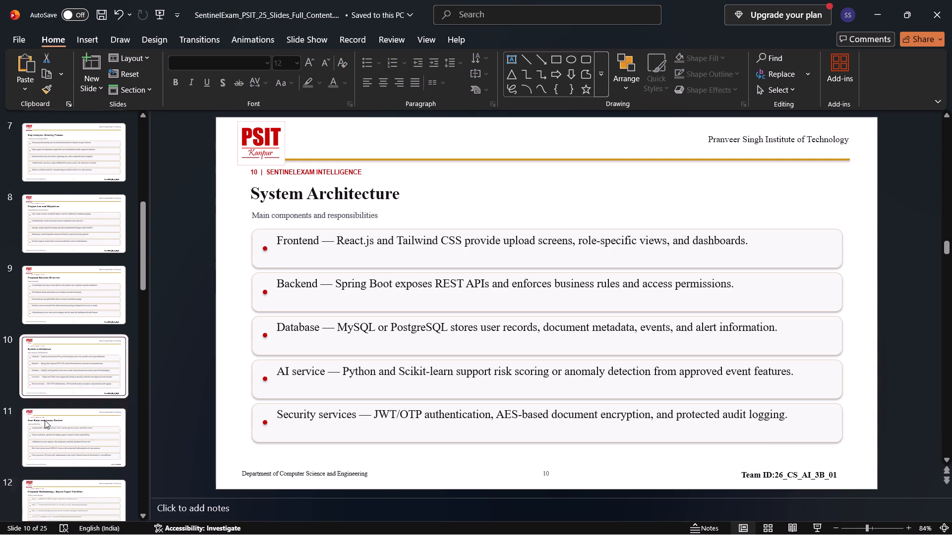
scroll(45, 420, down, 2)
click(63, 239)
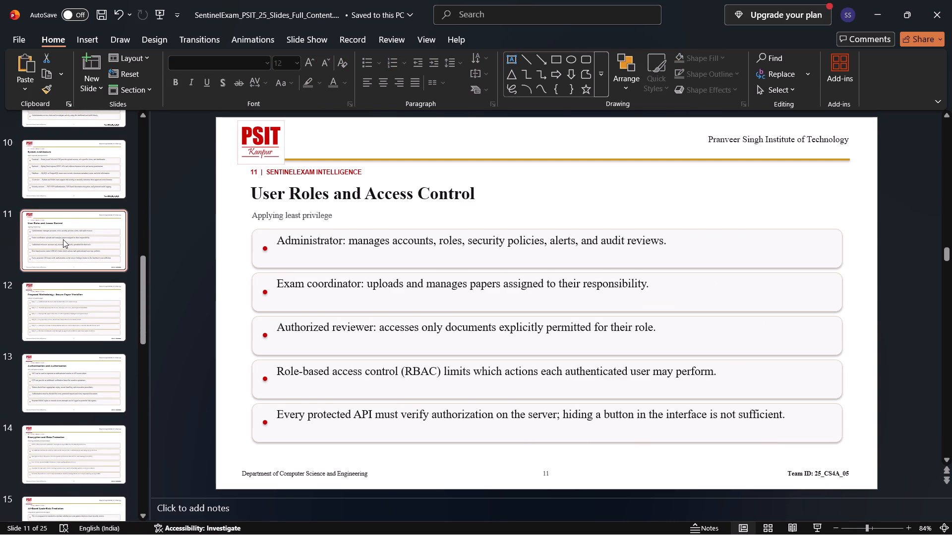
click(827, 475)
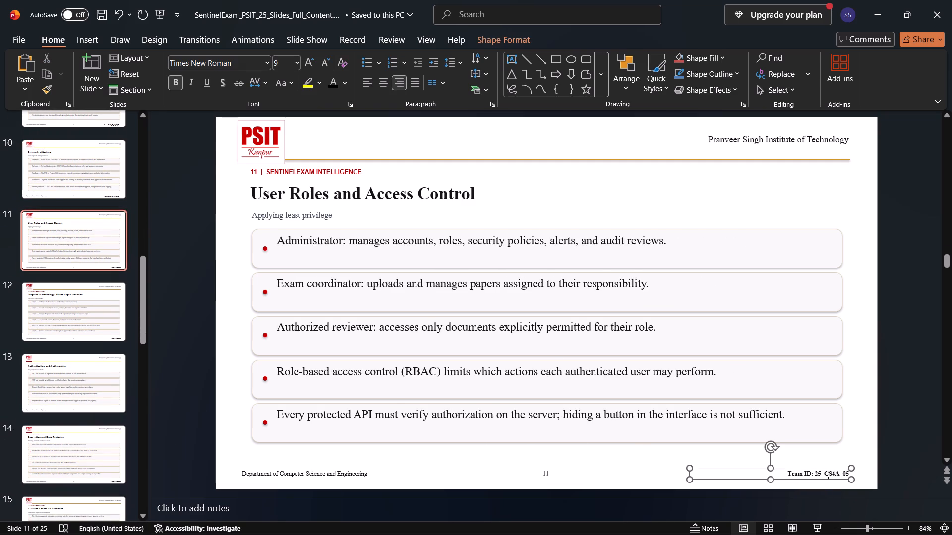
key(ctrl+a)
key(ctrl+v)
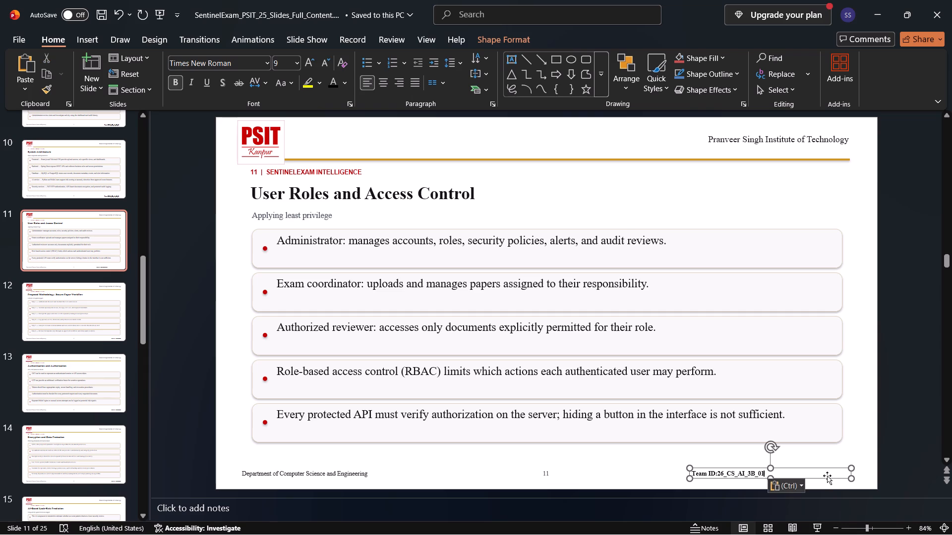
click(800, 485)
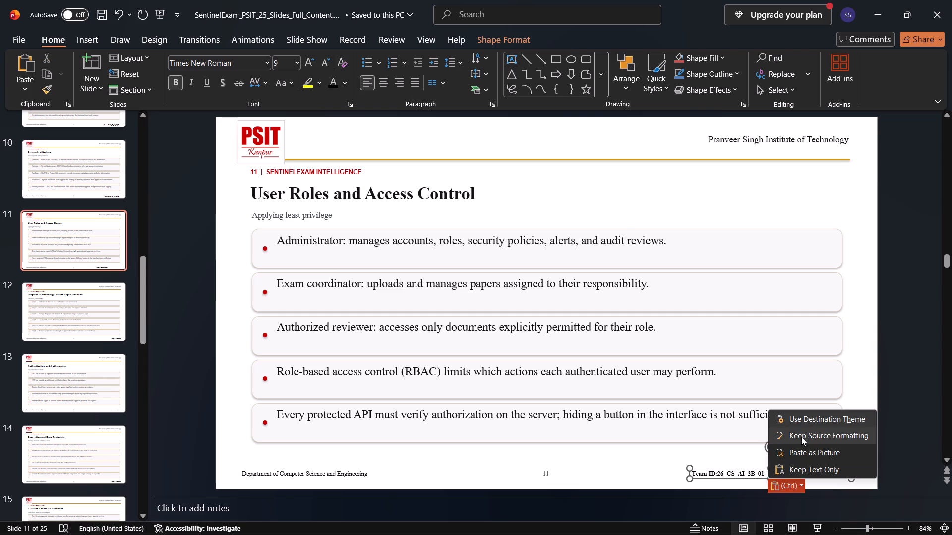
click(801, 436)
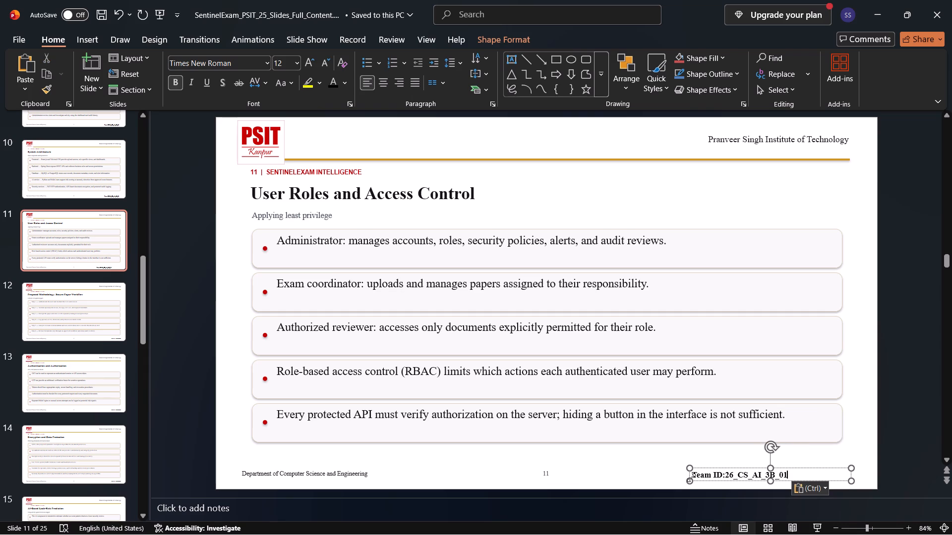
click(691, 478)
key(Tab)
key(Tab)
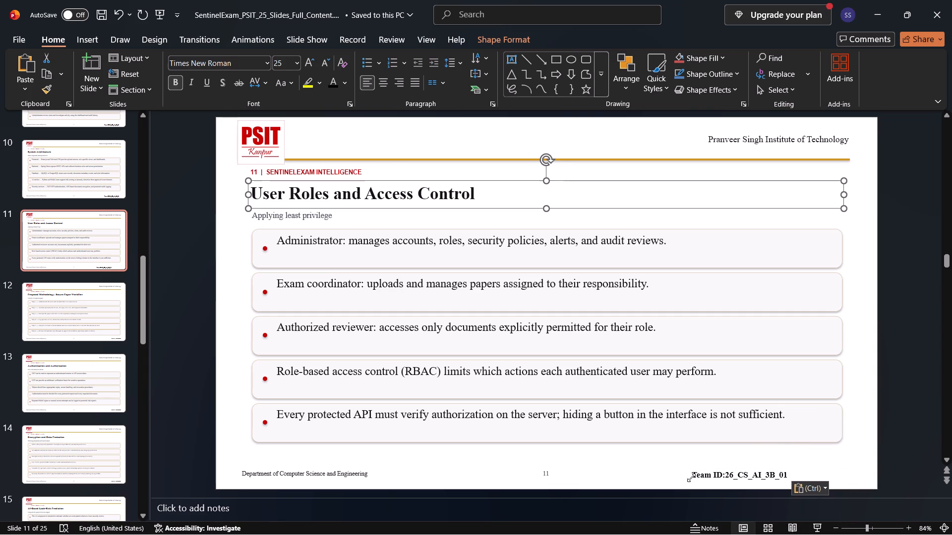
key(ctrl+z)
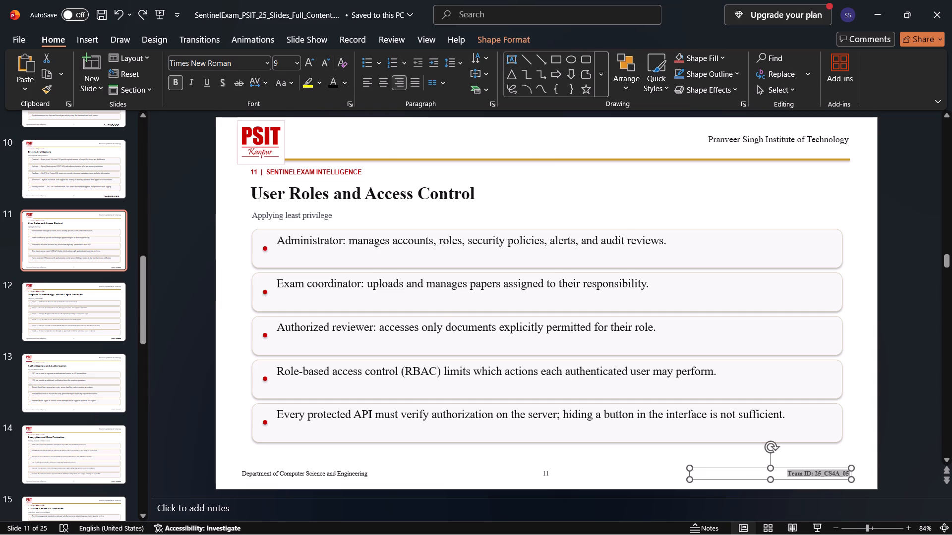
key(ctrl+v)
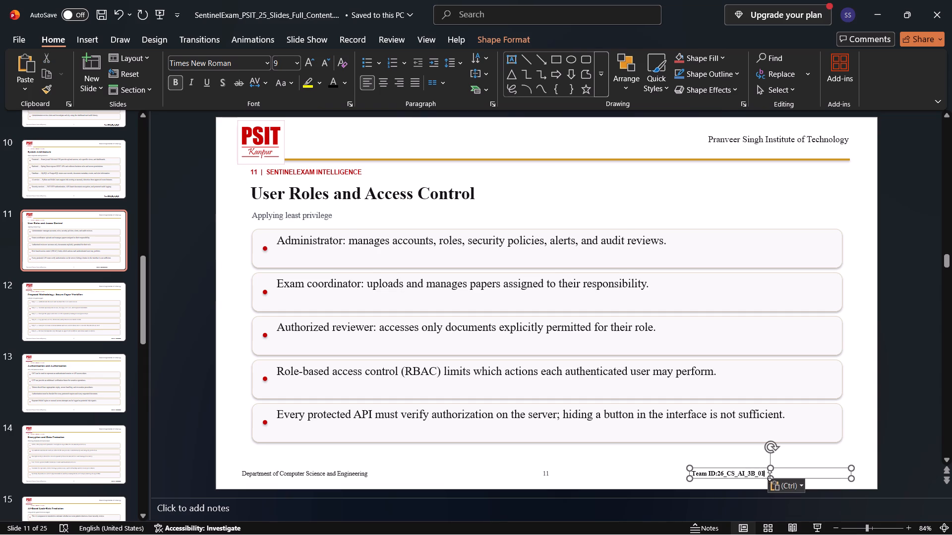
click(799, 484)
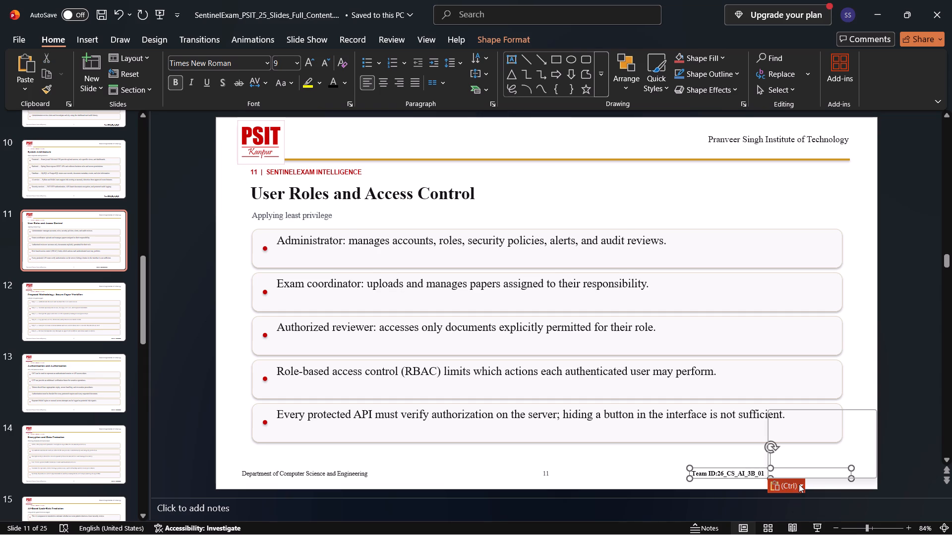
click(802, 437)
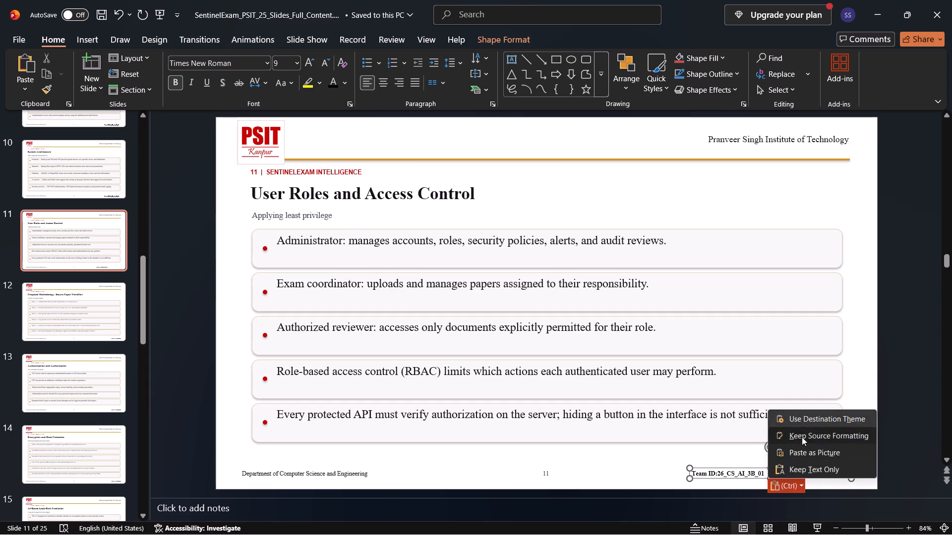
click(694, 474)
key(Tab)
key(Tab)
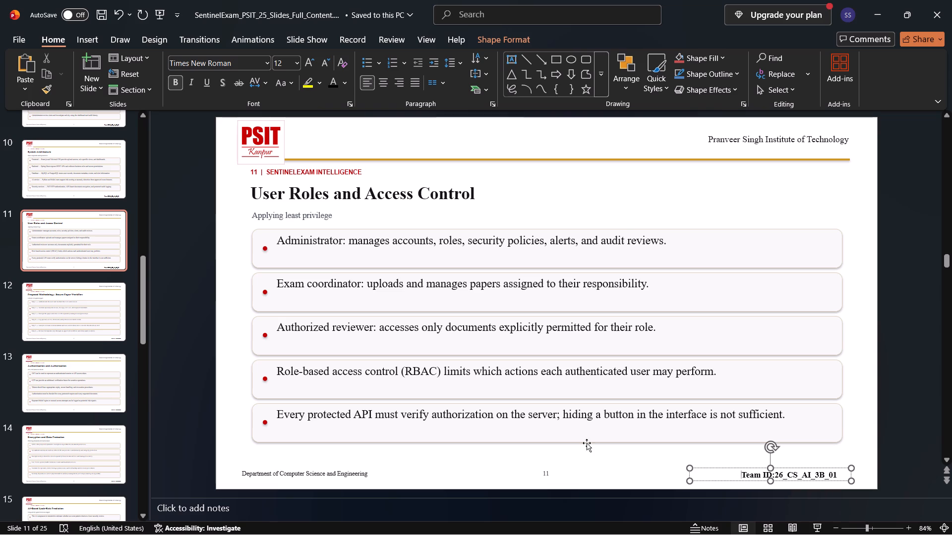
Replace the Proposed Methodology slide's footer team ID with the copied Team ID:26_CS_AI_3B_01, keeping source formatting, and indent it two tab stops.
click(121, 312)
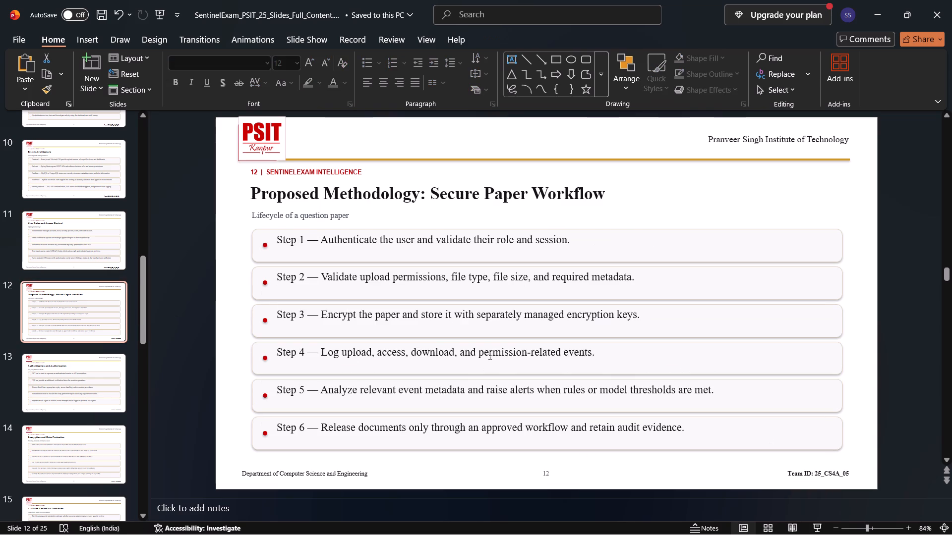
click(795, 472)
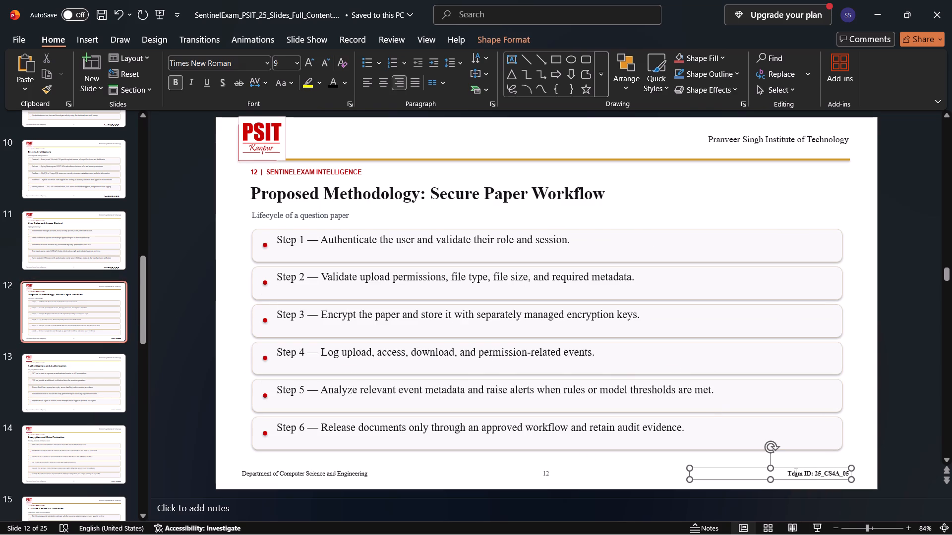
key(ctrl+a)
key(ctrl+v)
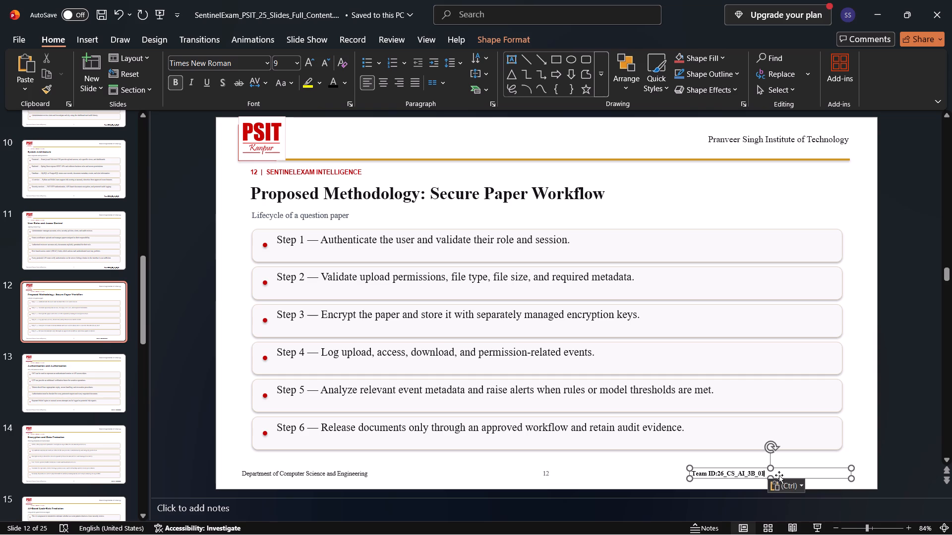
click(795, 483)
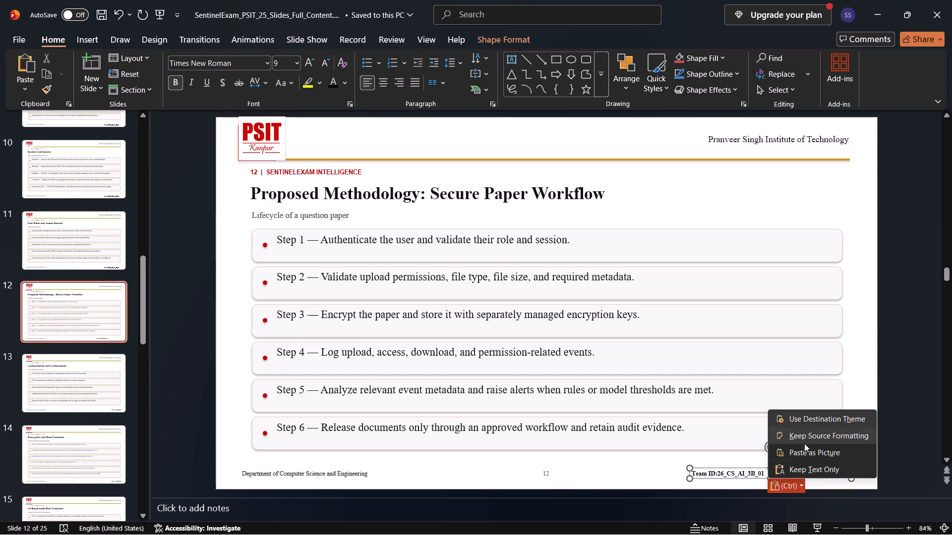
click(804, 440)
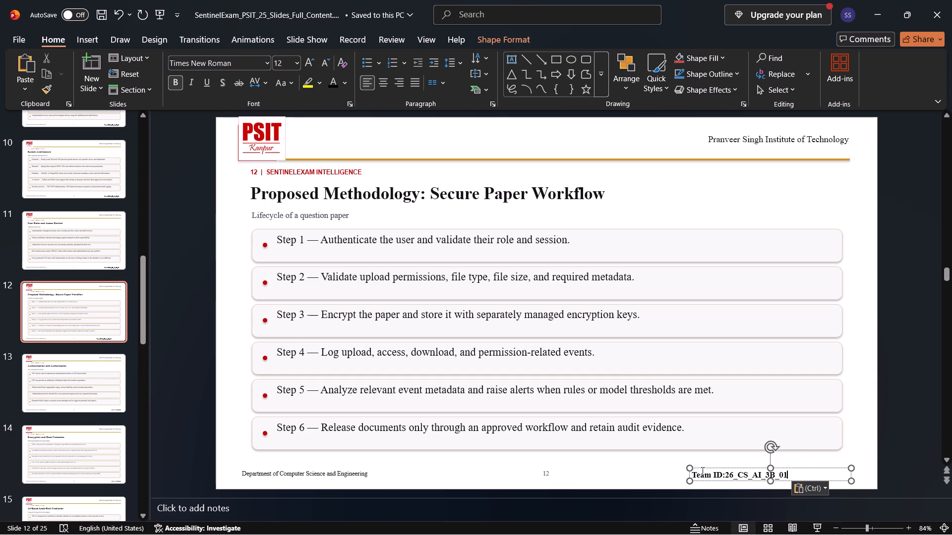
click(695, 476)
key(Left)
key(Tab)
key(Tab)
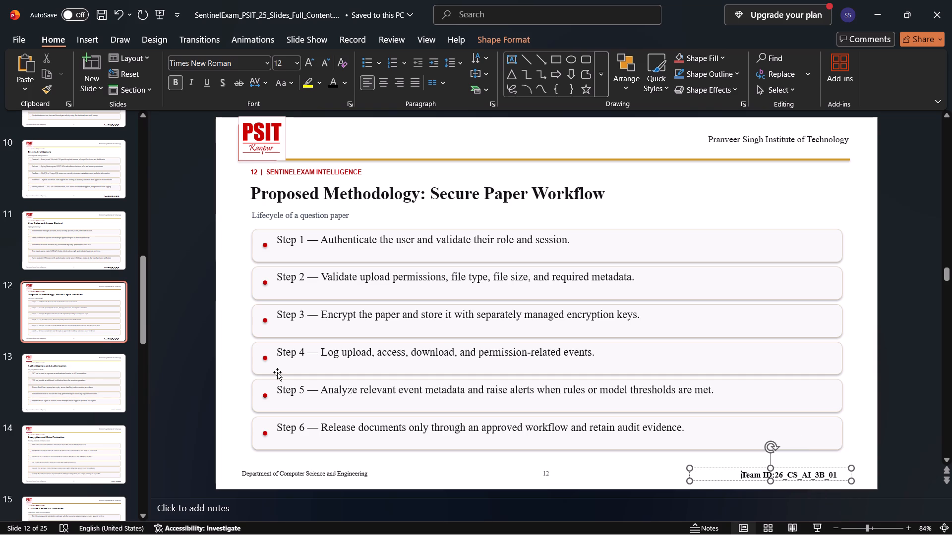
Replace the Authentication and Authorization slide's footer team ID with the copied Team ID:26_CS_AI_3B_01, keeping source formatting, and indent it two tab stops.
click(89, 388)
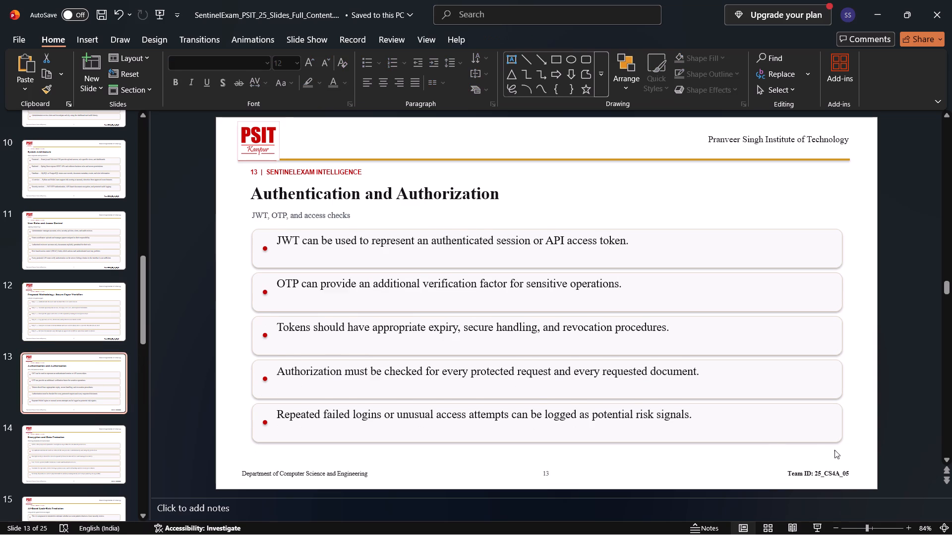
click(825, 470)
key(ctrl+a)
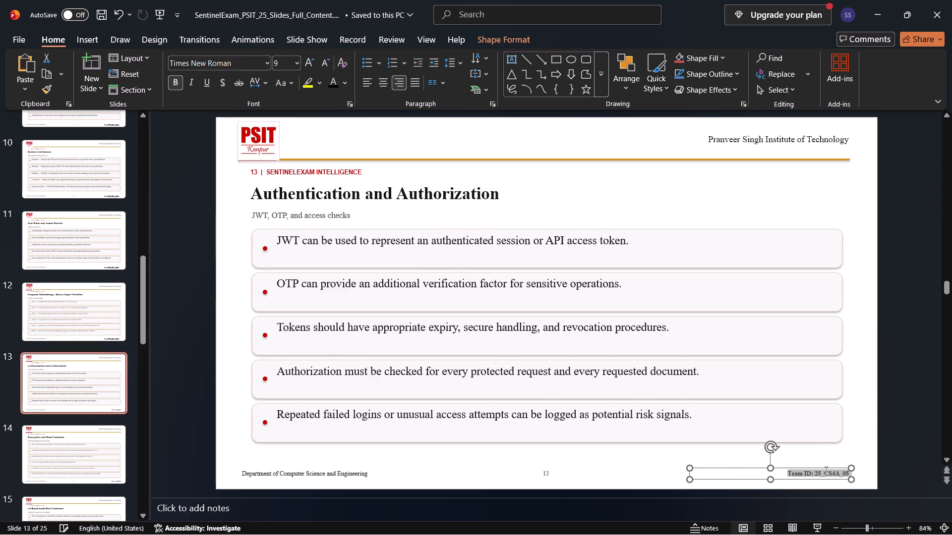
key(ctrl+v)
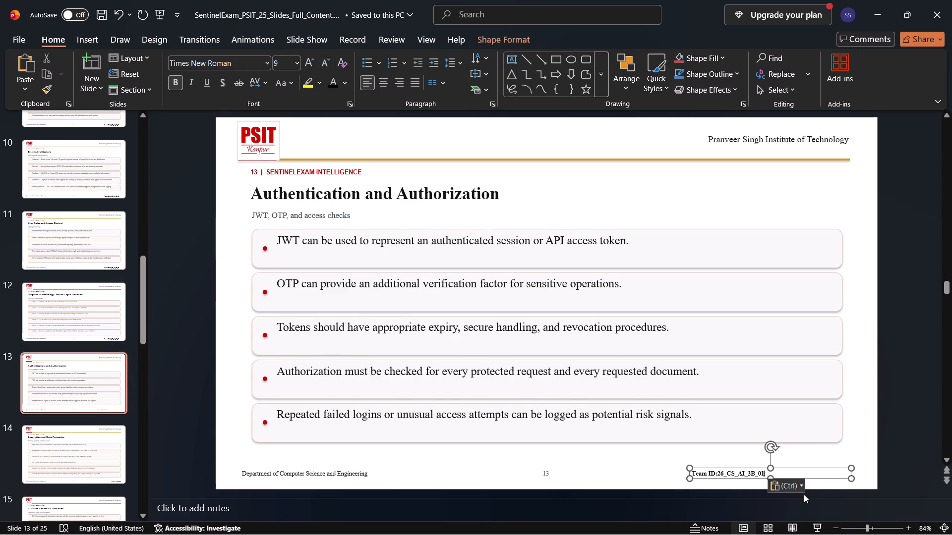
click(801, 491)
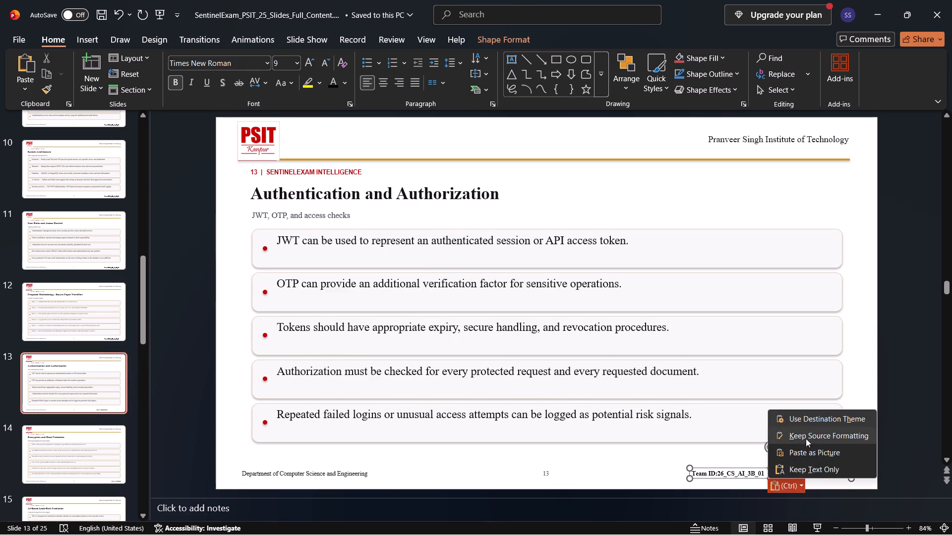
click(805, 438)
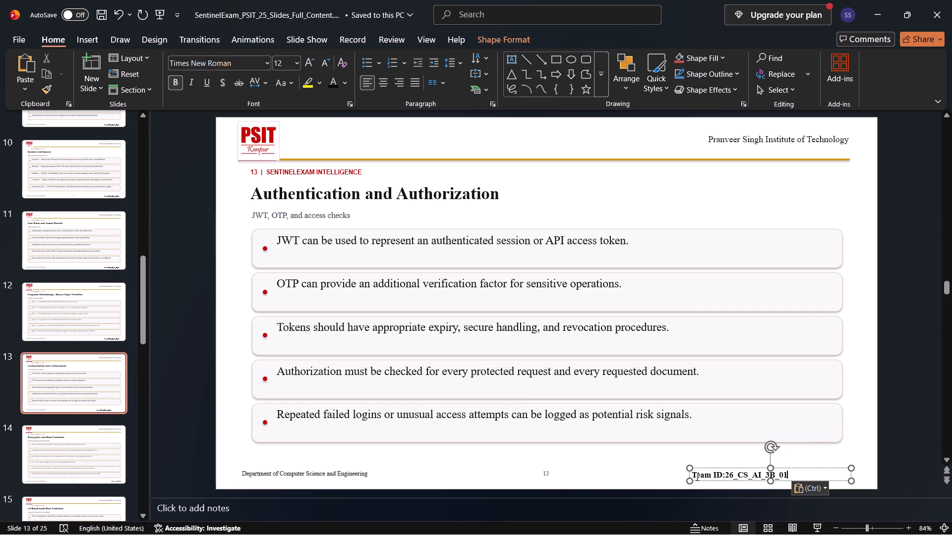
click(695, 475)
key(Left)
key(Tab)
key(Tab)
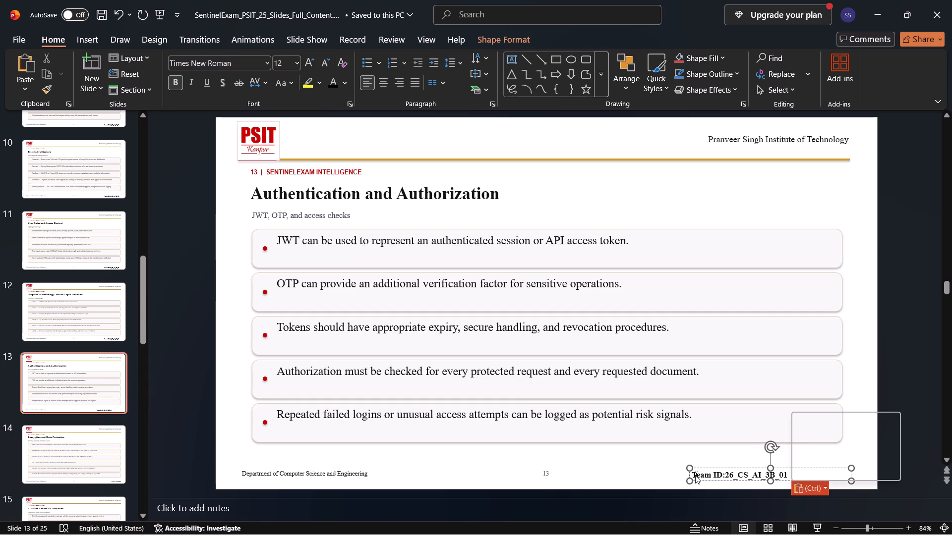
click(701, 474)
key(Tab)
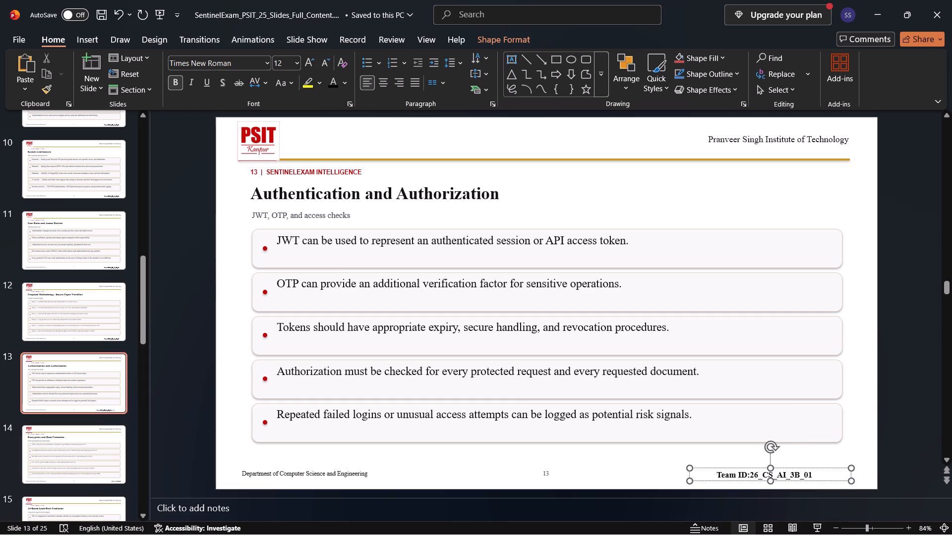
key(Tab)
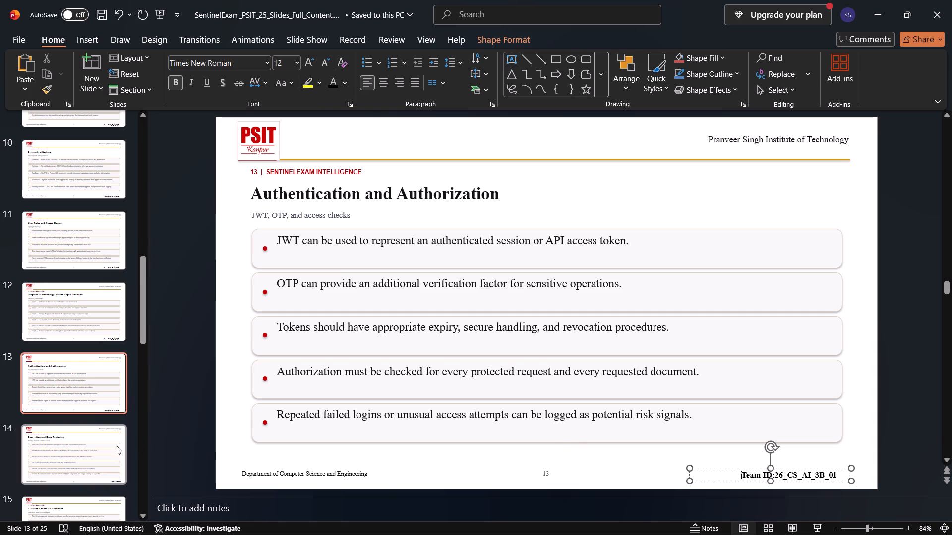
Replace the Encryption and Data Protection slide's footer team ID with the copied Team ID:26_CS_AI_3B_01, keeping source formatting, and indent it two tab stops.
click(116, 446)
click(812, 469)
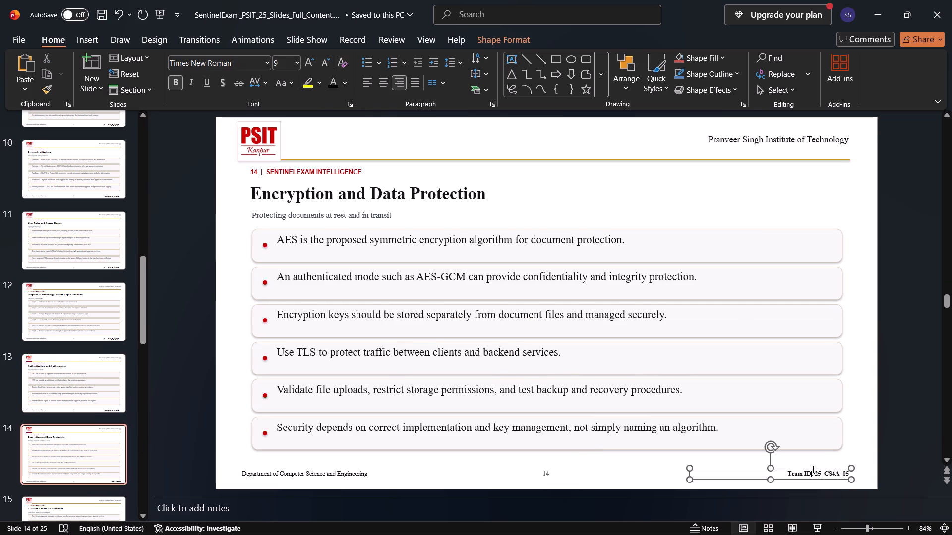
key(ctrl+a)
key(ctrl+v)
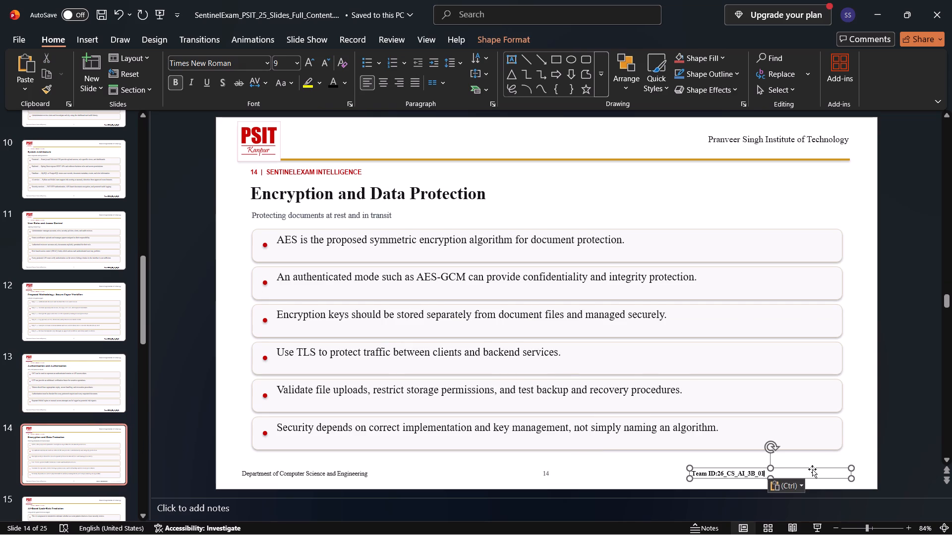
click(792, 481)
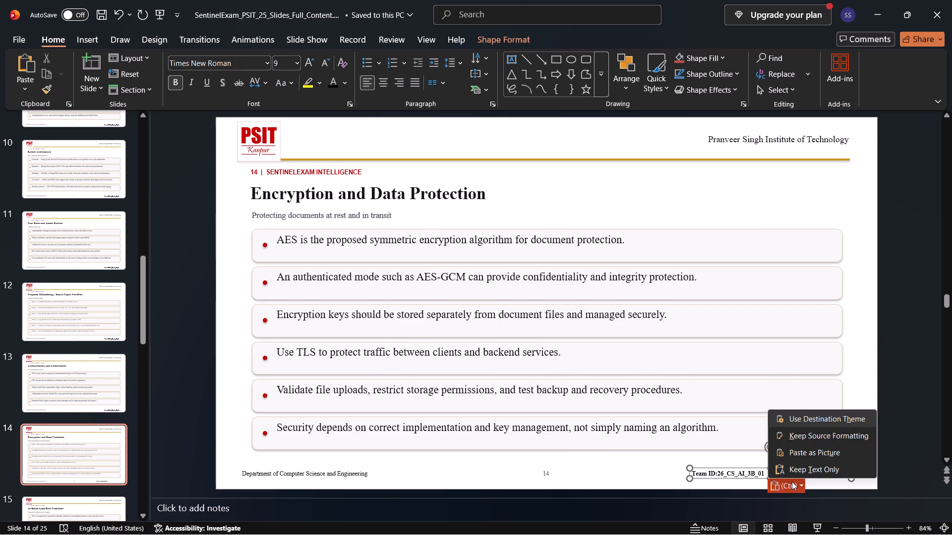
click(796, 431)
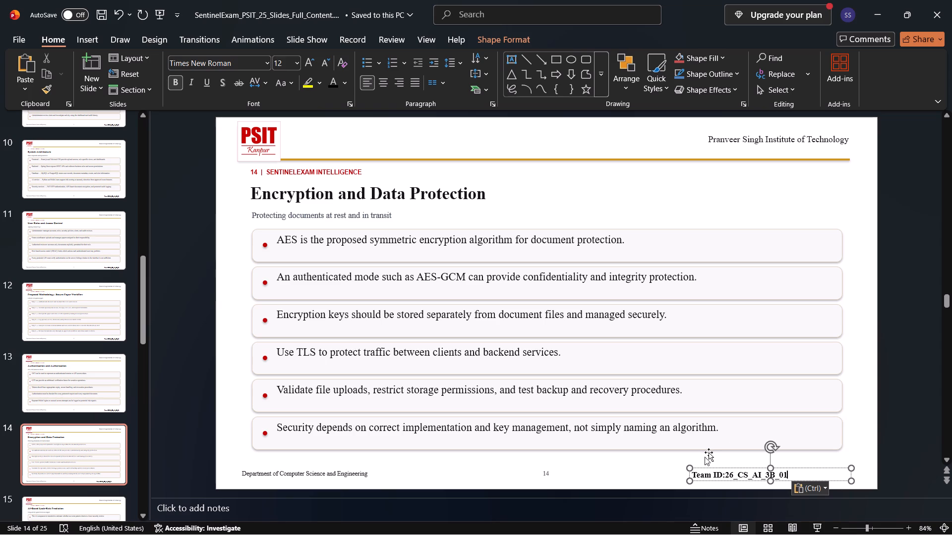
click(695, 474)
key(Left)
key(Tab)
key(Tab)
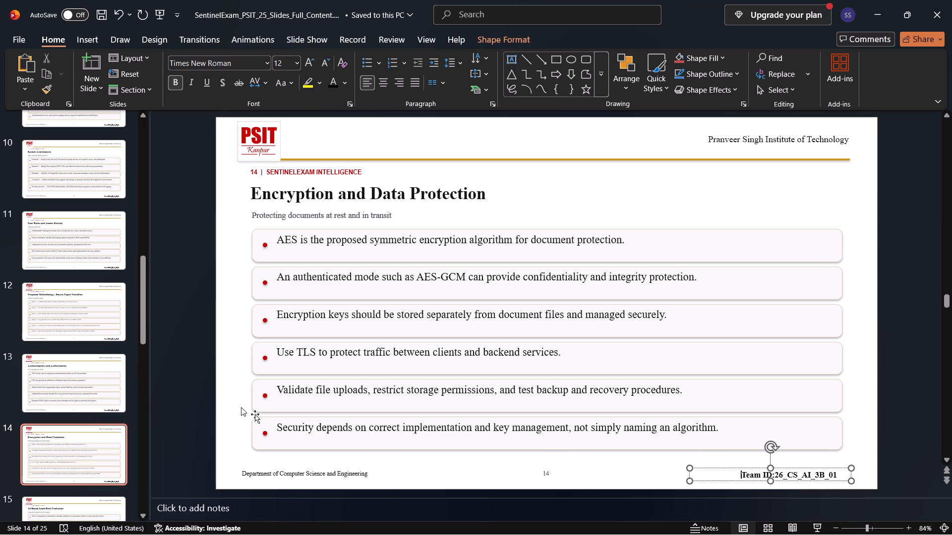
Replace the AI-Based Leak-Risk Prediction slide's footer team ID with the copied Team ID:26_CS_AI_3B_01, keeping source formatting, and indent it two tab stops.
scroll(116, 411, down, 2)
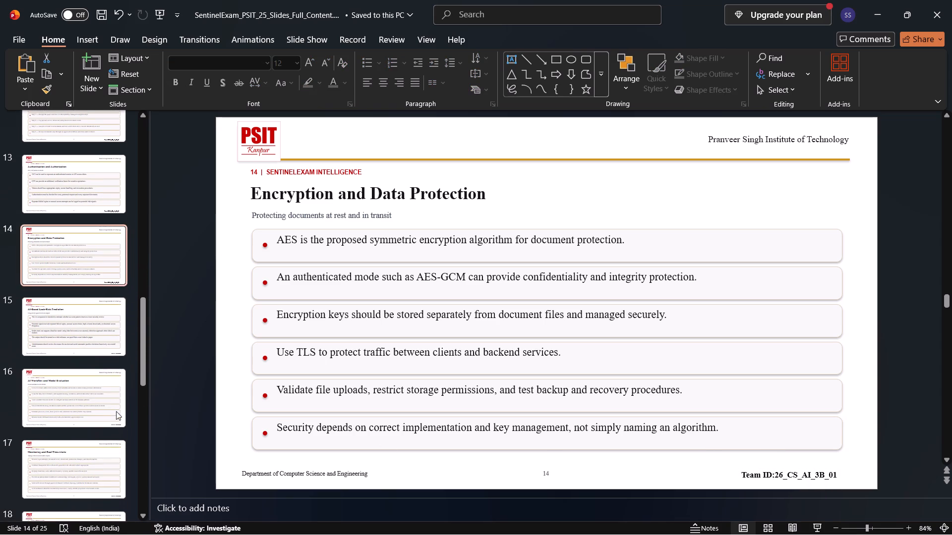
scroll(116, 411, down, 2)
click(43, 227)
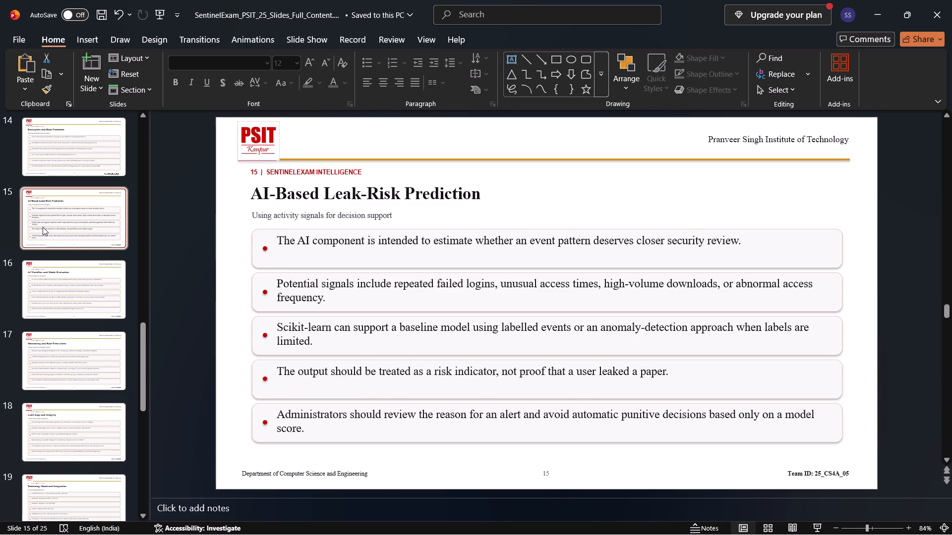
click(814, 469)
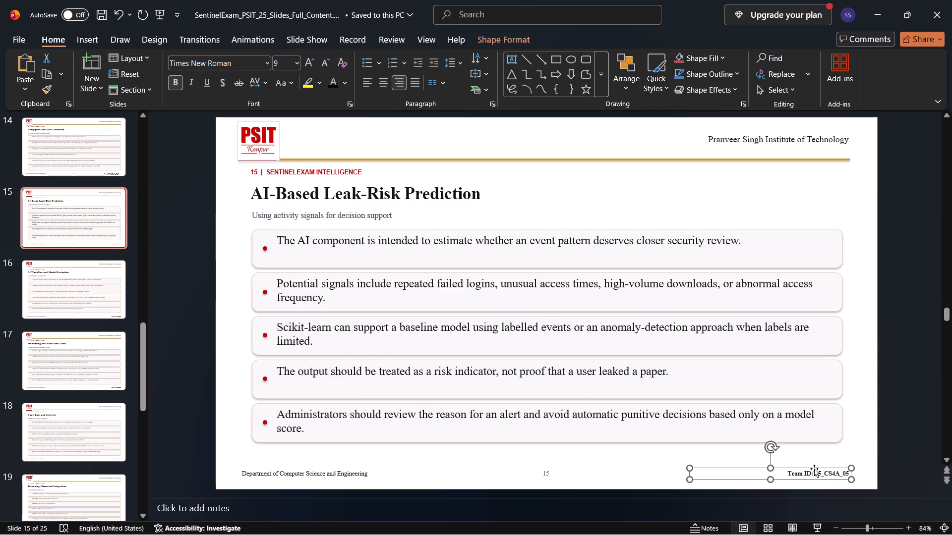
click(816, 475)
key(ctrl+a)
key(ctrl+v)
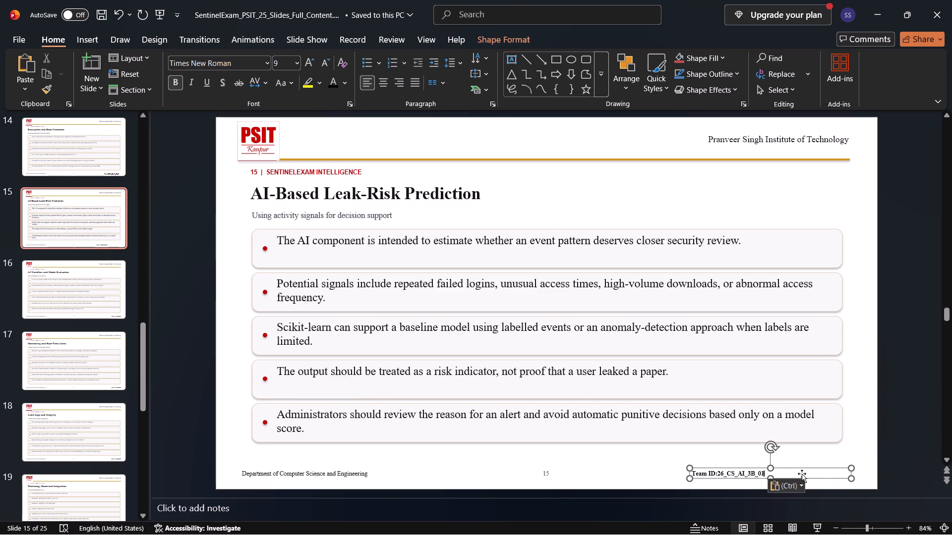
click(801, 481)
click(802, 437)
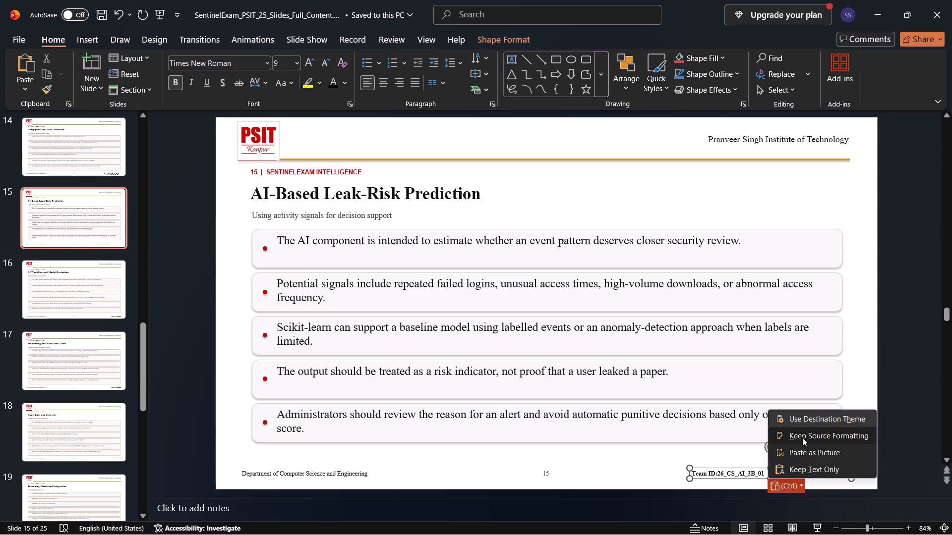
click(694, 474)
key(Left)
key(Tab)
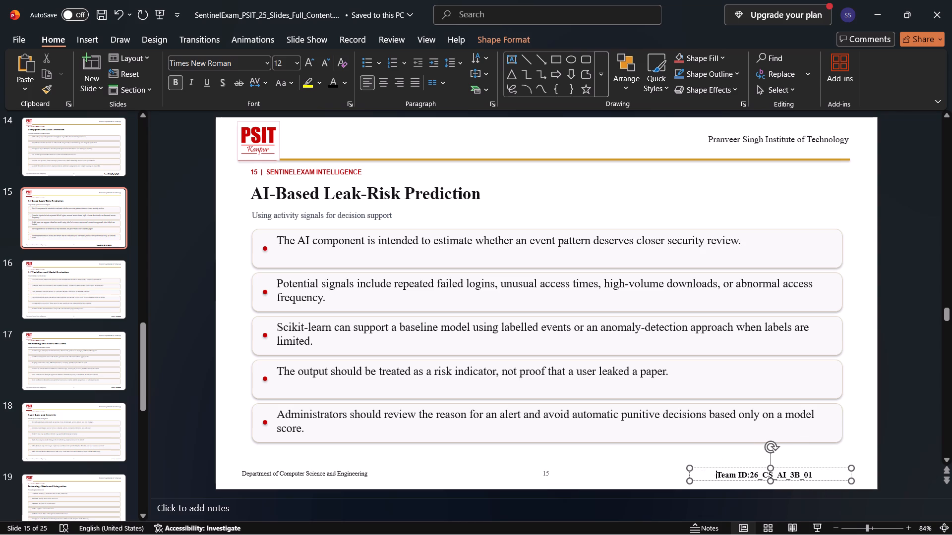
key(Tab)
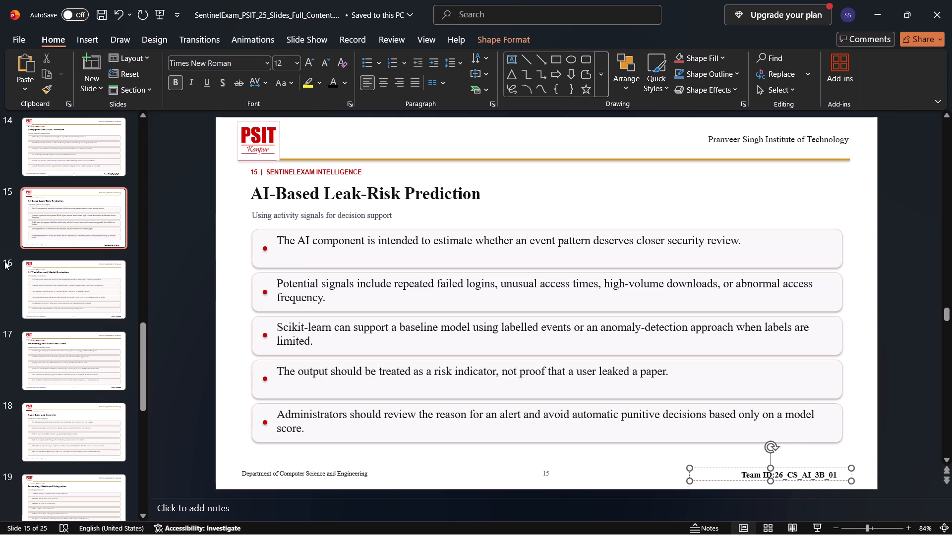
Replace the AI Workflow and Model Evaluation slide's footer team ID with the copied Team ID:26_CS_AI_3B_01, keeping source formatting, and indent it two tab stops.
click(44, 278)
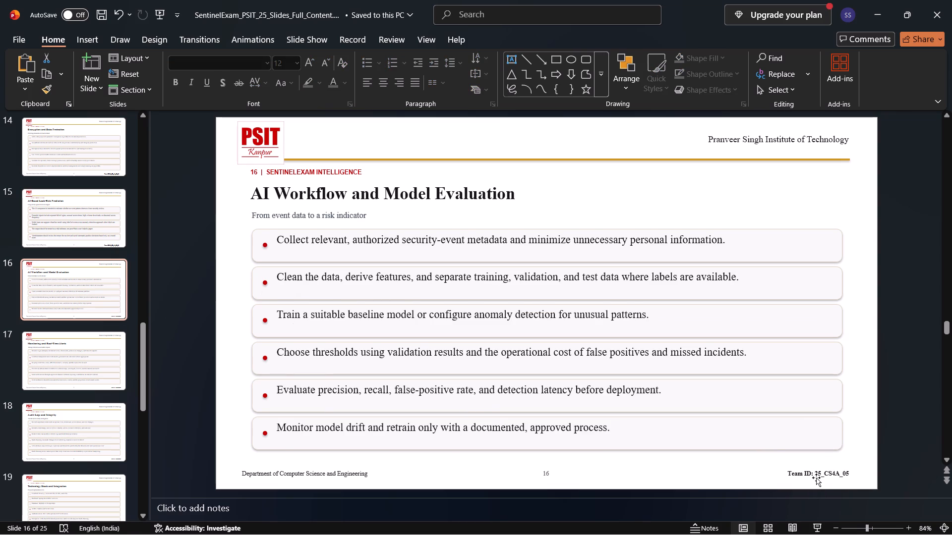
click(815, 475)
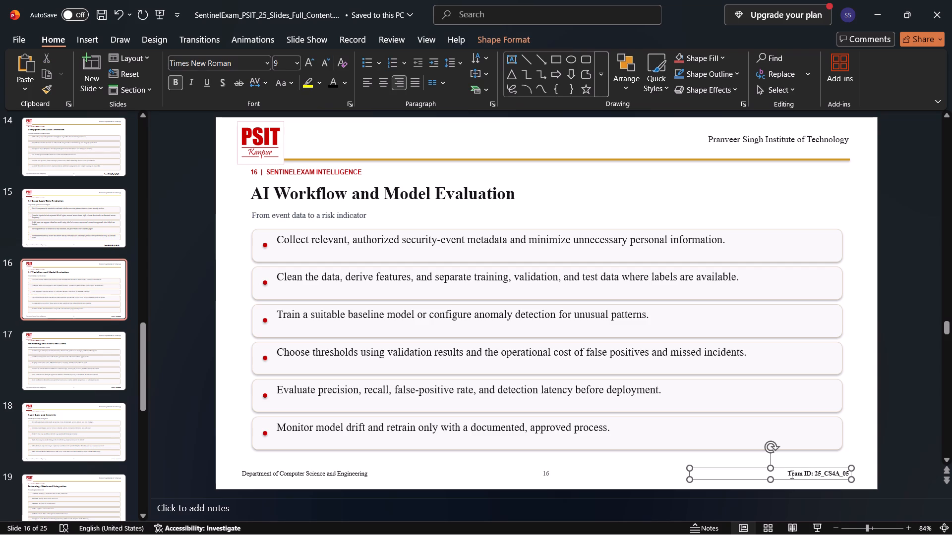
key(ctrl+a)
key(ctrl+v)
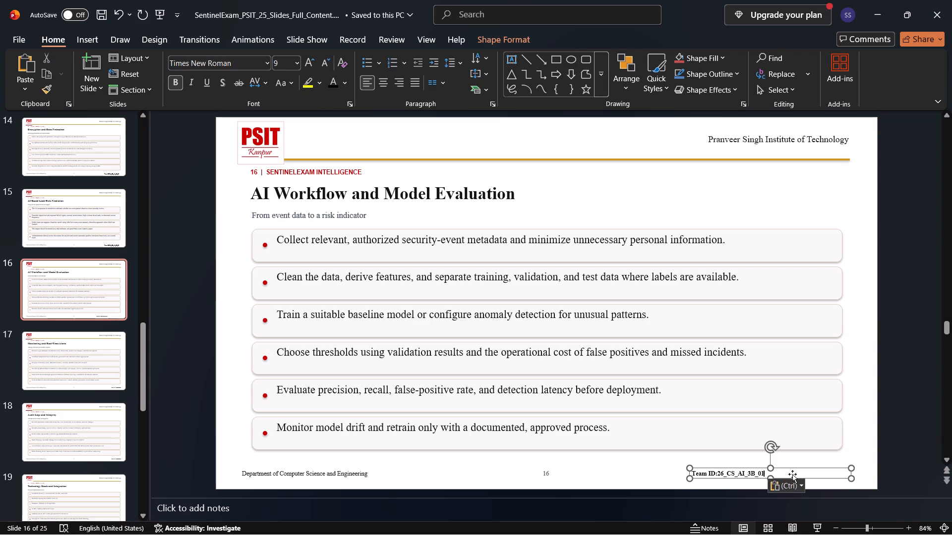
click(796, 481)
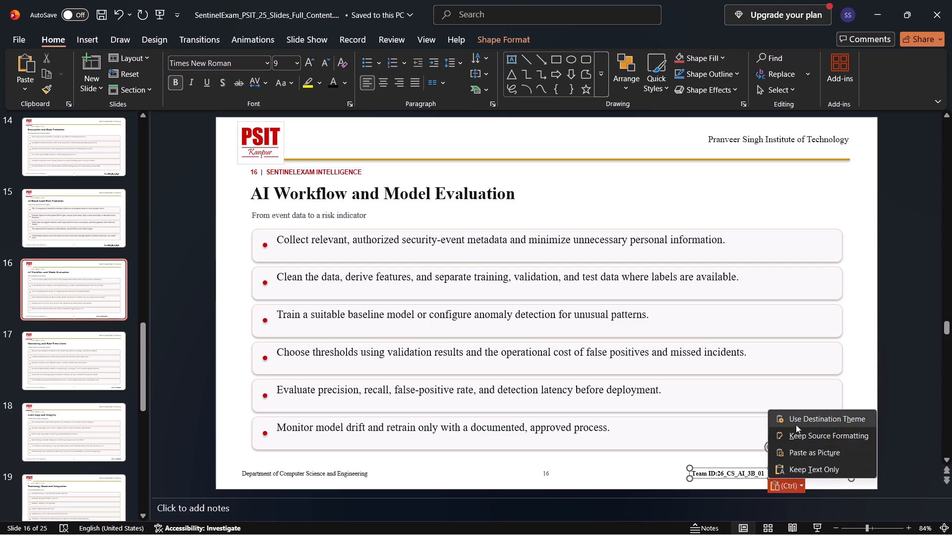
click(797, 430)
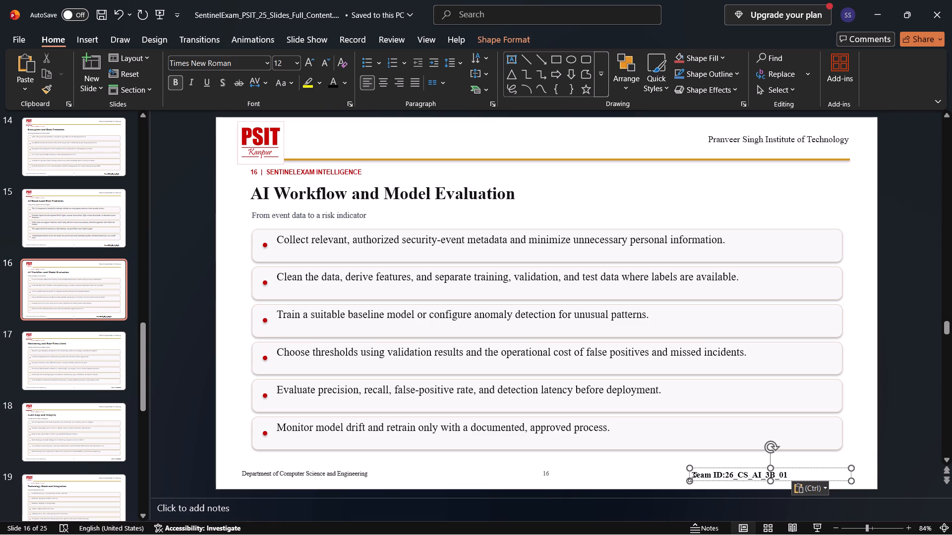
click(695, 474)
key(Left)
key(Tab)
key(Tab)
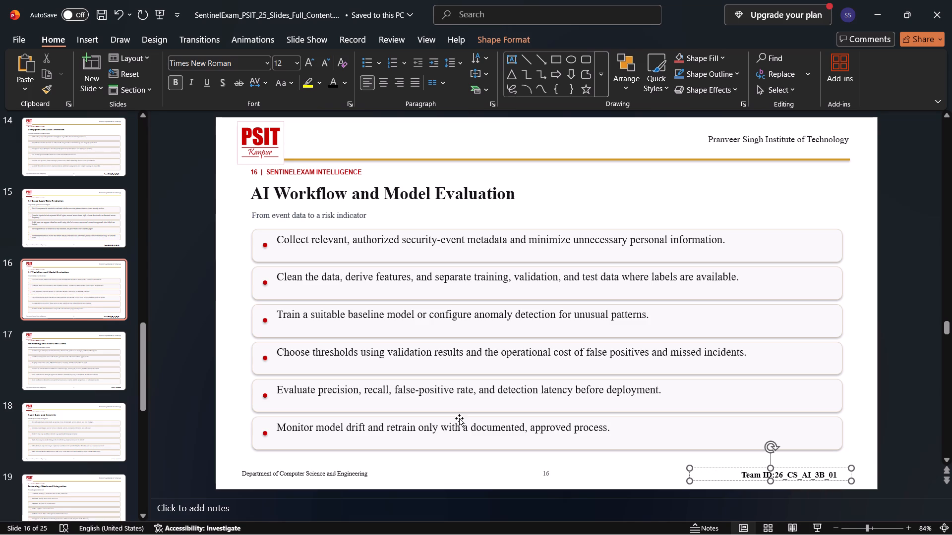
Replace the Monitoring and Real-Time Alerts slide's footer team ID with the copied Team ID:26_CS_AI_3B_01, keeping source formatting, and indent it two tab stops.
click(88, 345)
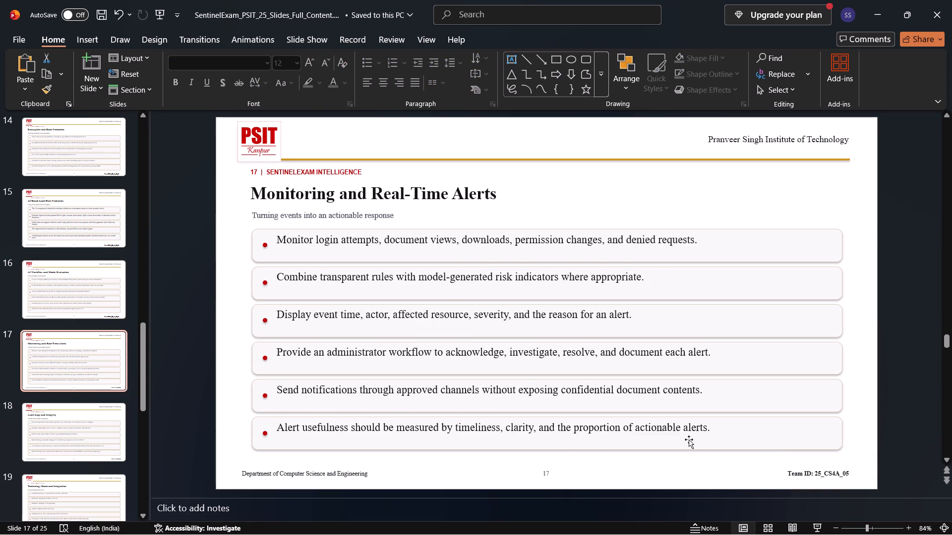
click(793, 474)
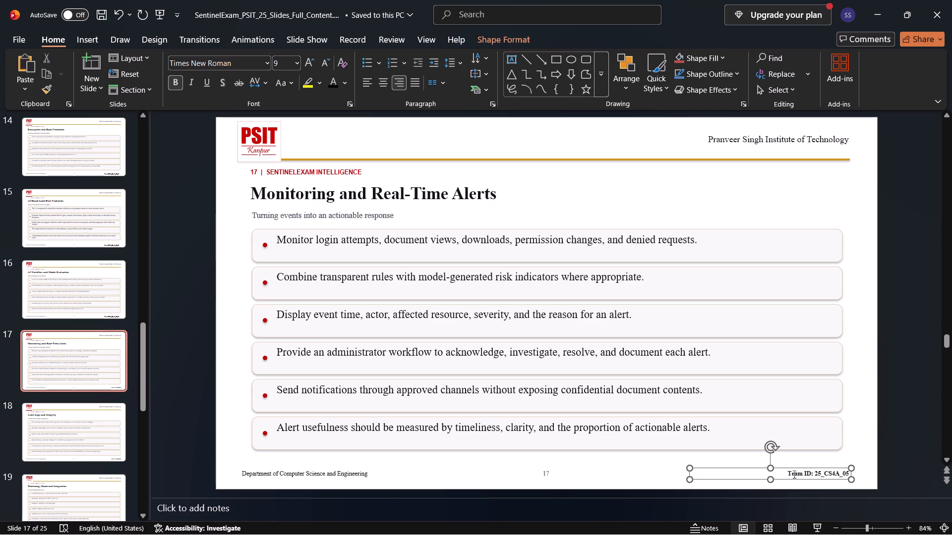
key(ctrl+a)
key(ctrl+v)
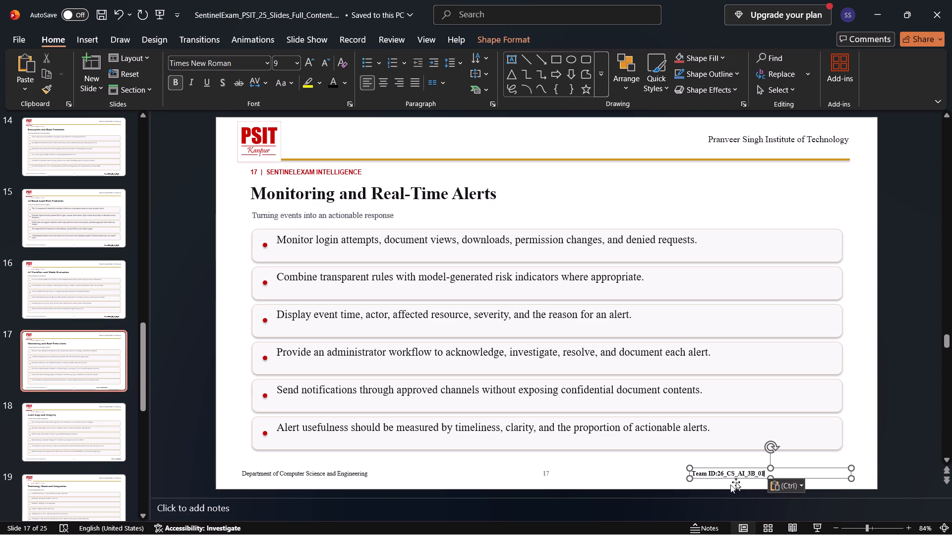
click(694, 472)
key(Left)
click(802, 485)
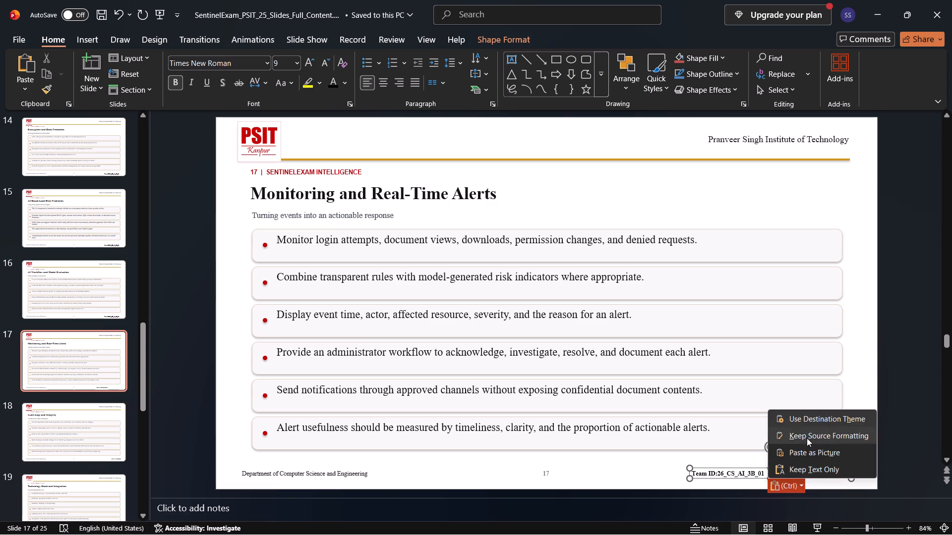
click(806, 437)
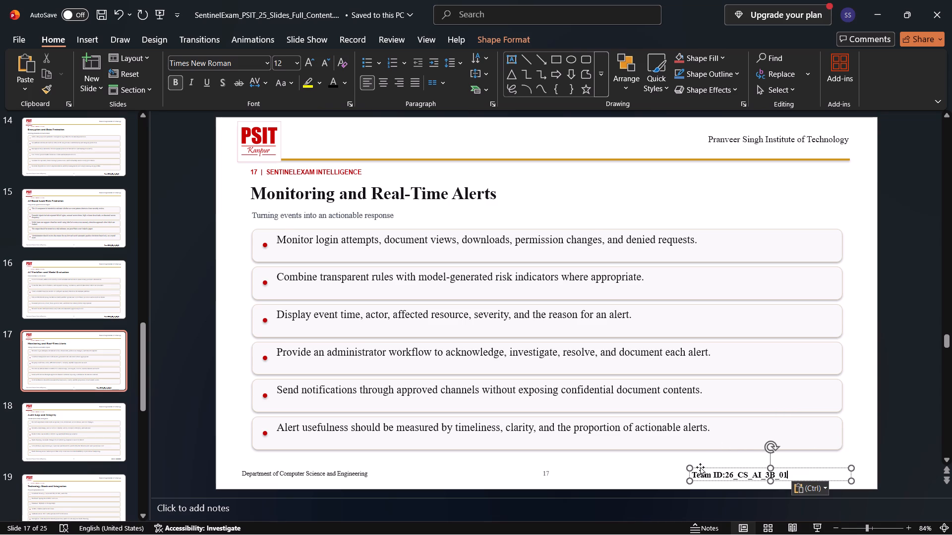
click(692, 473)
key(Tab)
key(Tab)
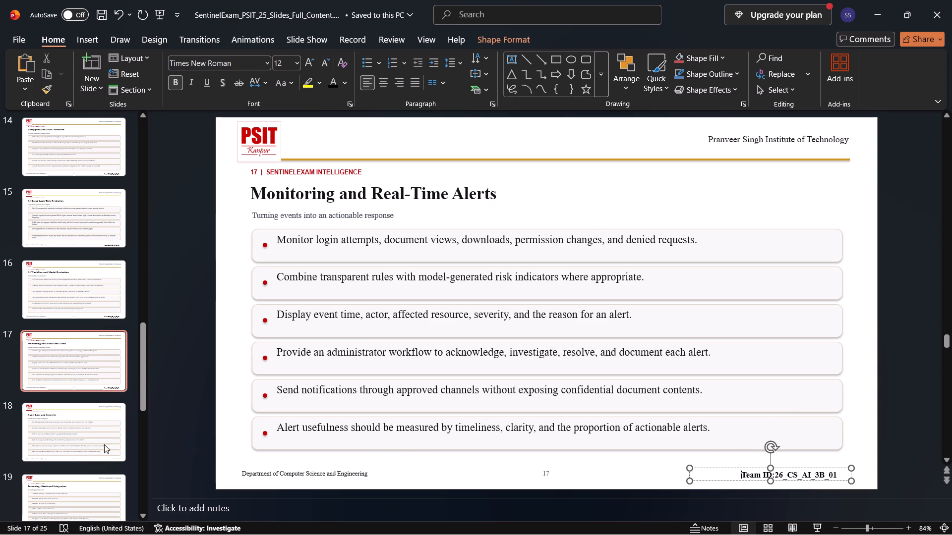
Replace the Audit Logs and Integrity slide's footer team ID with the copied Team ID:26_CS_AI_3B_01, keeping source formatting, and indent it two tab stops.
click(76, 443)
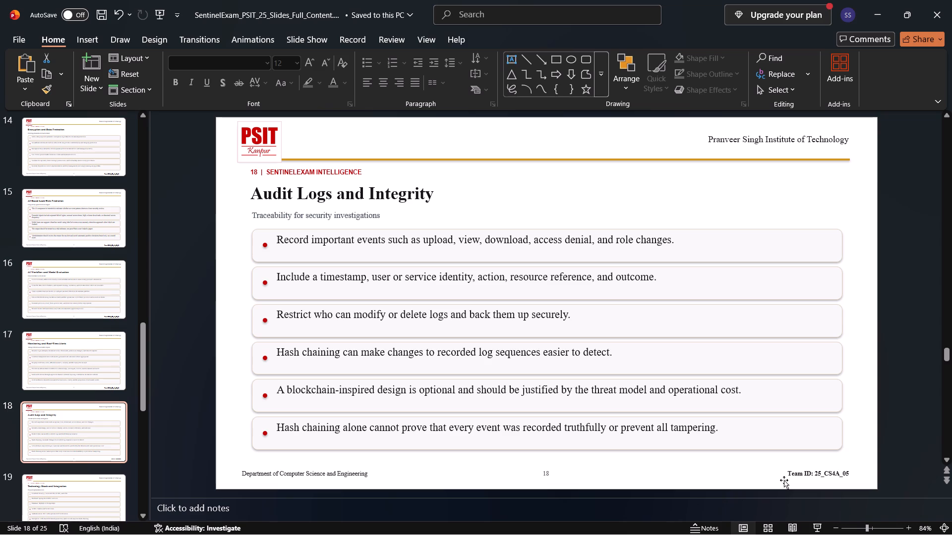
click(810, 476)
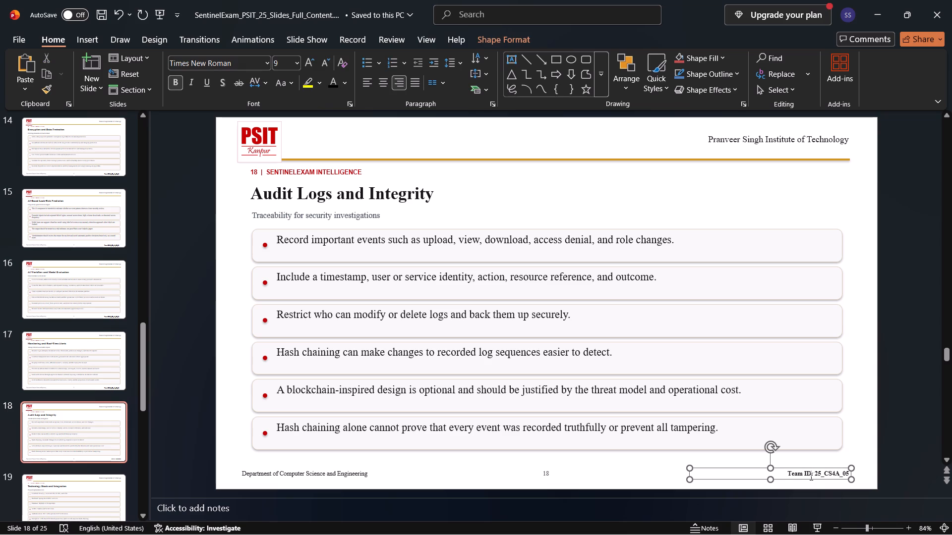
key(ctrl+a)
key(ctrl+v)
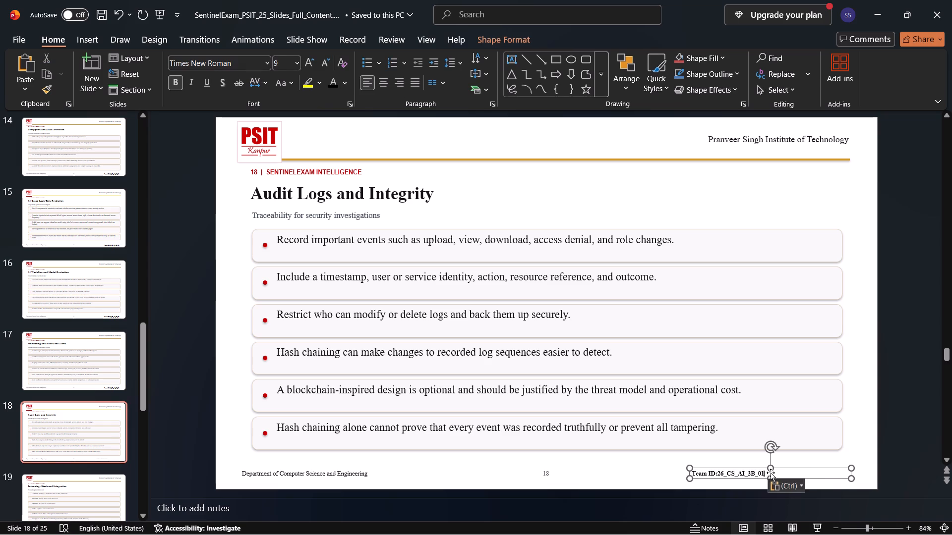
click(802, 487)
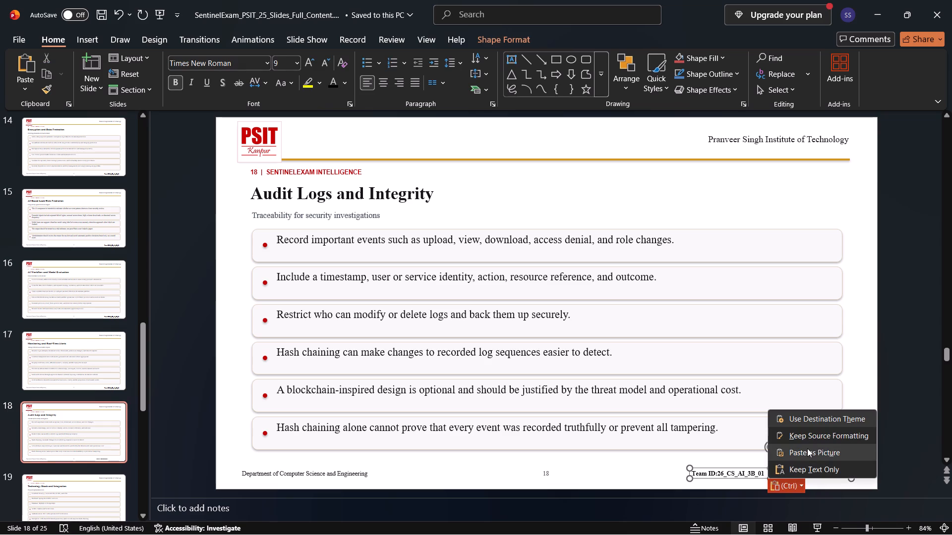
click(806, 437)
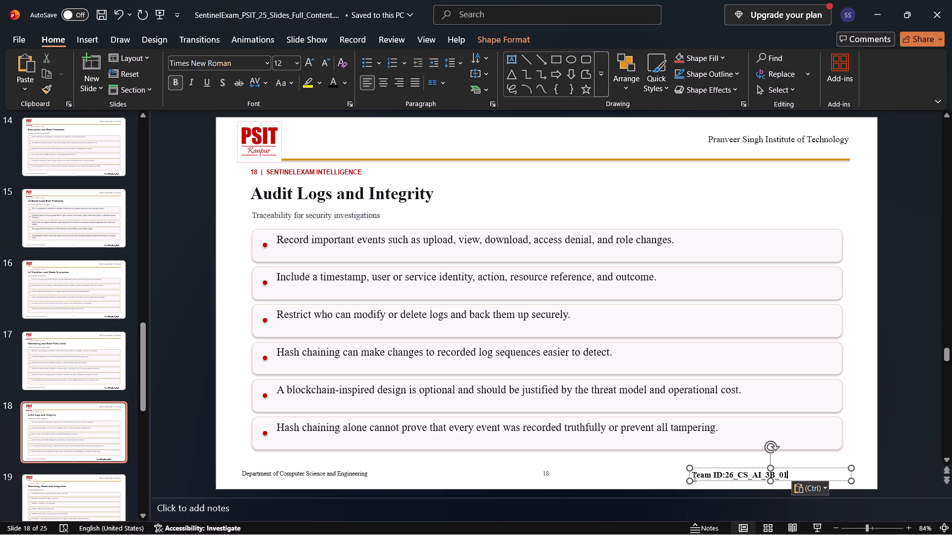
click(694, 478)
key(Tab)
key(Tab)
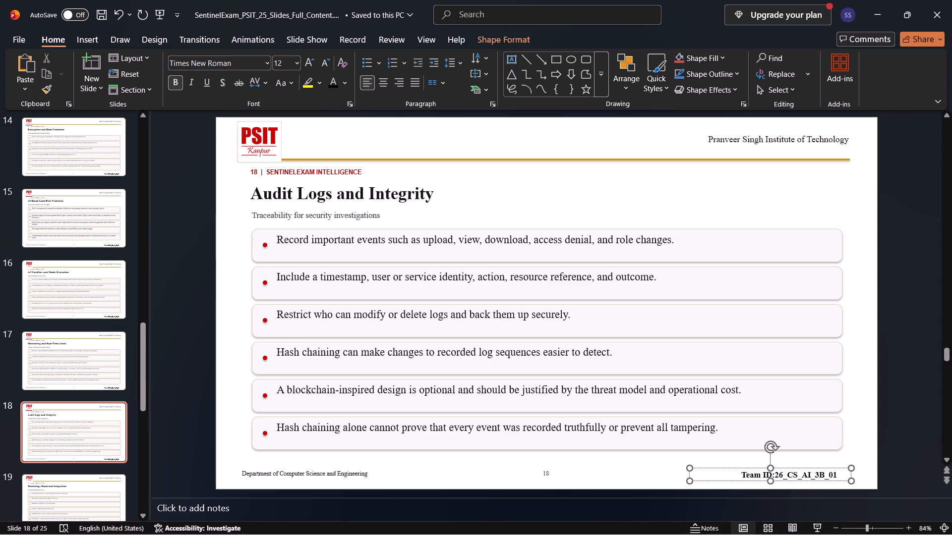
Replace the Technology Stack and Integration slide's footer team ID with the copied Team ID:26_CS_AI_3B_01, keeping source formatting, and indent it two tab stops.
scroll(69, 402, down, 2)
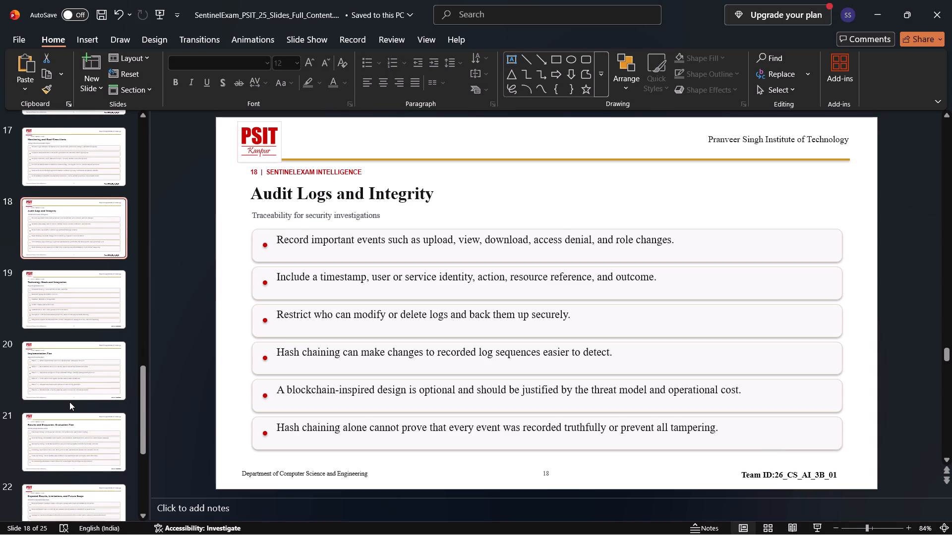
scroll(69, 402, down, 1)
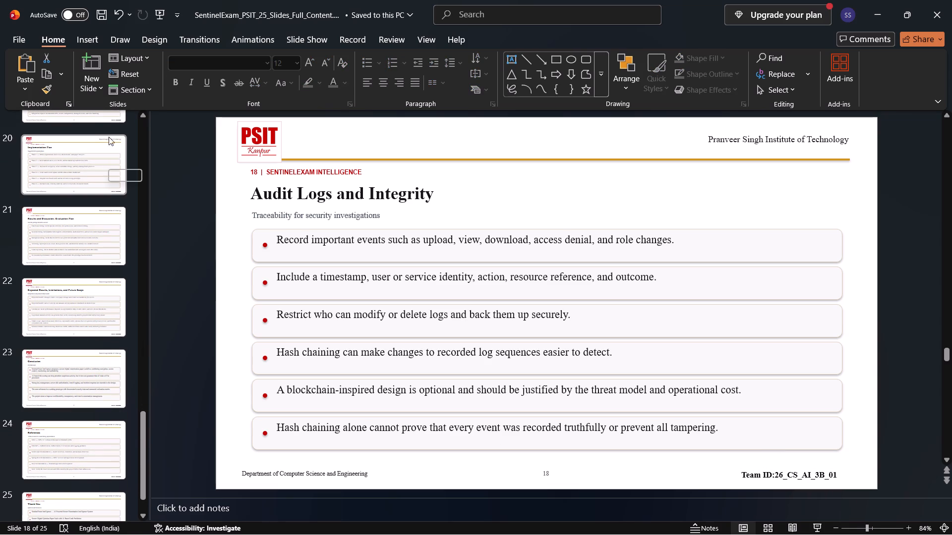
click(104, 117)
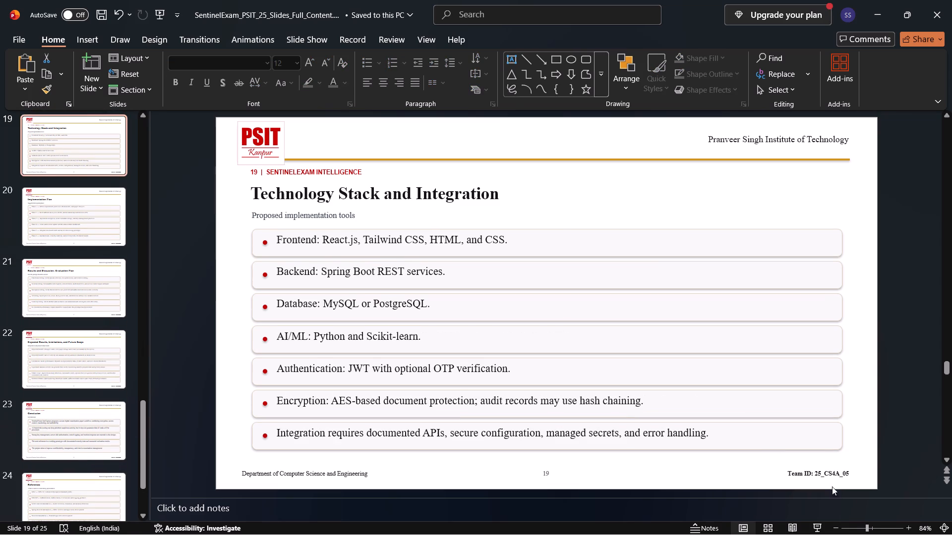
click(829, 475)
key(ctrl+a)
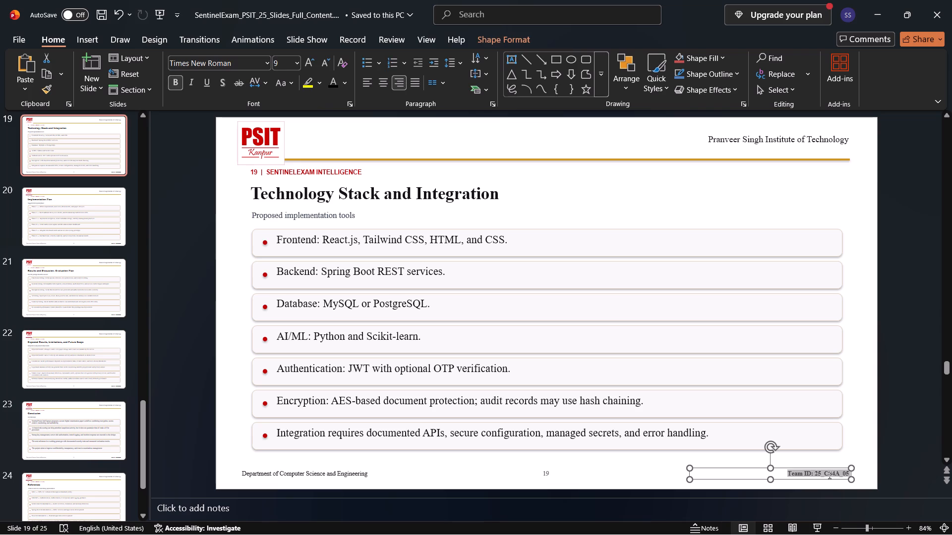
key(v)
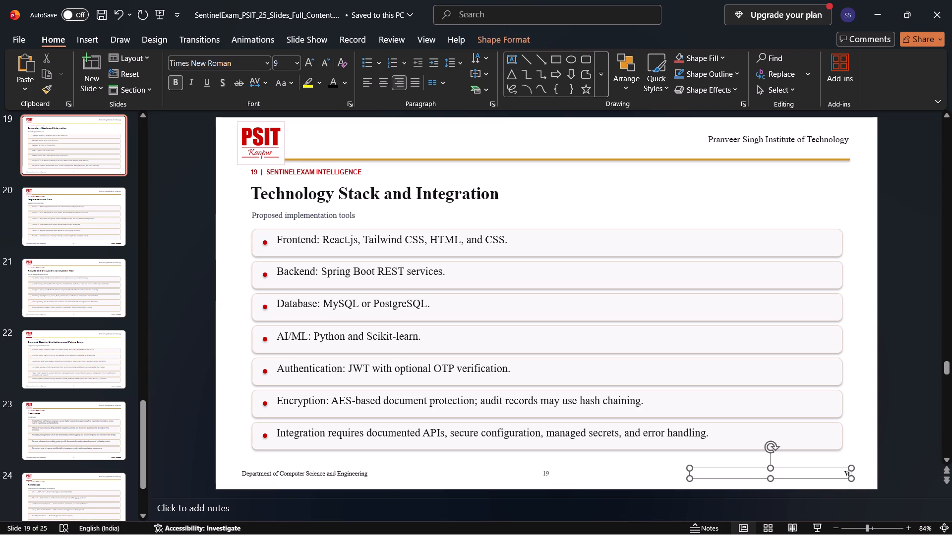
key(ctrl+a)
key(ctrl+v)
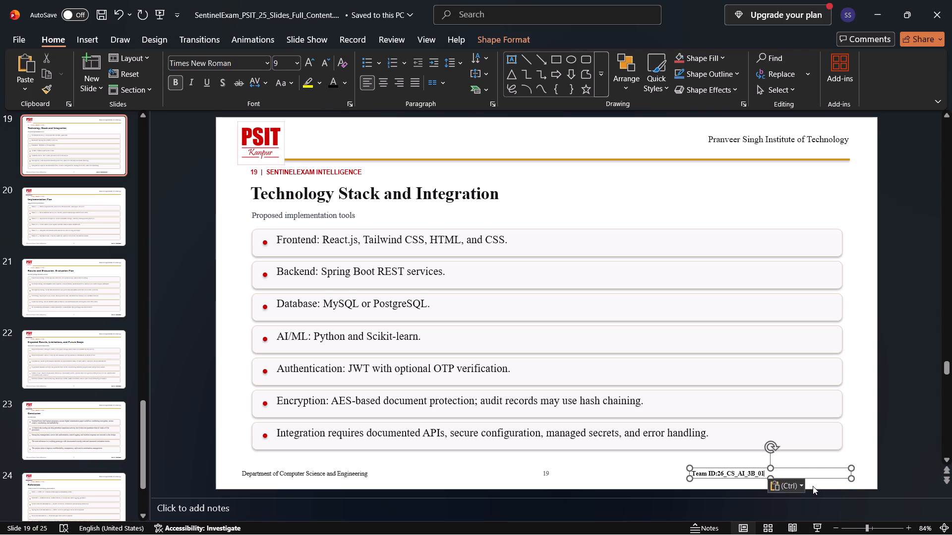
click(800, 487)
click(813, 436)
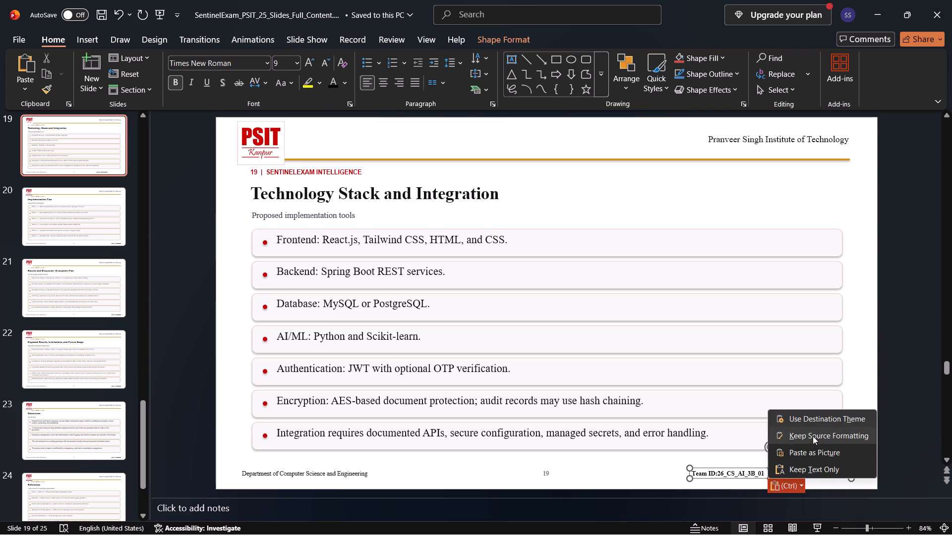
click(692, 474)
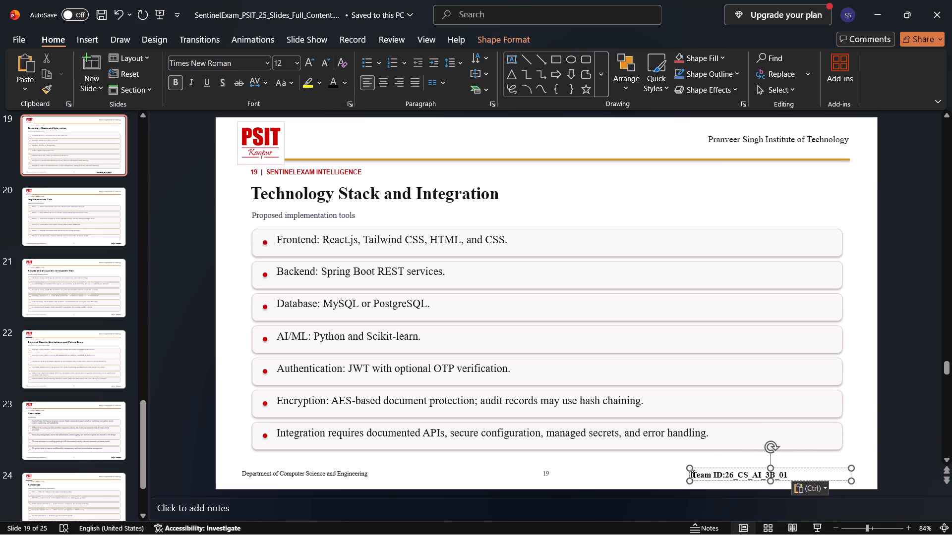
key(Tab)
key(Tab)
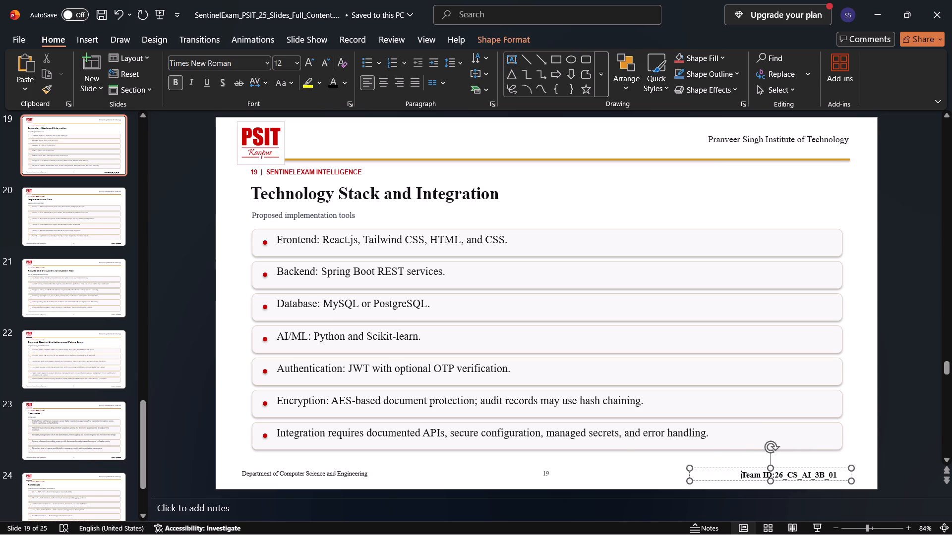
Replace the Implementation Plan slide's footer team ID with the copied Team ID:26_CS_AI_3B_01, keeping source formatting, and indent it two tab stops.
click(76, 201)
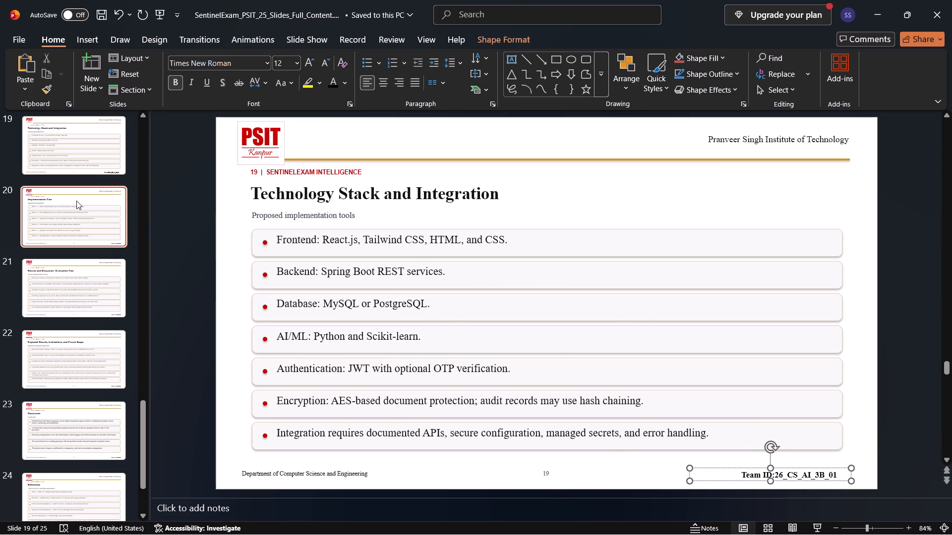
click(800, 472)
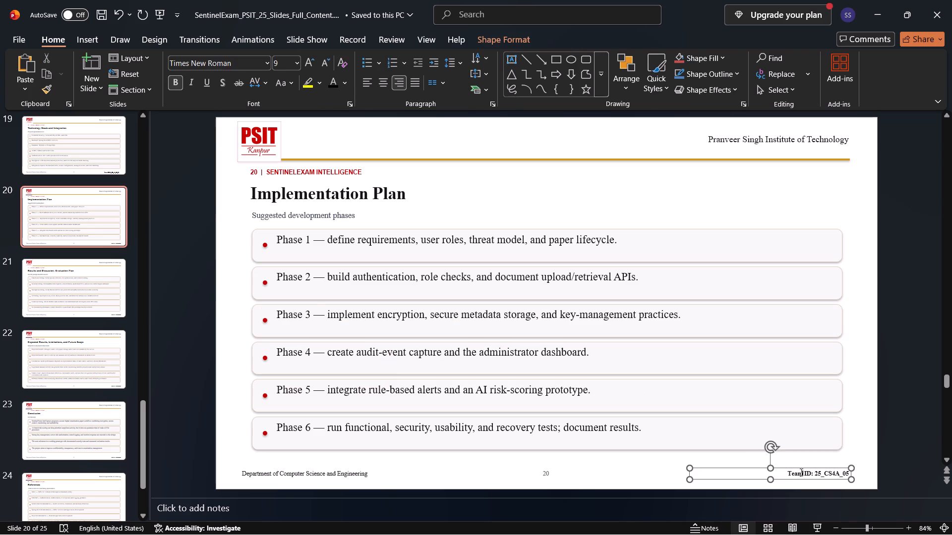
key(ctrl+a)
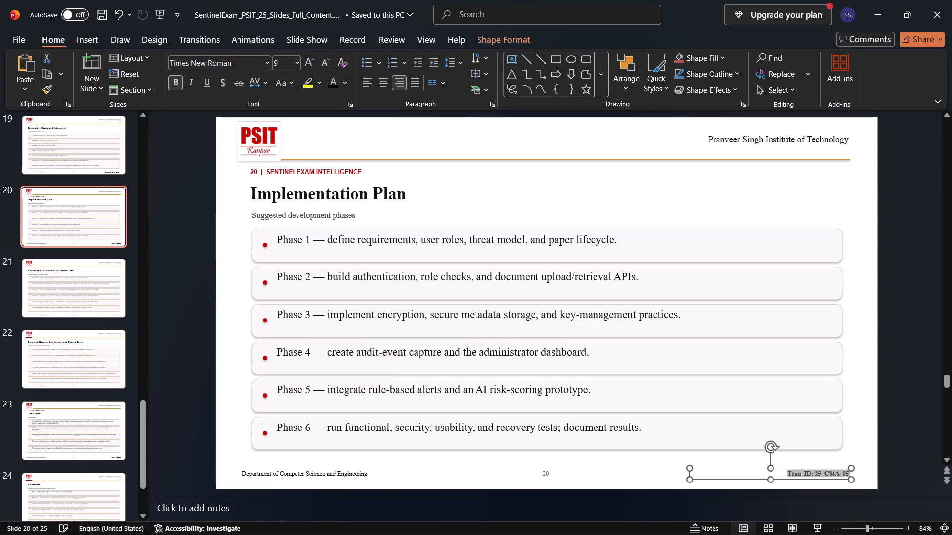
key(ctrl+v)
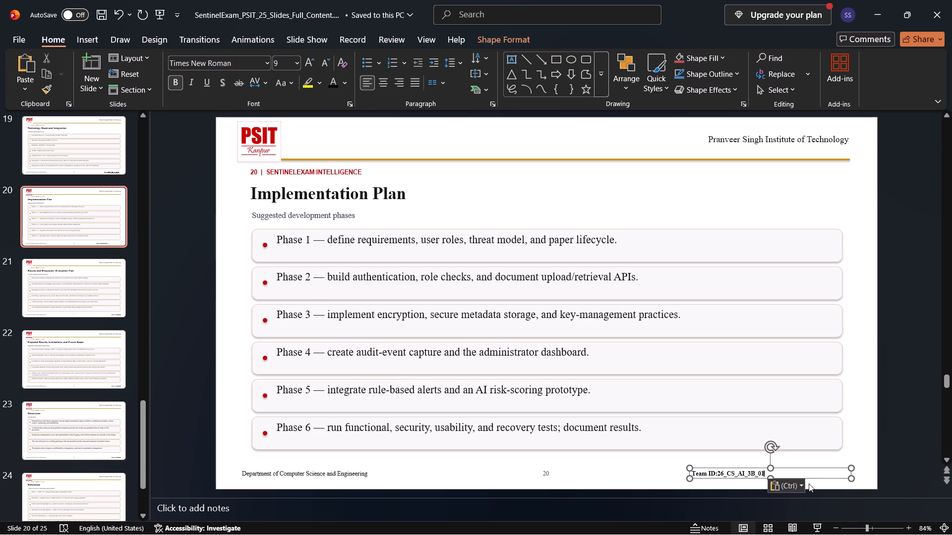
click(804, 484)
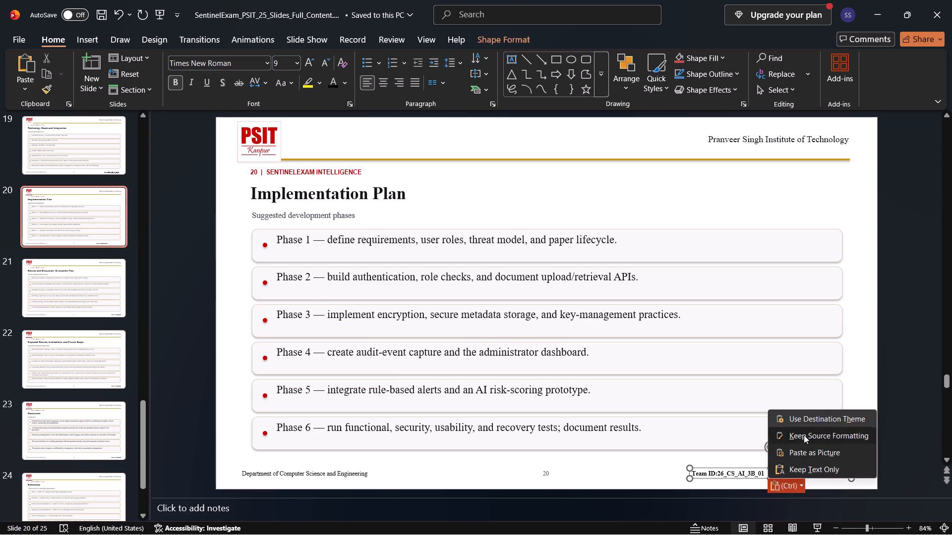
click(804, 435)
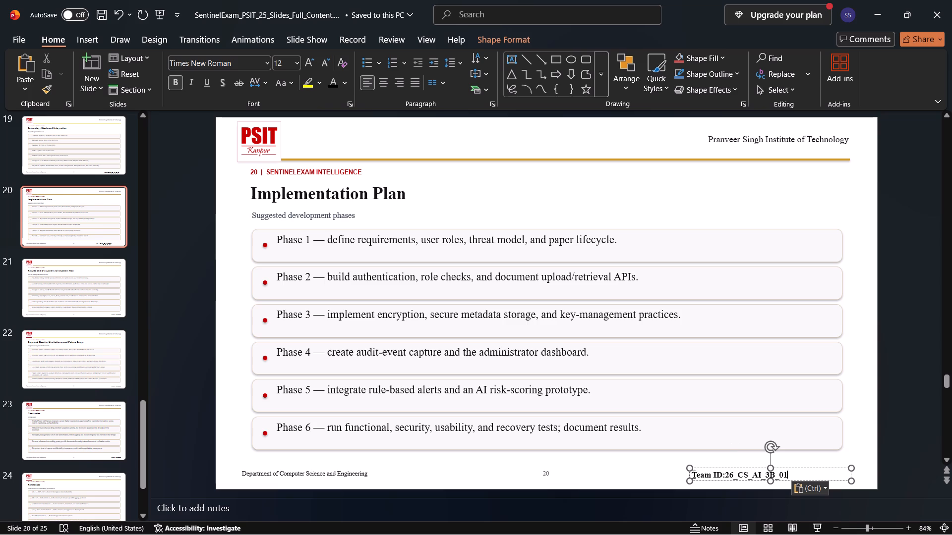
click(693, 474)
key(Tab)
key(Tab)
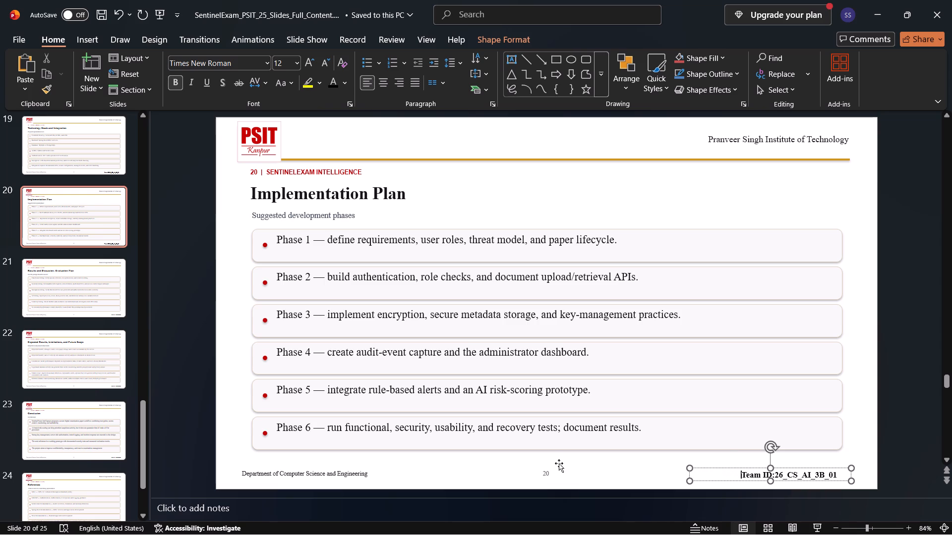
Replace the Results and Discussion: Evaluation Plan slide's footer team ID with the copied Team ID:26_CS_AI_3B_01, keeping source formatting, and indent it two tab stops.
click(102, 310)
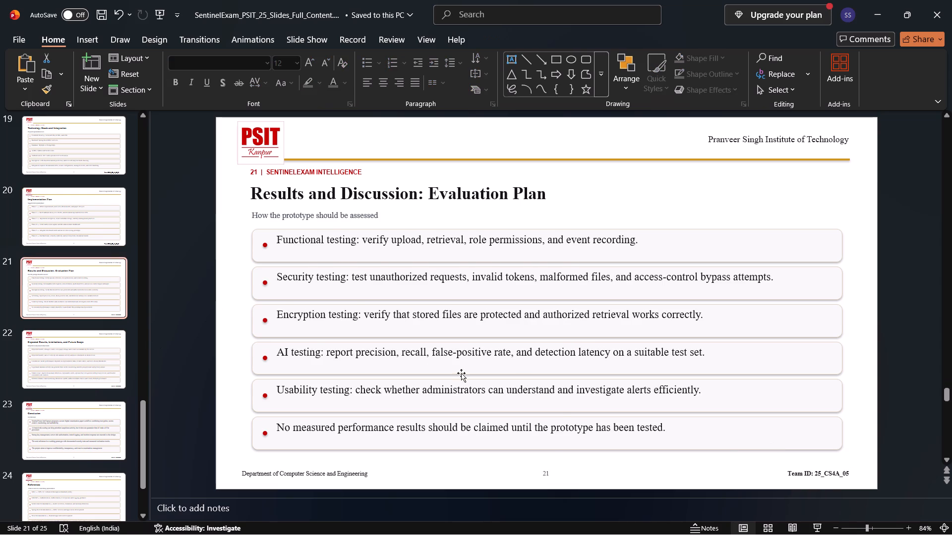
click(791, 477)
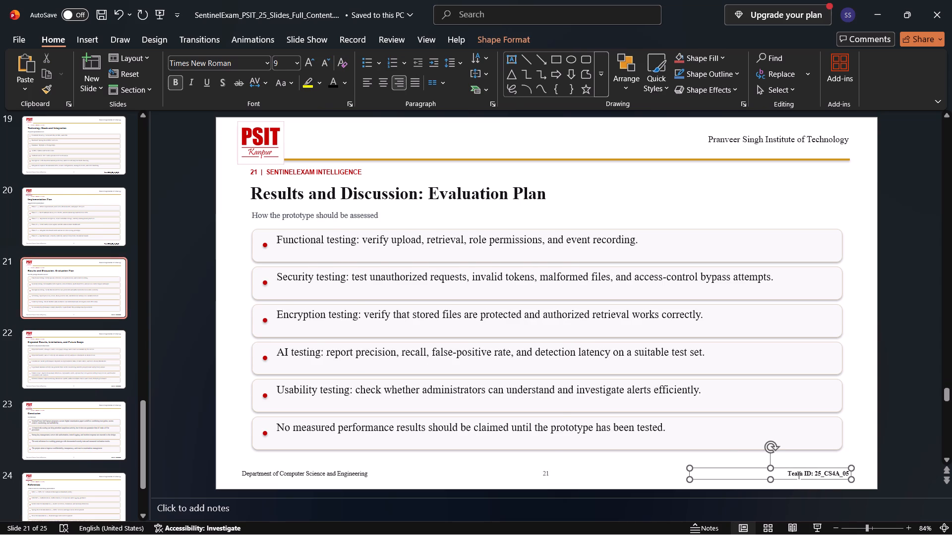
key(ctrl+a)
key(ctrl+v)
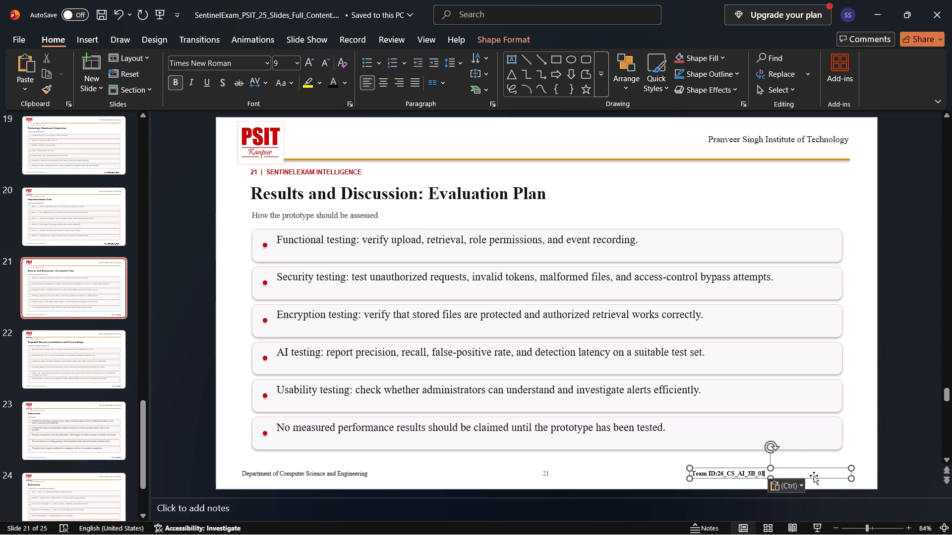
click(795, 482)
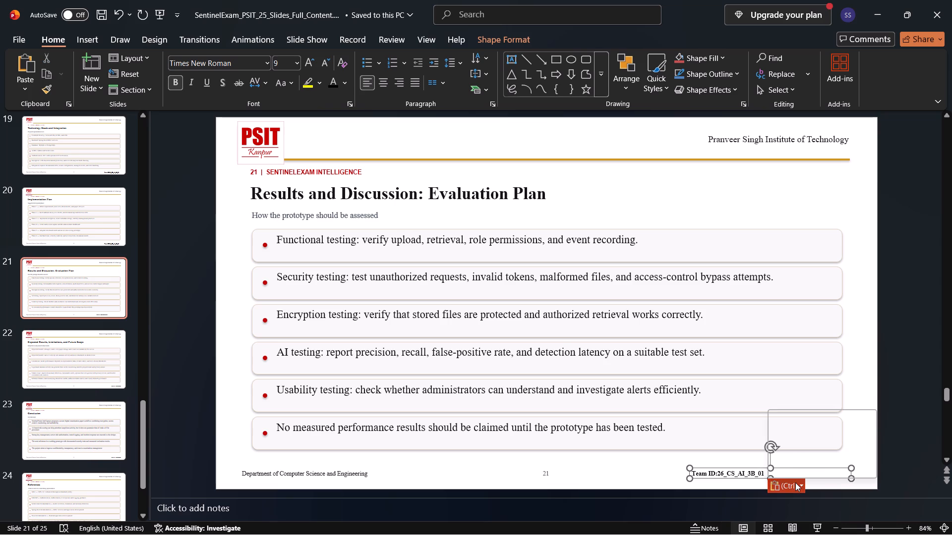
click(802, 440)
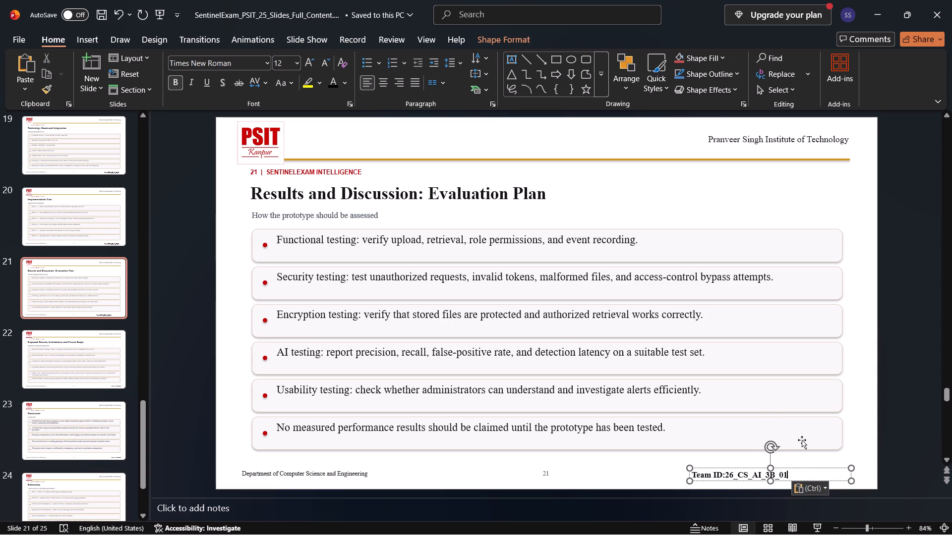
click(695, 476)
key(Left)
key(Tab)
key(Tab)
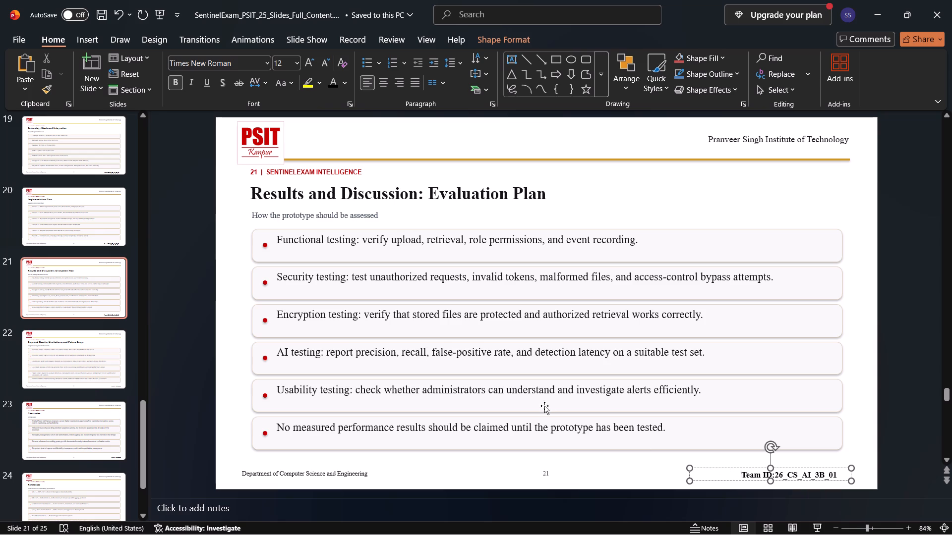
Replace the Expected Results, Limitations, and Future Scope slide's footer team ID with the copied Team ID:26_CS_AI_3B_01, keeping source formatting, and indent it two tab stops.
click(70, 382)
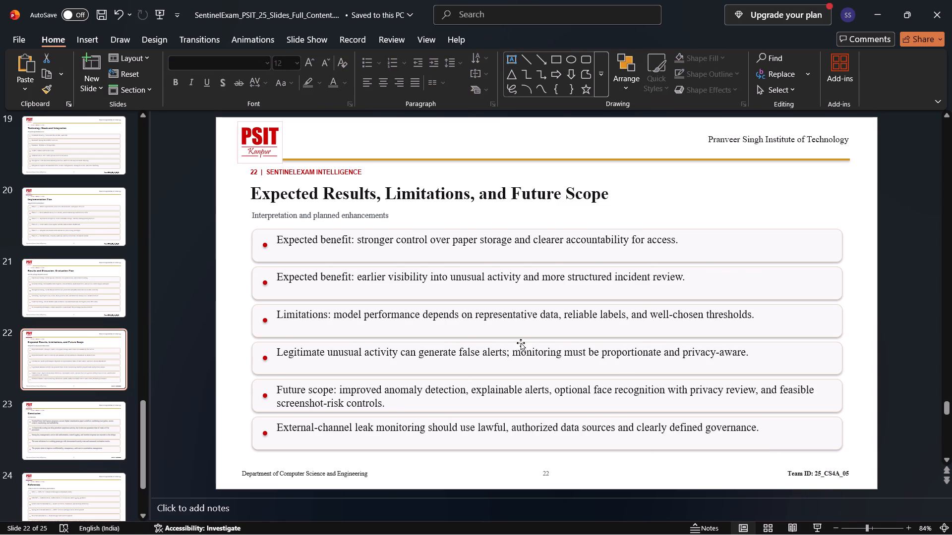
click(824, 470)
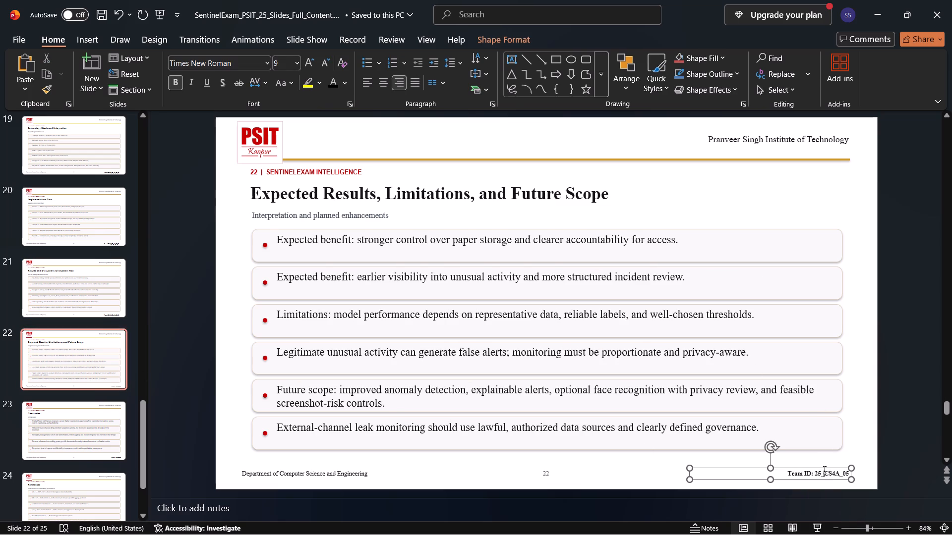
key(ctrl+a)
key(ctrl+v)
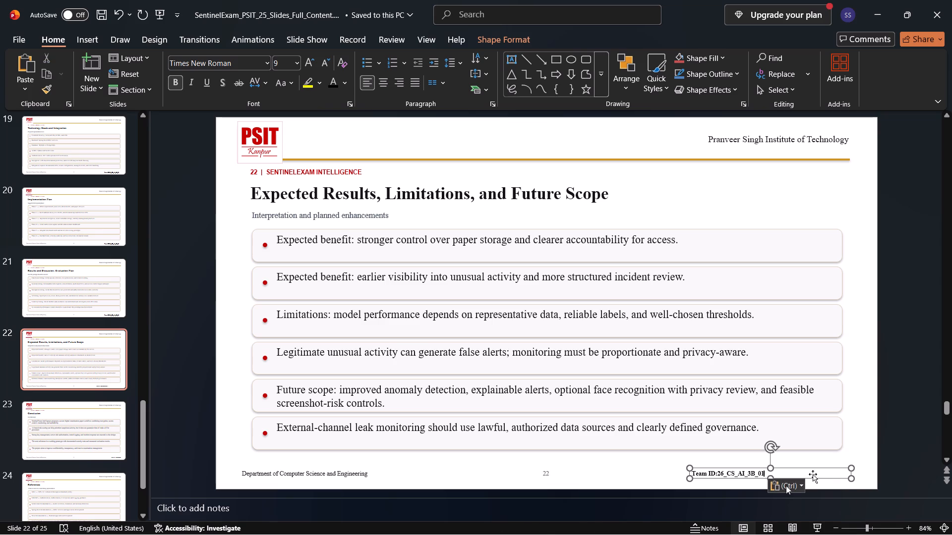
click(799, 485)
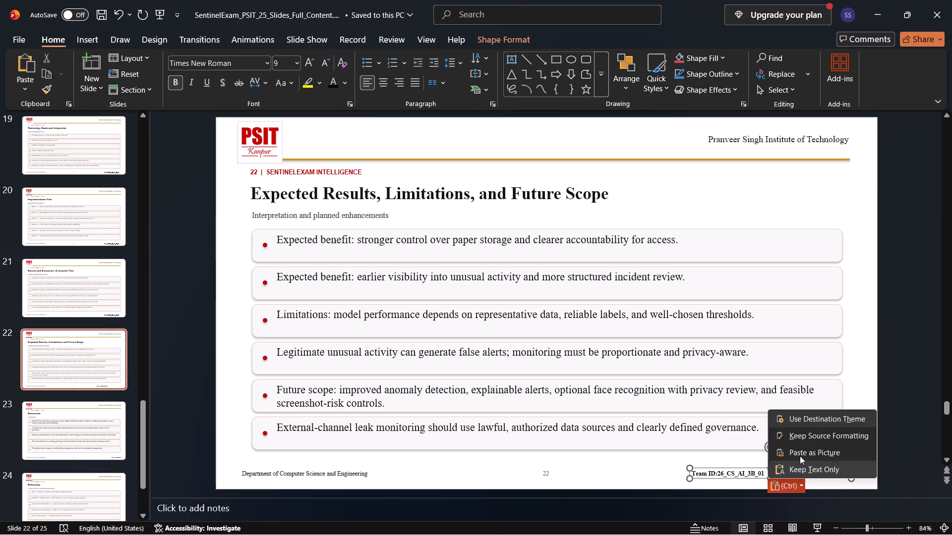
click(802, 440)
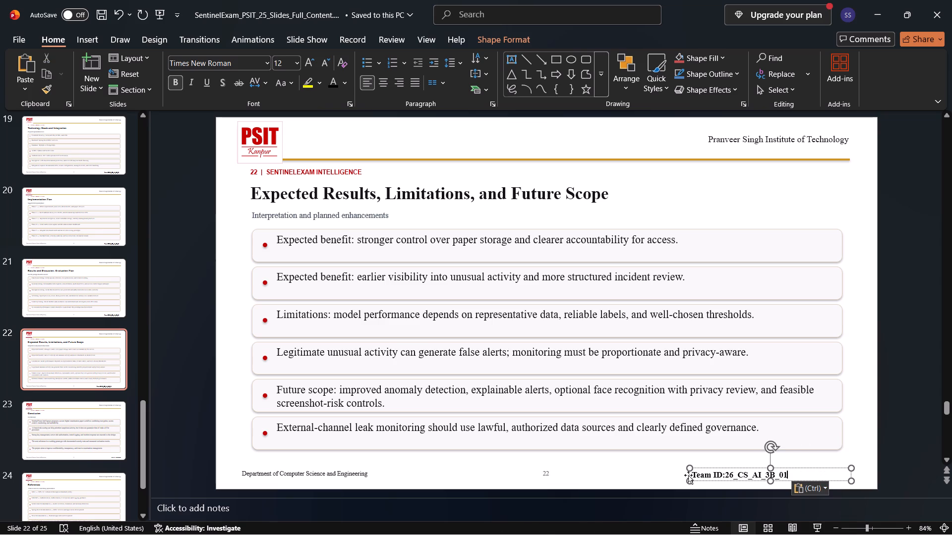
click(693, 473)
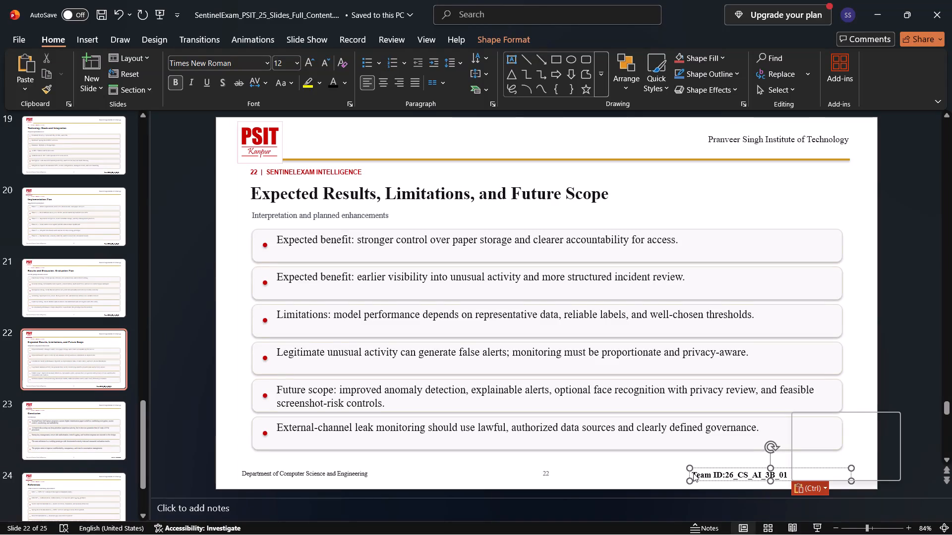
key(Tab)
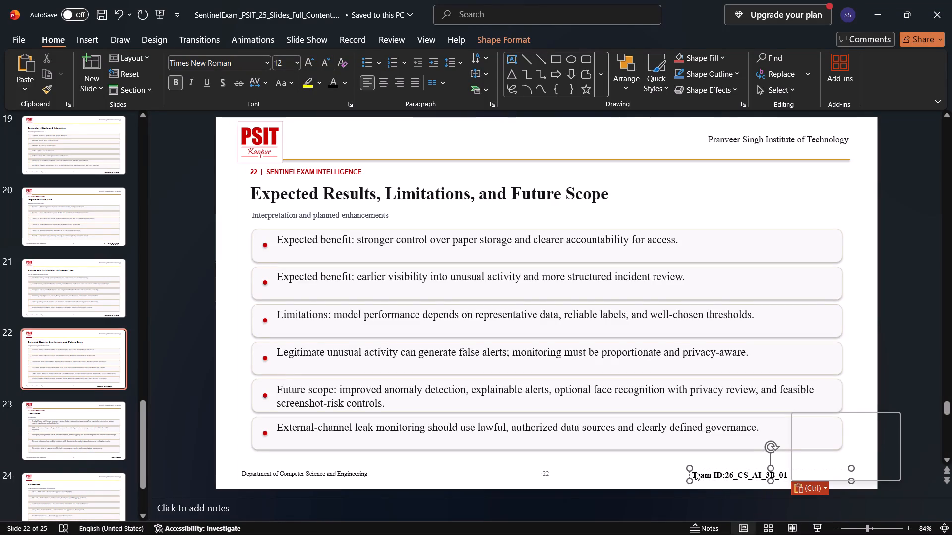
click(694, 473)
key(Tab)
key(Tab)
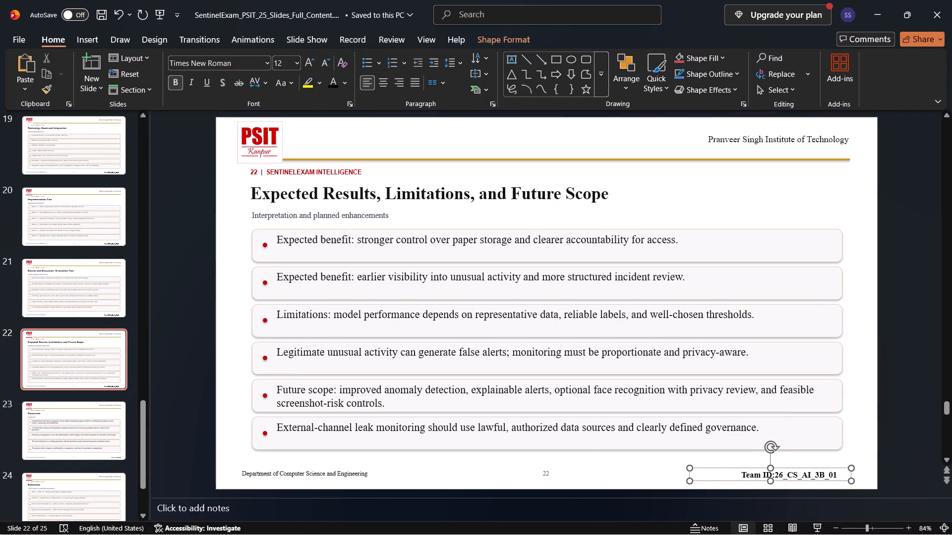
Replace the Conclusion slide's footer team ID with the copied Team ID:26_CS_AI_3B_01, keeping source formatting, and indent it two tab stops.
scroll(62, 408, down, 4)
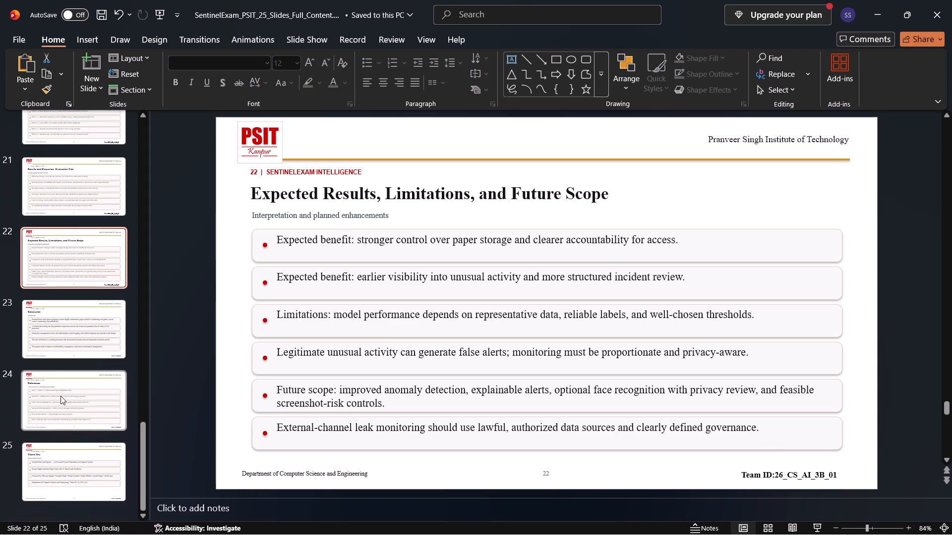
click(69, 334)
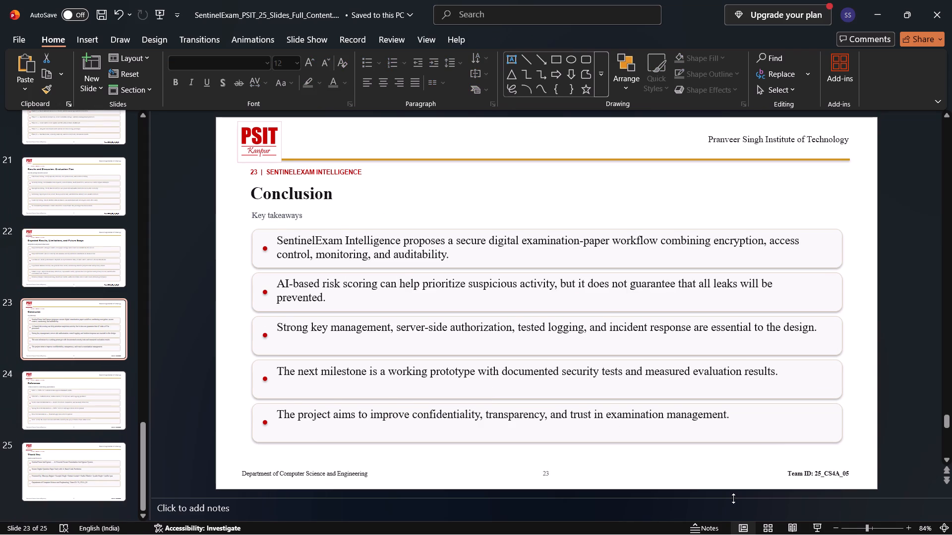
click(815, 478)
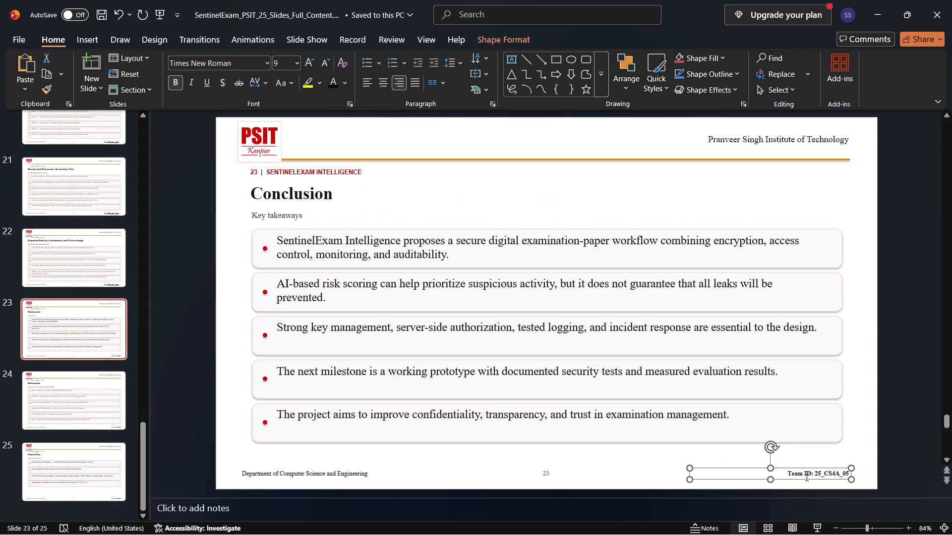
click(806, 477)
key(ctrl+a)
key(ctrl+v)
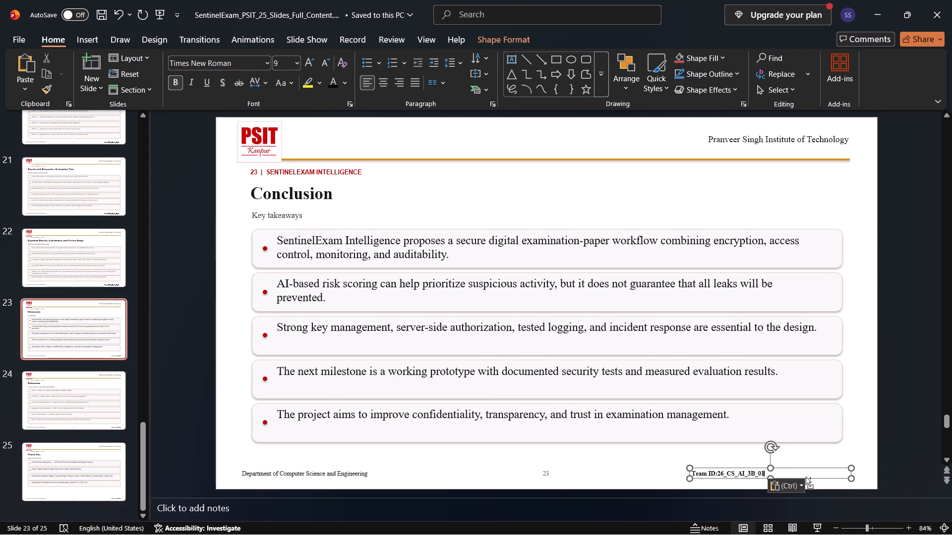
click(801, 485)
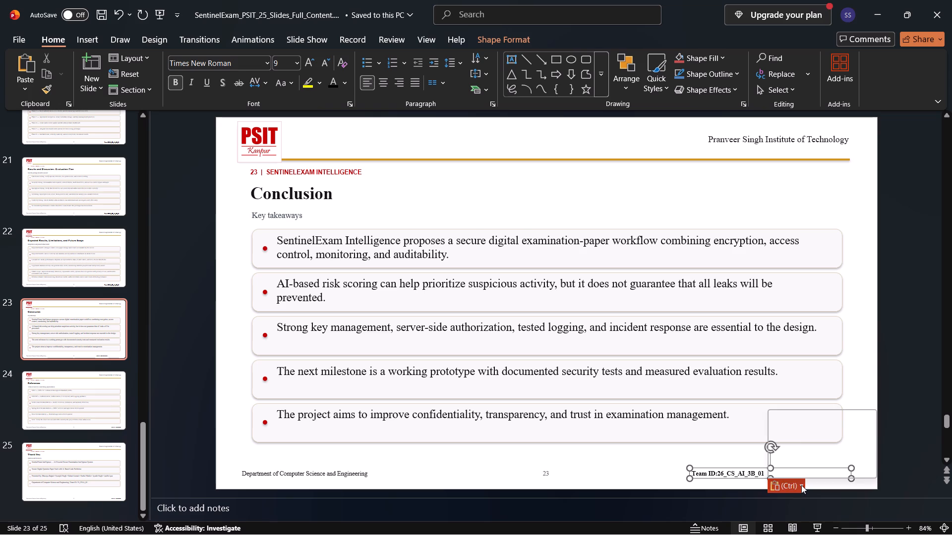
click(808, 433)
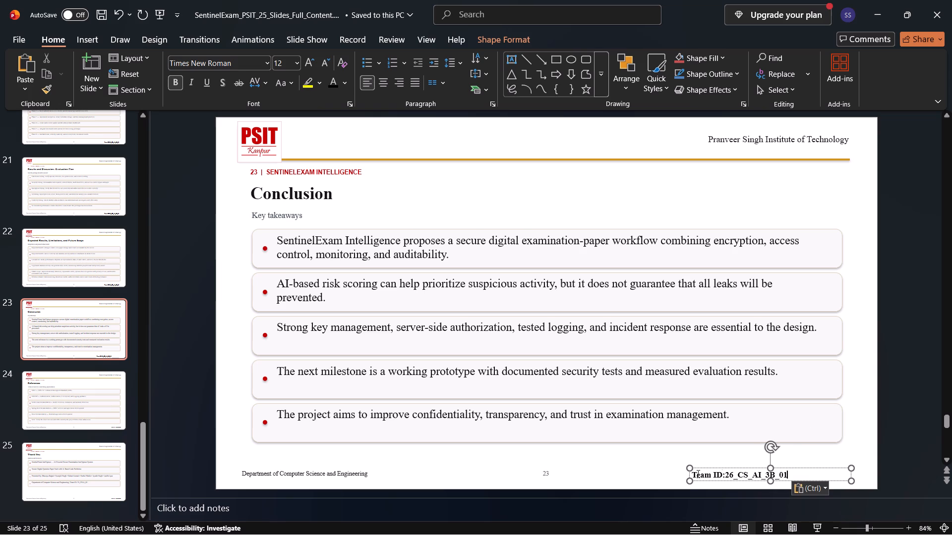
click(696, 476)
key(Left)
key(Tab)
key(Tab)
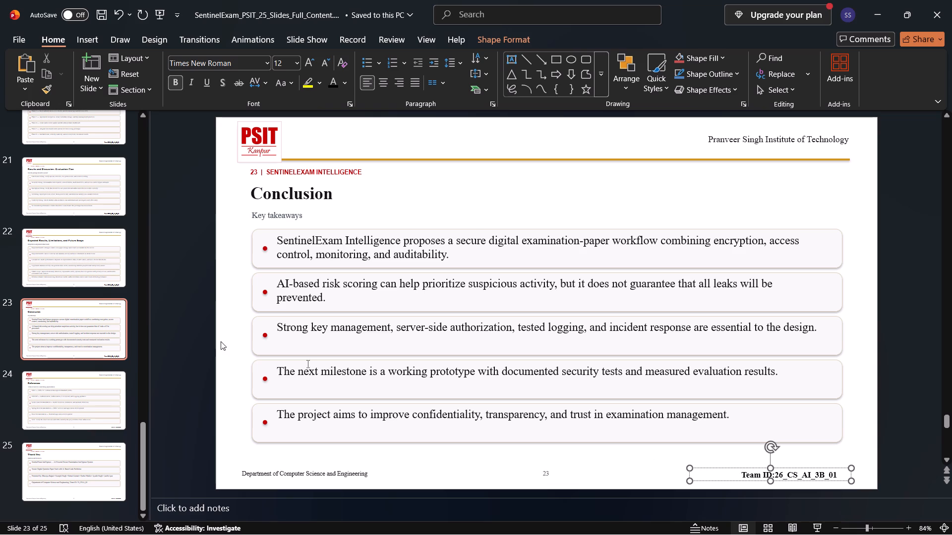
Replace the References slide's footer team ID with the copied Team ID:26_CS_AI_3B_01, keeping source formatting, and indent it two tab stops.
click(81, 401)
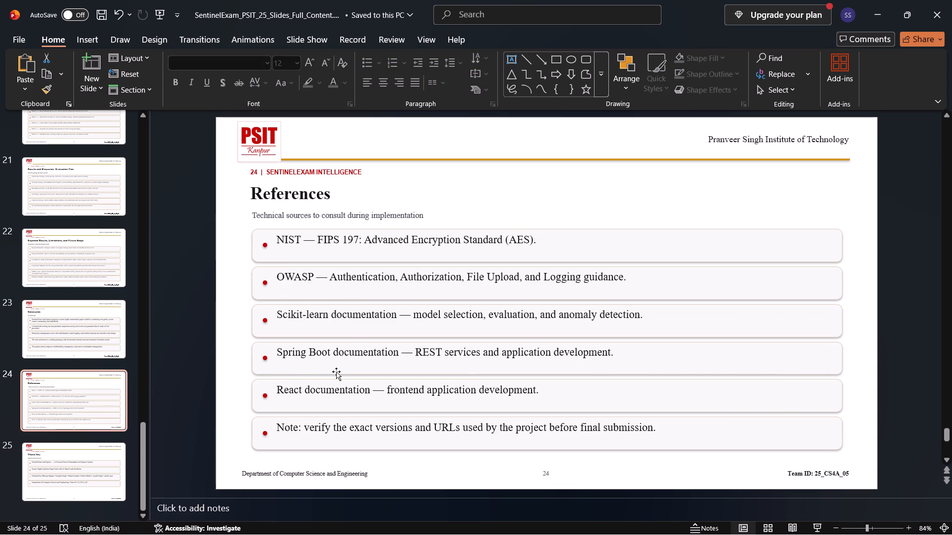
click(806, 474)
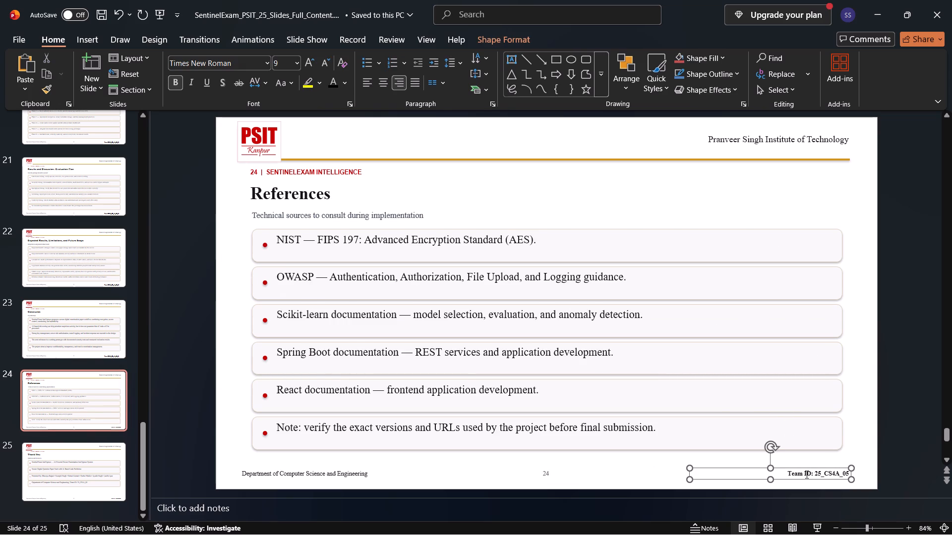
key(ctrl+a)
key(ctrl+v)
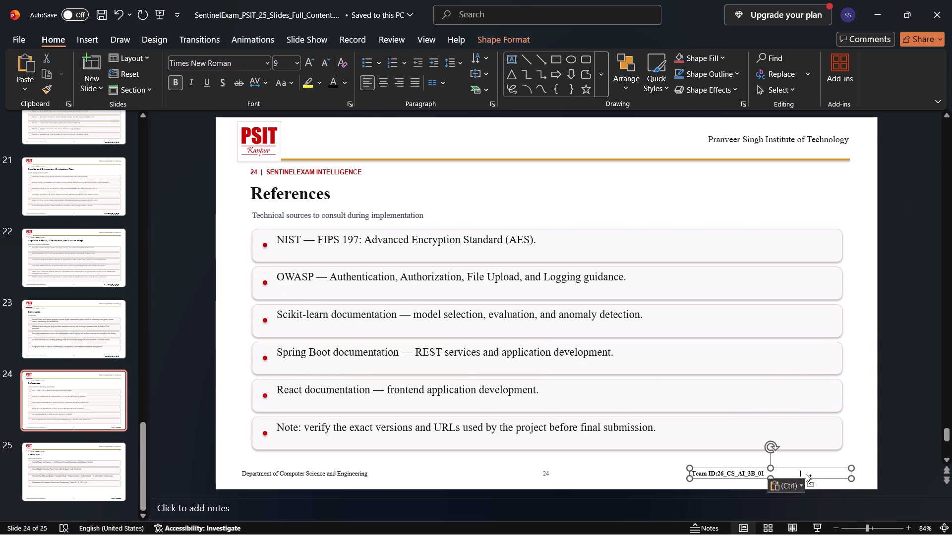
click(801, 481)
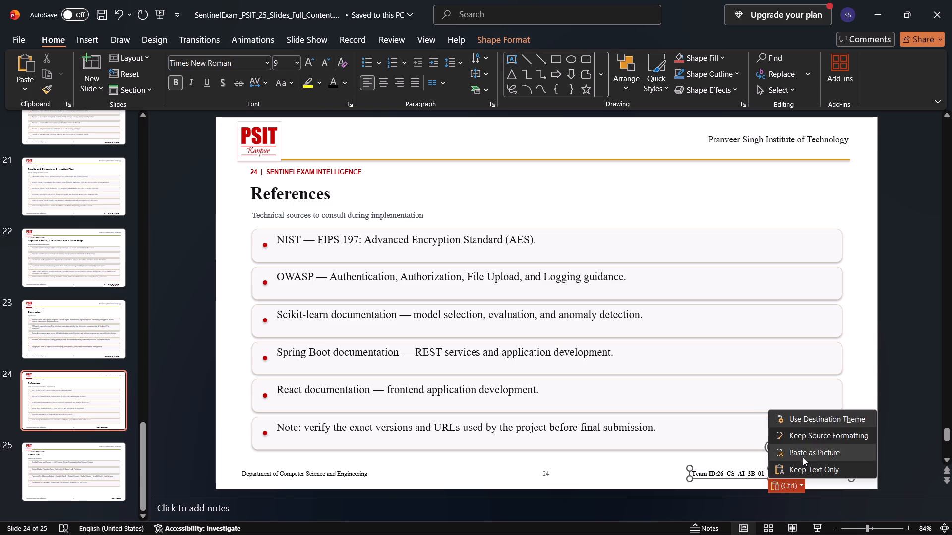
click(802, 437)
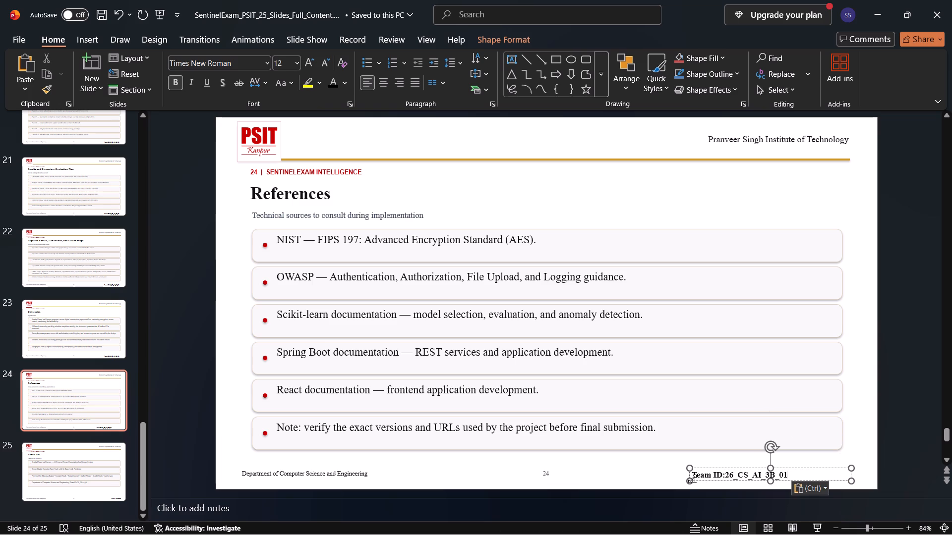
click(693, 475)
key(Tab)
key(Tab)
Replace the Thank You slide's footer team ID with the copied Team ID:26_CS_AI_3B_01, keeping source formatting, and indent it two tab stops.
scroll(693, 475, down, 1)
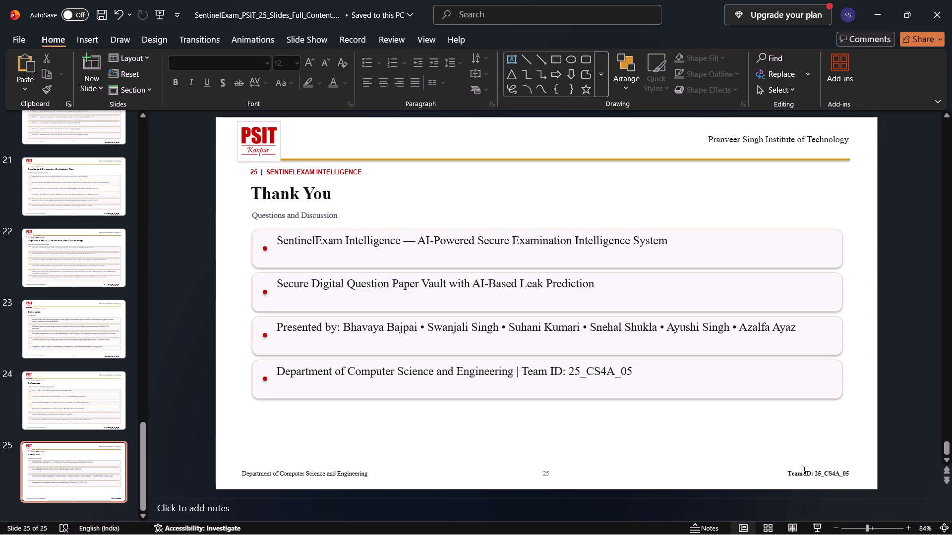
click(805, 473)
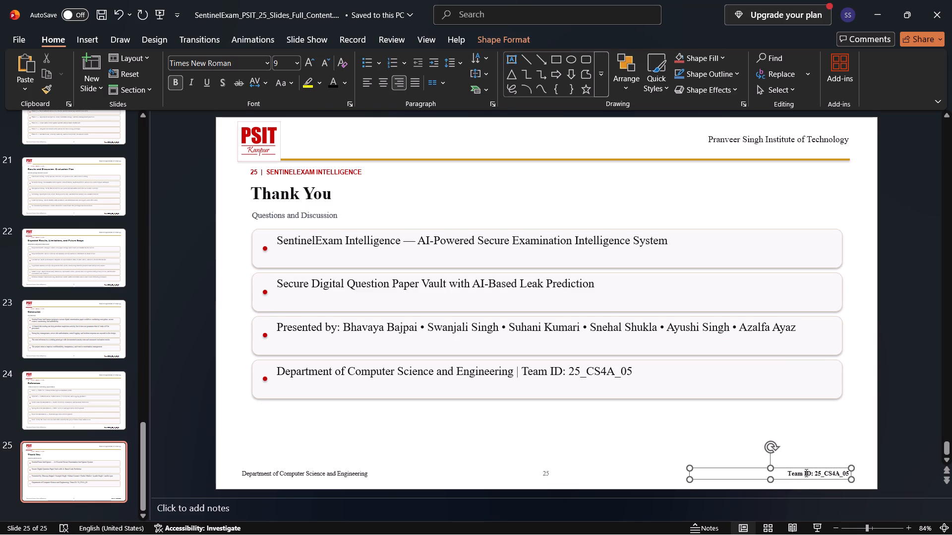
key(ctrl+a)
key(ctrl+v)
key(Tab)
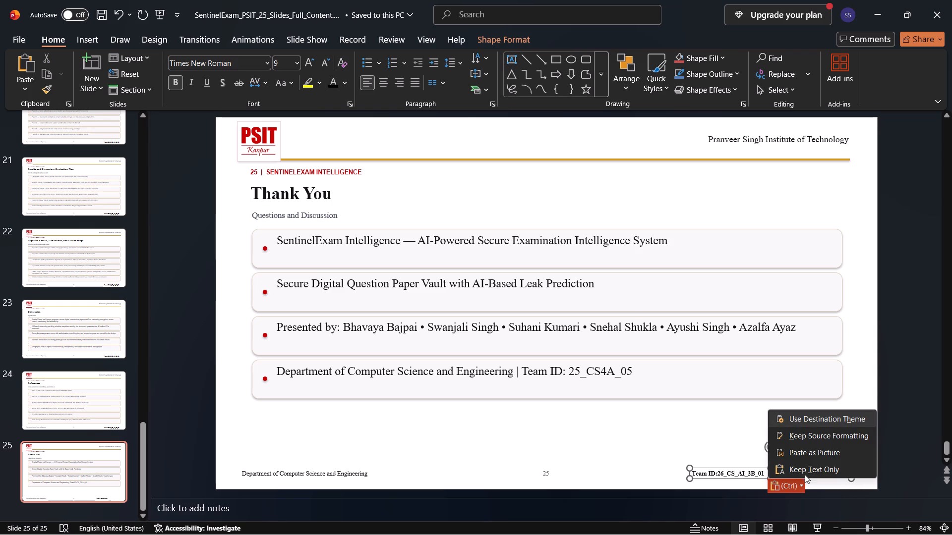
key(Tab)
click(801, 482)
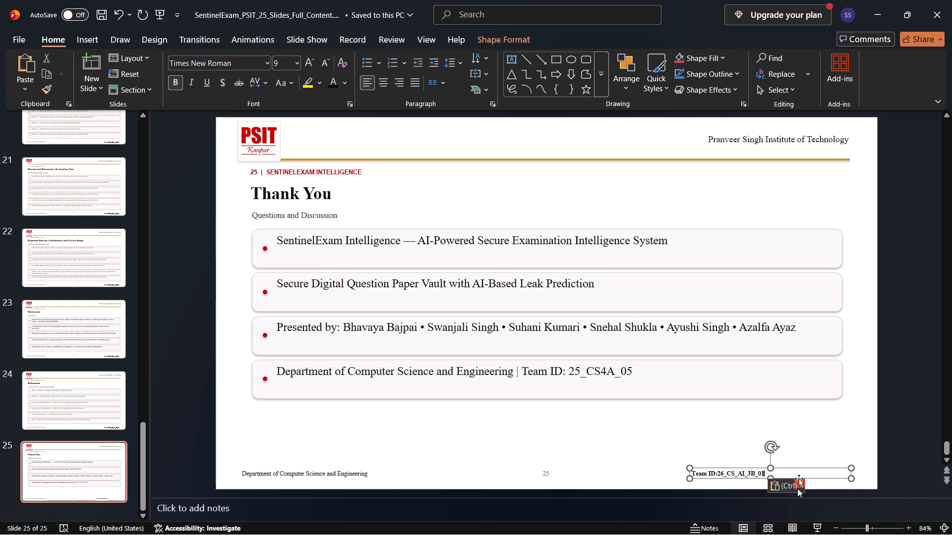
click(800, 482)
click(795, 439)
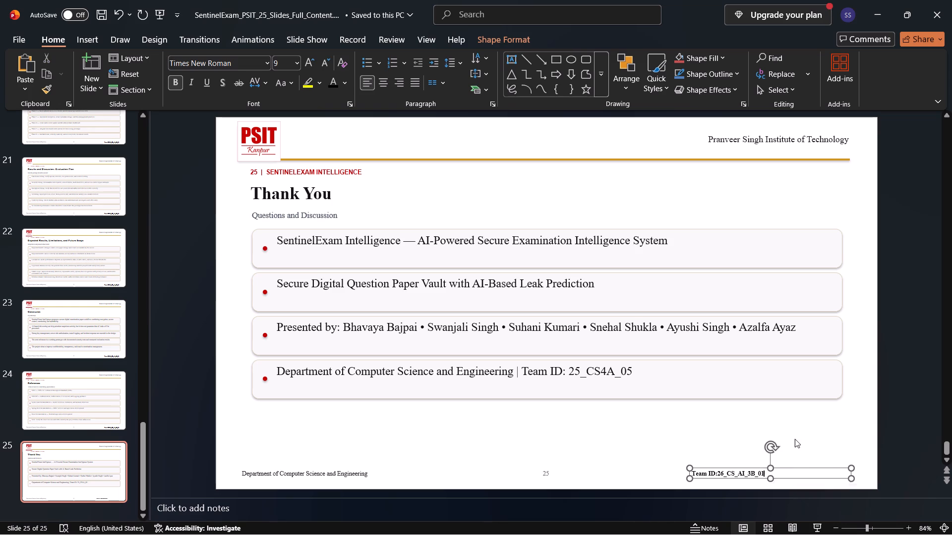
click(697, 472)
key(Tab)
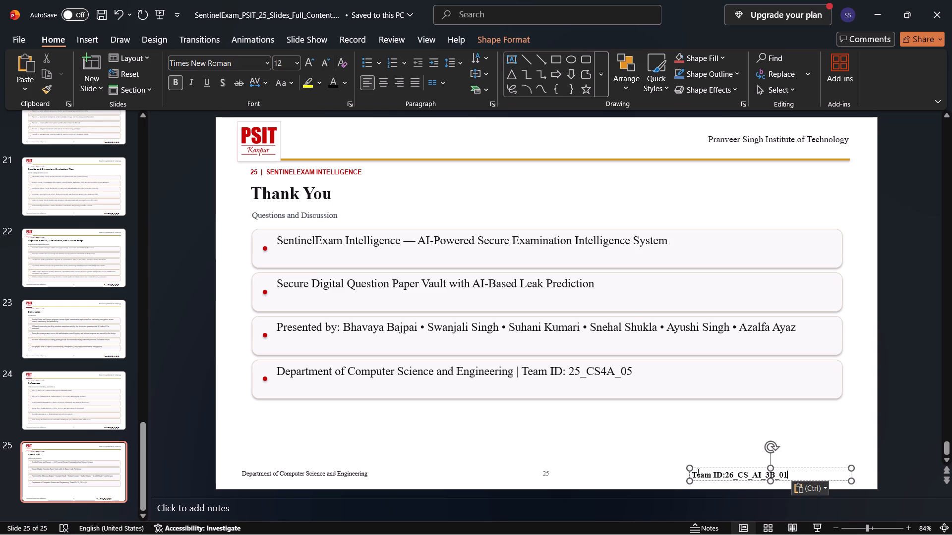
key(Tab)
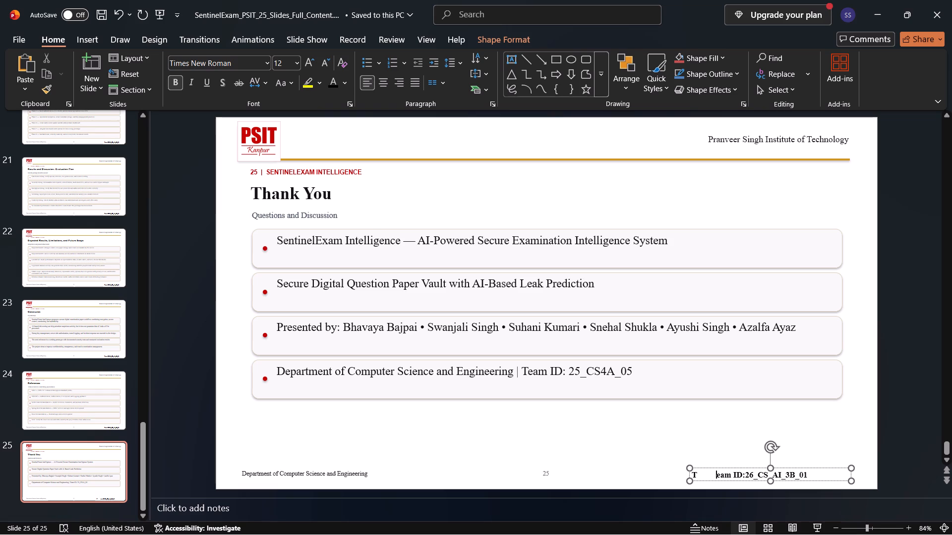
key(BackSpace)
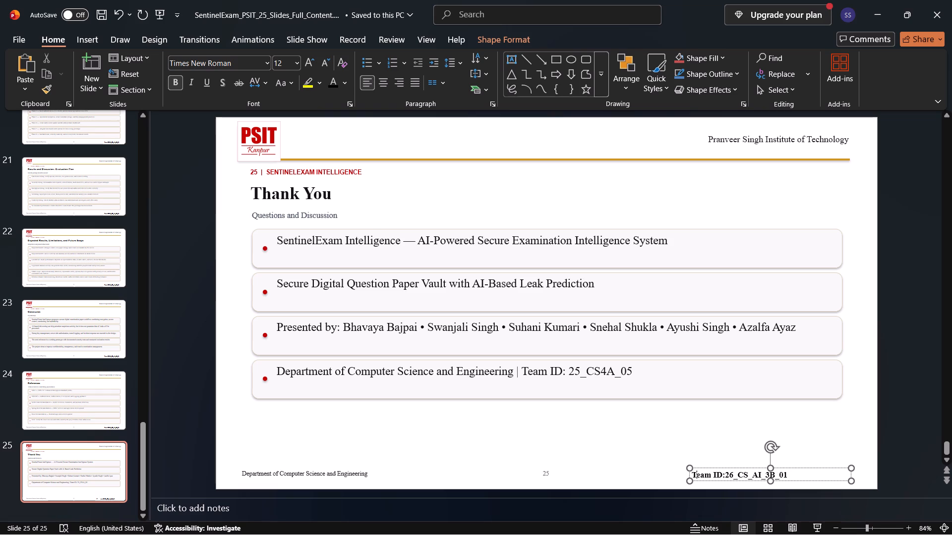
key(Left)
key(Tab)
key(Tab)
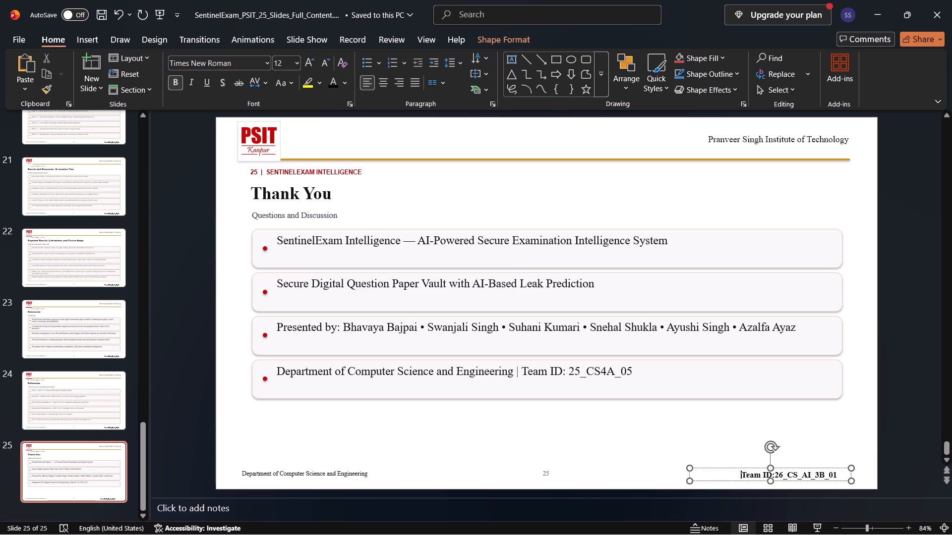
Delete the red "25 | SENTINELEXAM INTELLIGENCE" section label from the Thank You slide.
scroll(590, 413, down, 2)
click(294, 176)
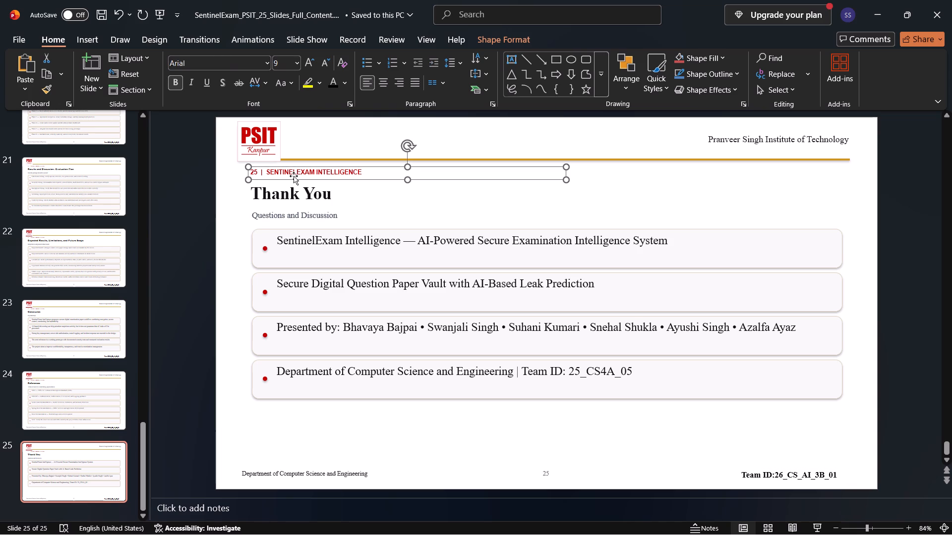
key(BackSpace)
Copy the title slide's footer text "Department of Computer Science and Engineering(Artificial Intelligence".
scroll(10, 170, up, 5)
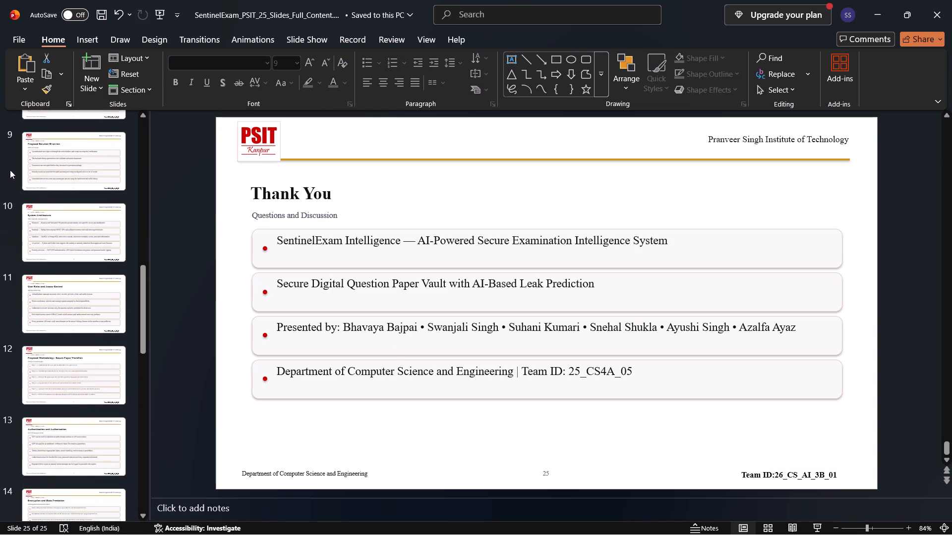
scroll(10, 170, up, 15)
click(59, 214)
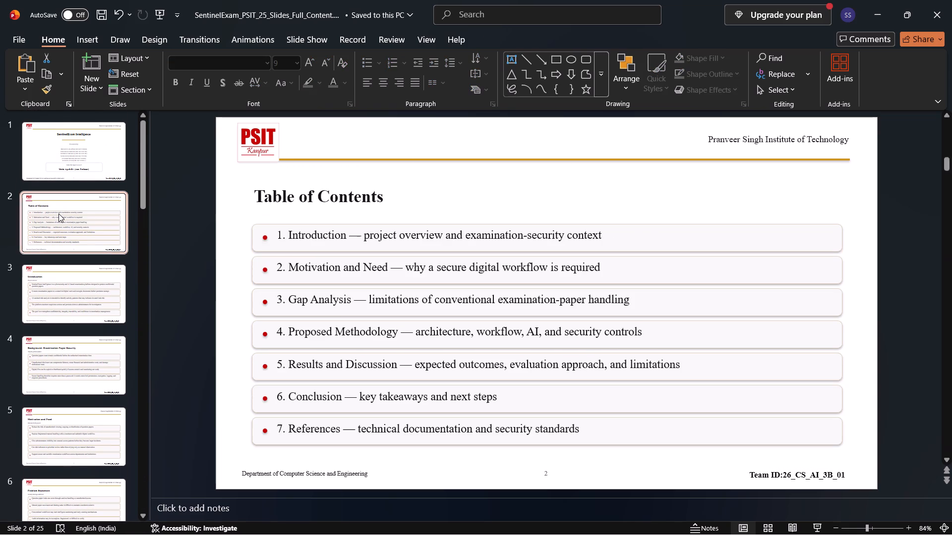
click(31, 130)
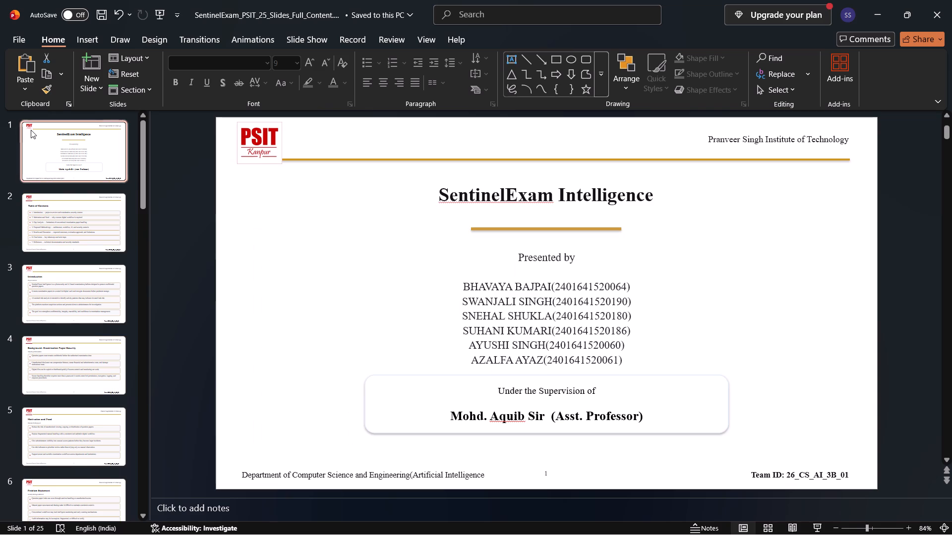
click(47, 246)
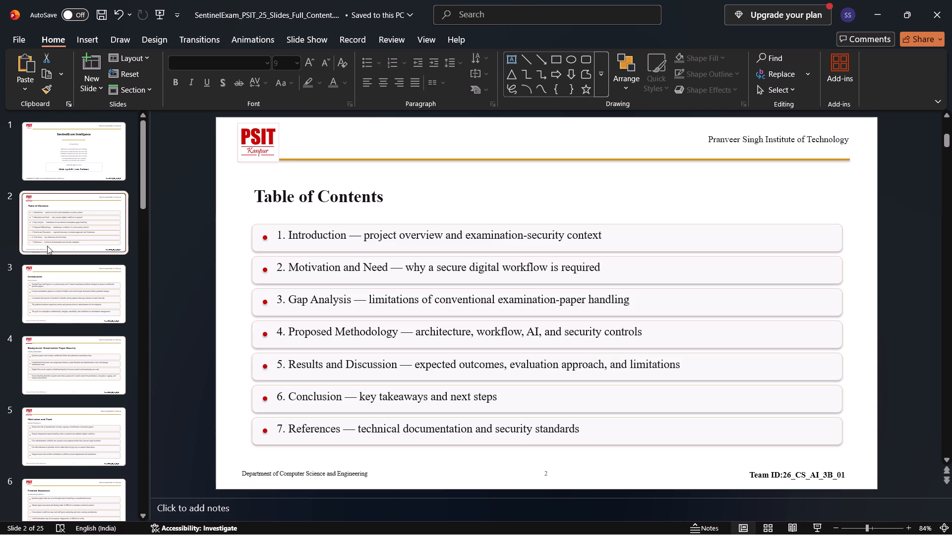
click(77, 126)
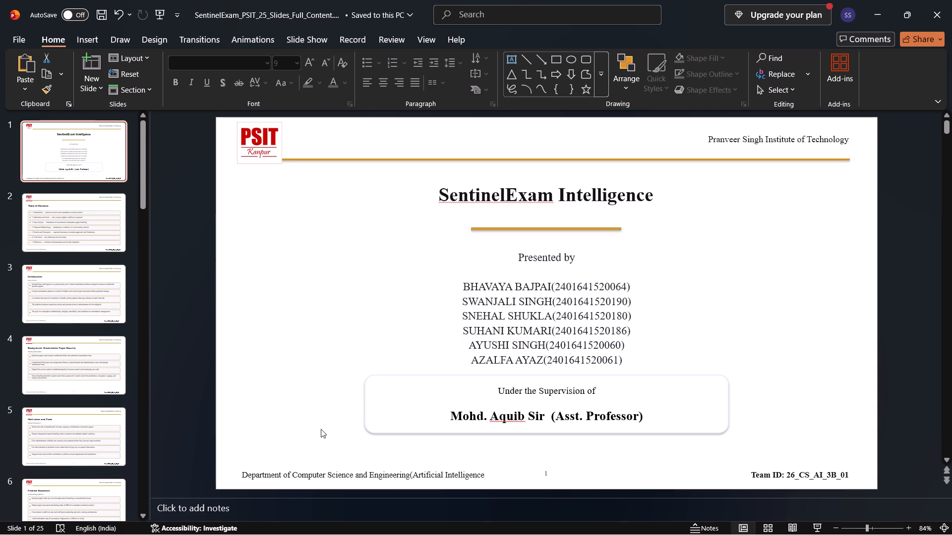
click(366, 470)
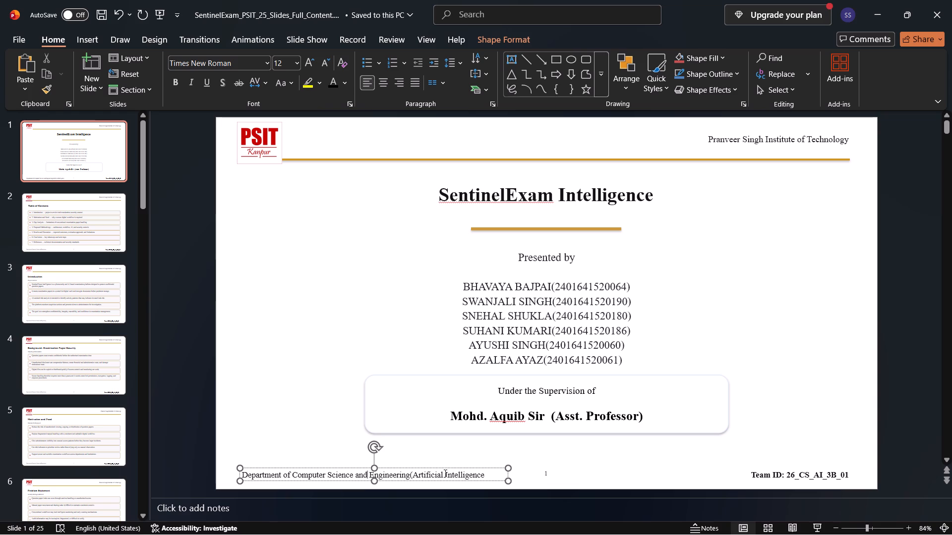
key(ctrl+a)
key(ctrl+v)
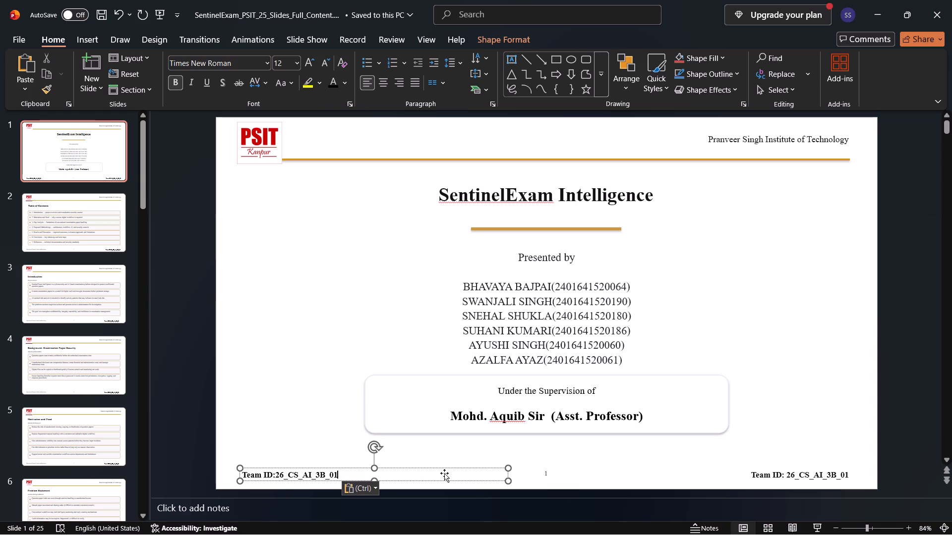
key(ctrl+z)
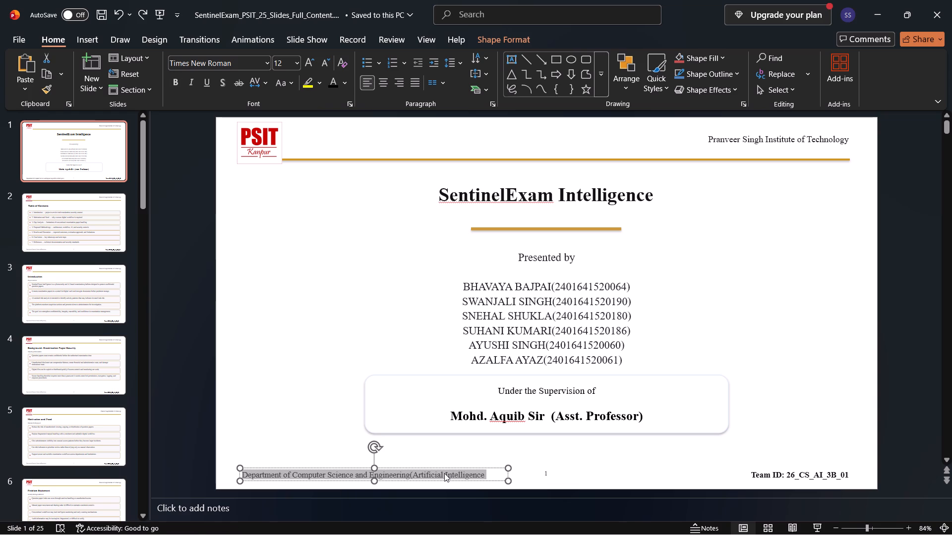
key(ctrl+c)
click(342, 362)
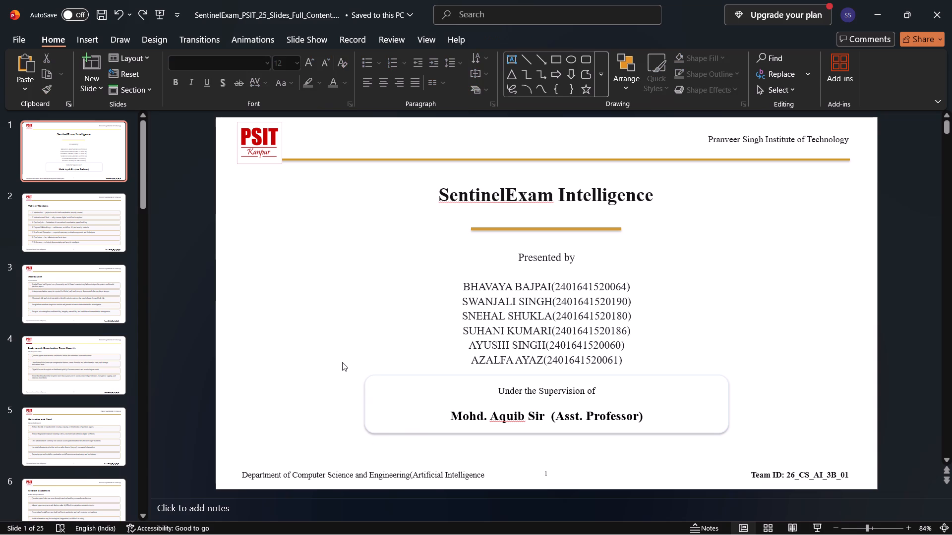
Look through the slides from Introduction to Thank You to review their headers and footers.
click(81, 309)
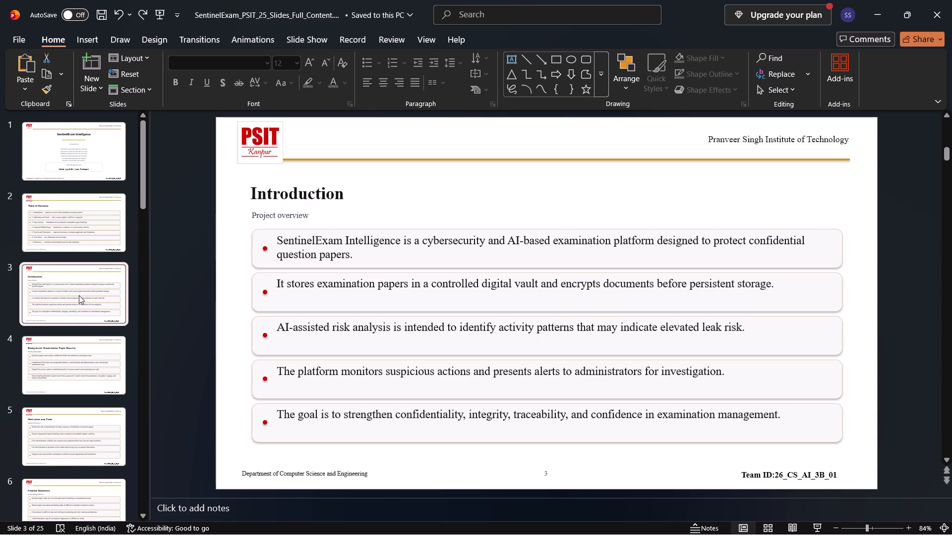
scroll(258, 320, down, 2)
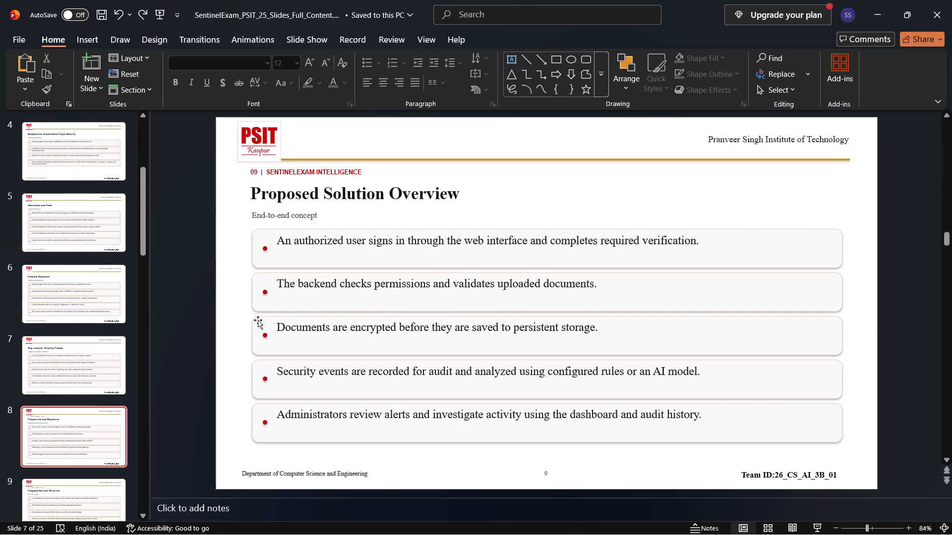
scroll(258, 320, down, 11)
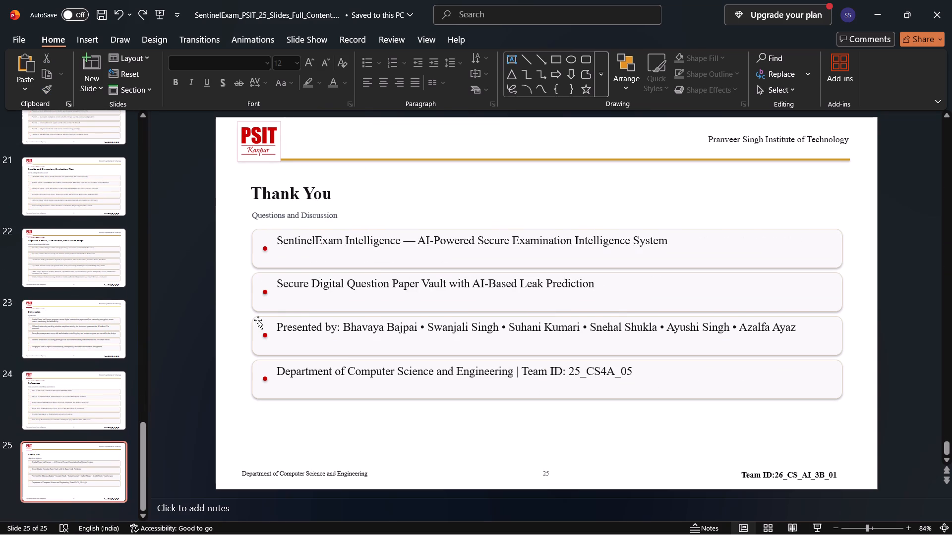
scroll(258, 320, up, 15)
scroll(258, 320, up, 14)
Replace the Table of Contents slide's footer department text with the copied "Department of Computer Science and Engineering(Artificial Intelligence".
click(79, 226)
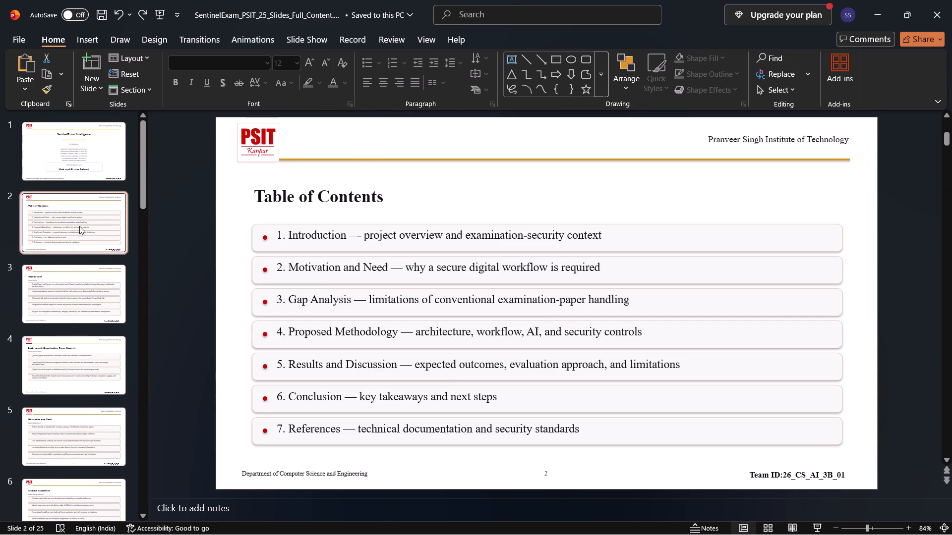
click(280, 467)
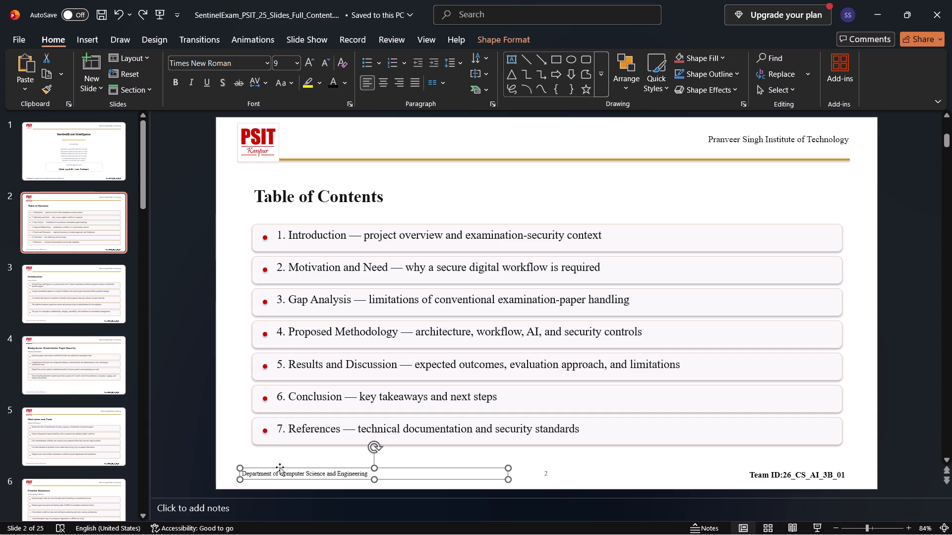
click(297, 472)
key(ctrl+a)
key(ctrl+v)
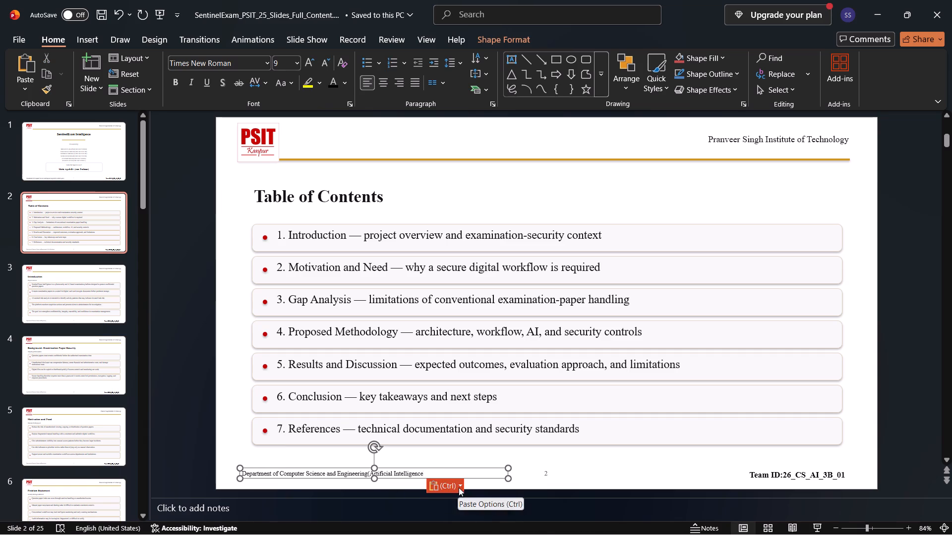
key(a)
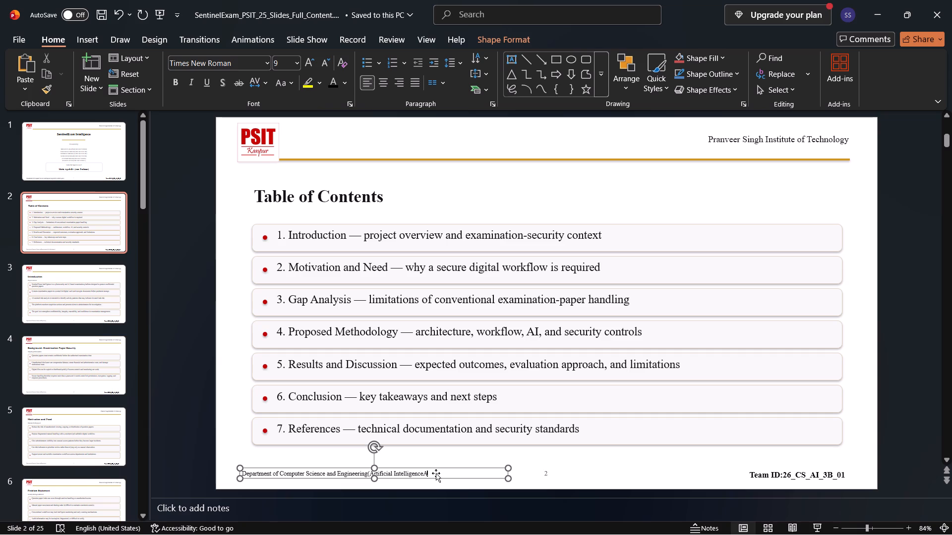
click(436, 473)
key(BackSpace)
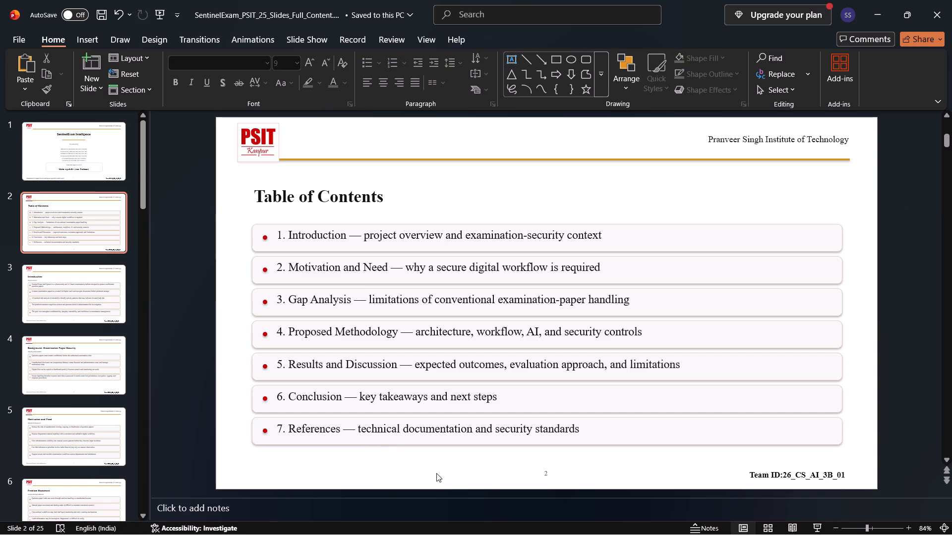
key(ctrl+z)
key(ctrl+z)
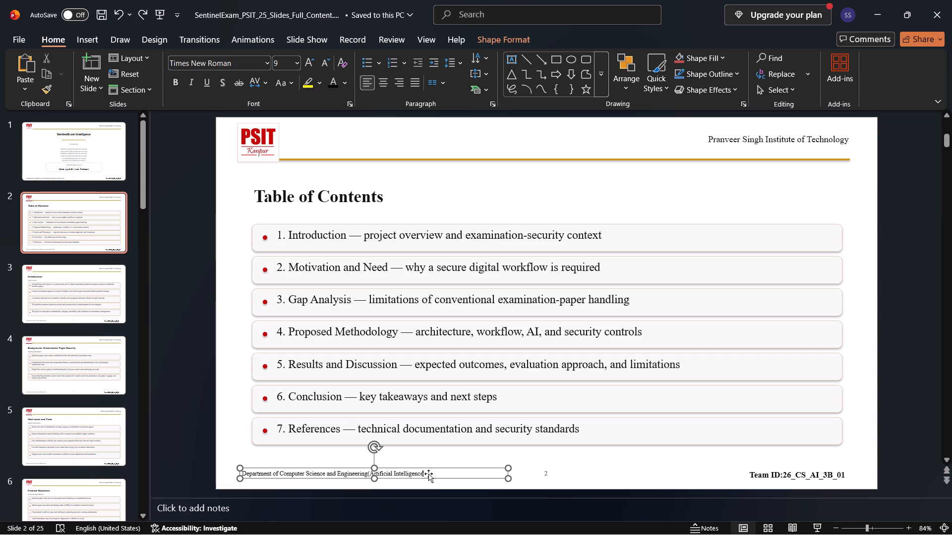
Set the font size of the Table of Contents slide's footer department text to 12.
key(ctrl+a)
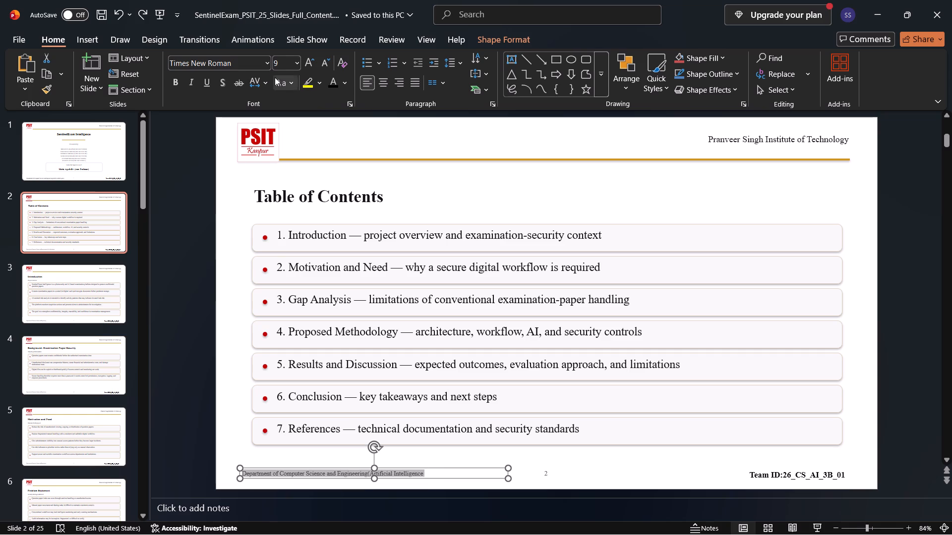
click(279, 66)
text(12)
key(Return)
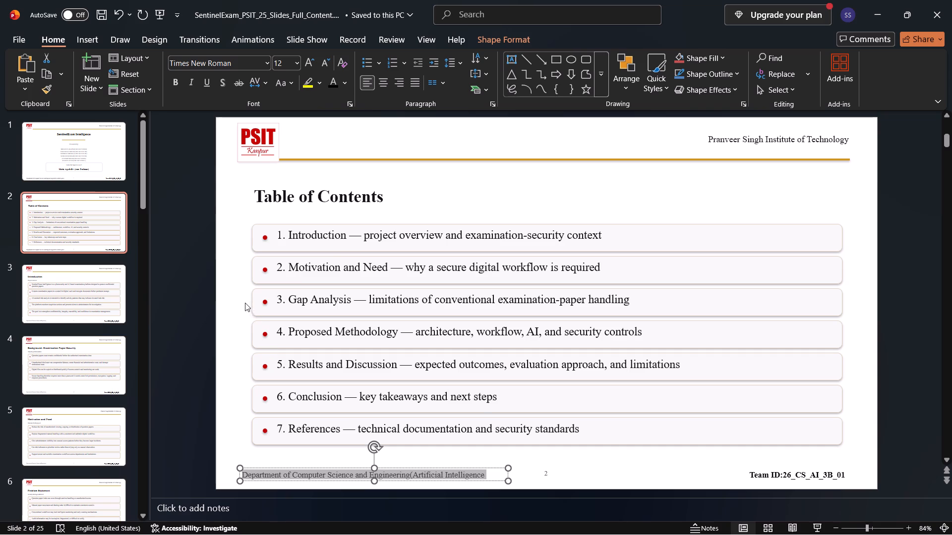
Add the closing parenthesis after "Artificial Intelligence" in the title slide's footer department text.
click(49, 142)
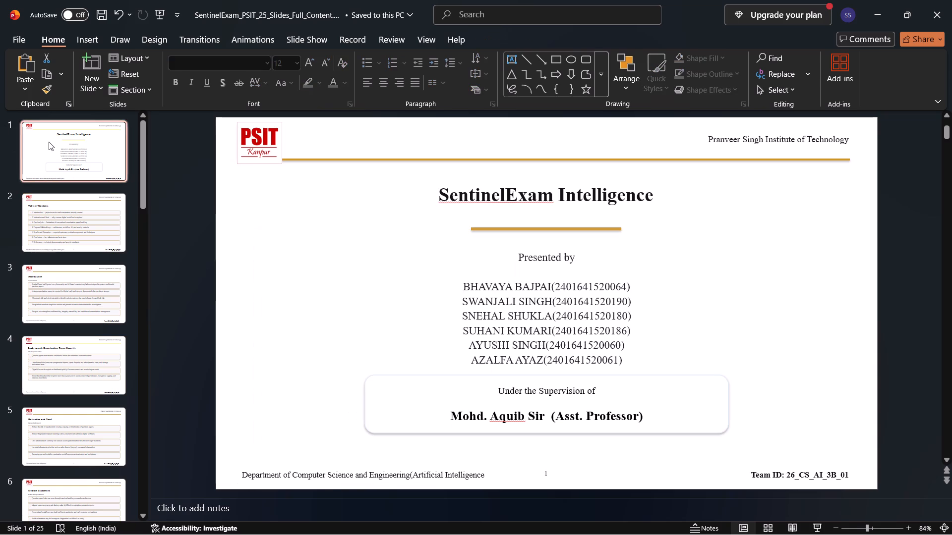
click(415, 476)
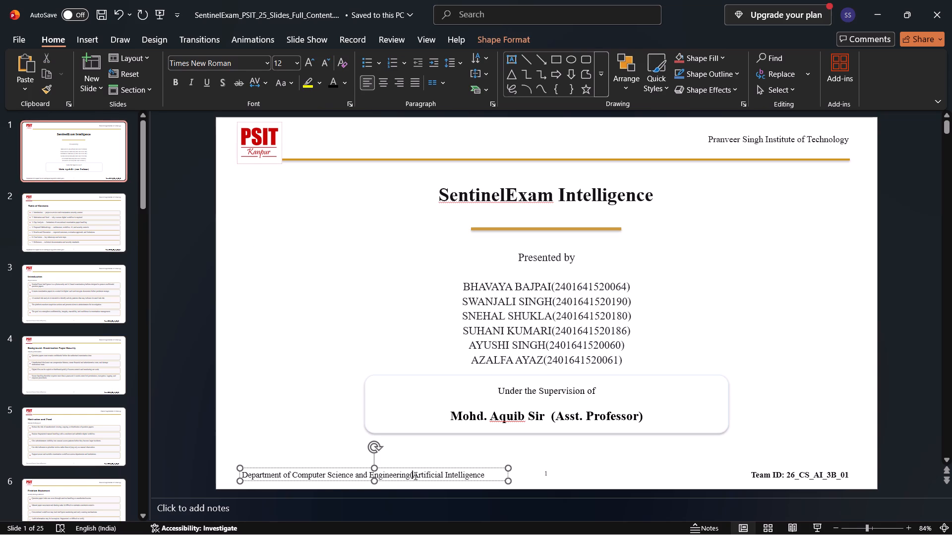
click(486, 472)
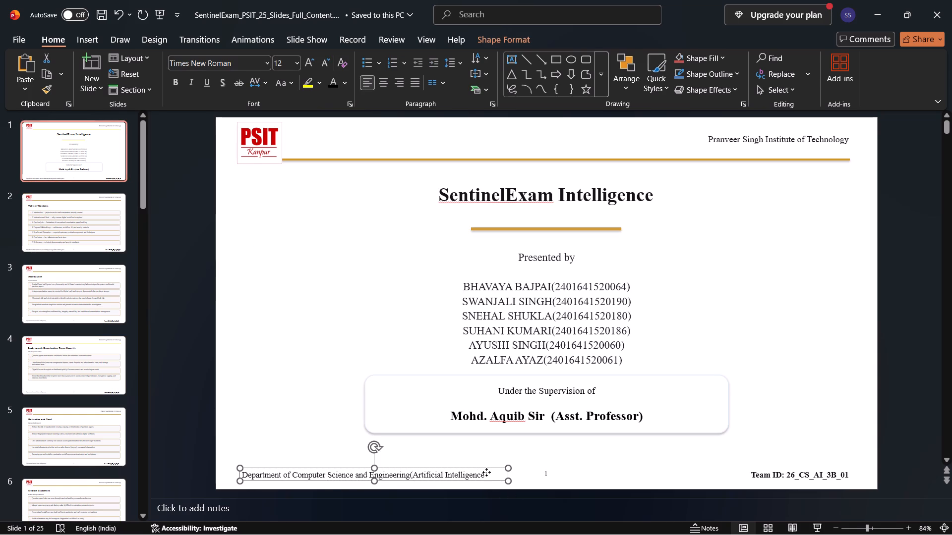
click(488, 475)
click(489, 475)
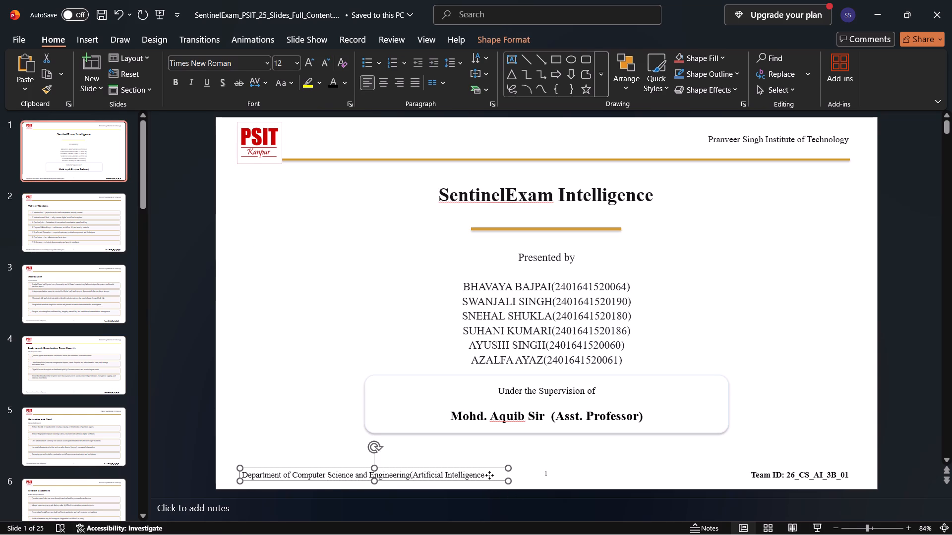
click(487, 476)
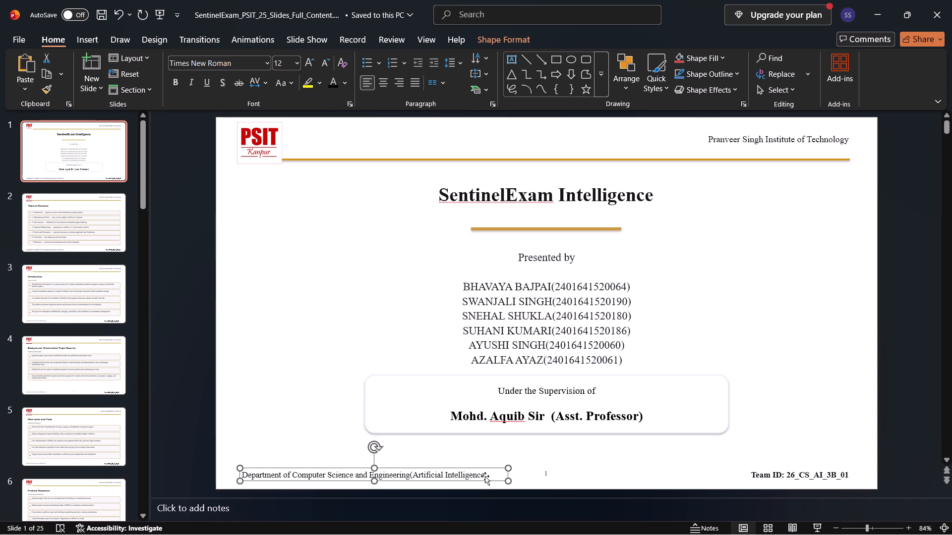
click(485, 476)
click(485, 473)
click(493, 474)
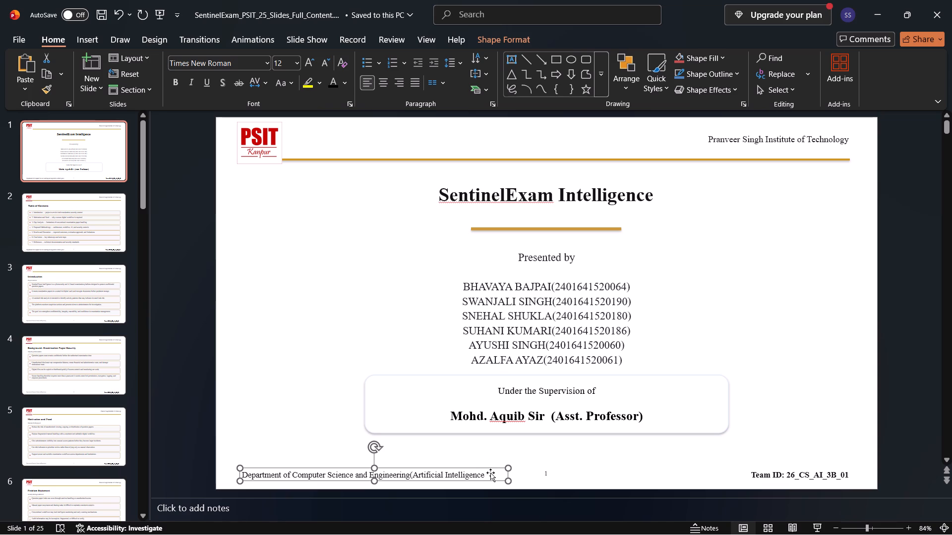
click(480, 473)
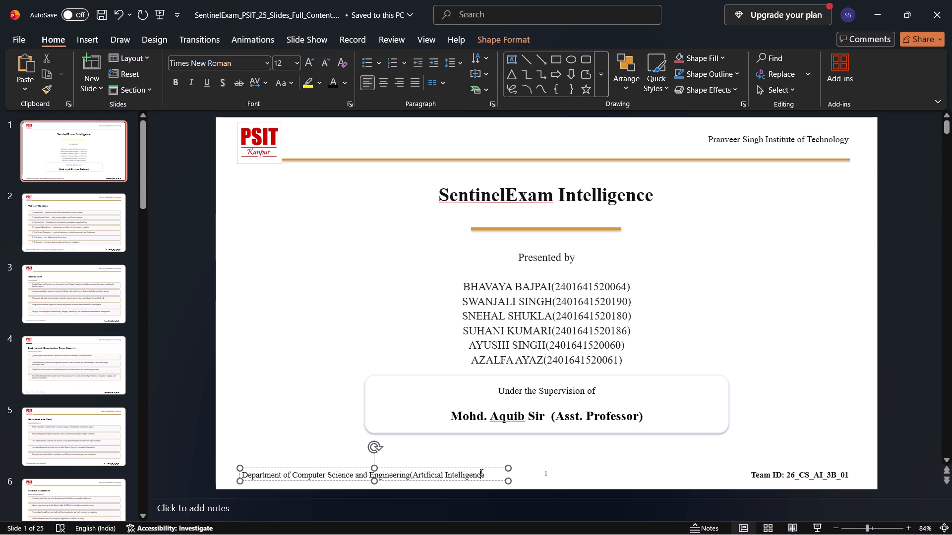
key(Right)
key(shift+parenright)
Add the closing parenthesis after "Artificial Intelligence" in the Table of Contents slide's footer department text.
click(44, 240)
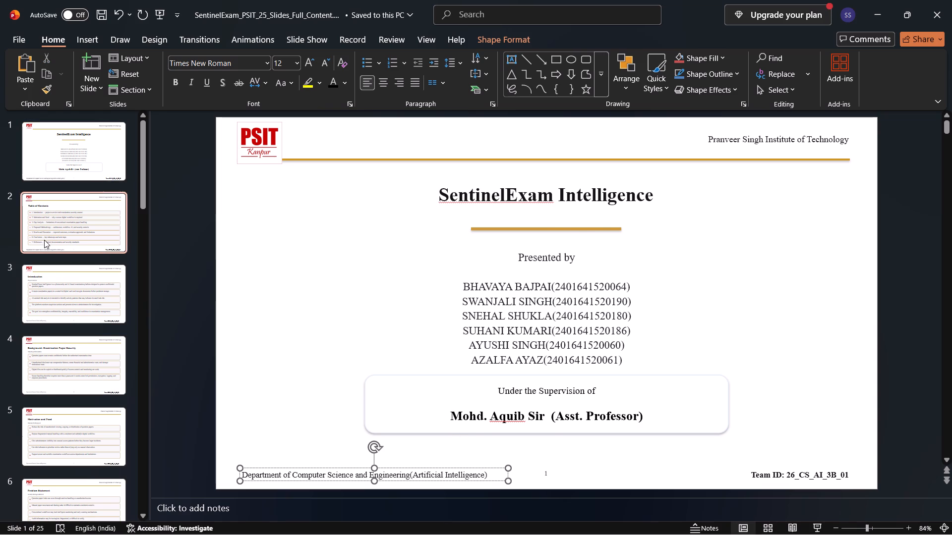
click(467, 475)
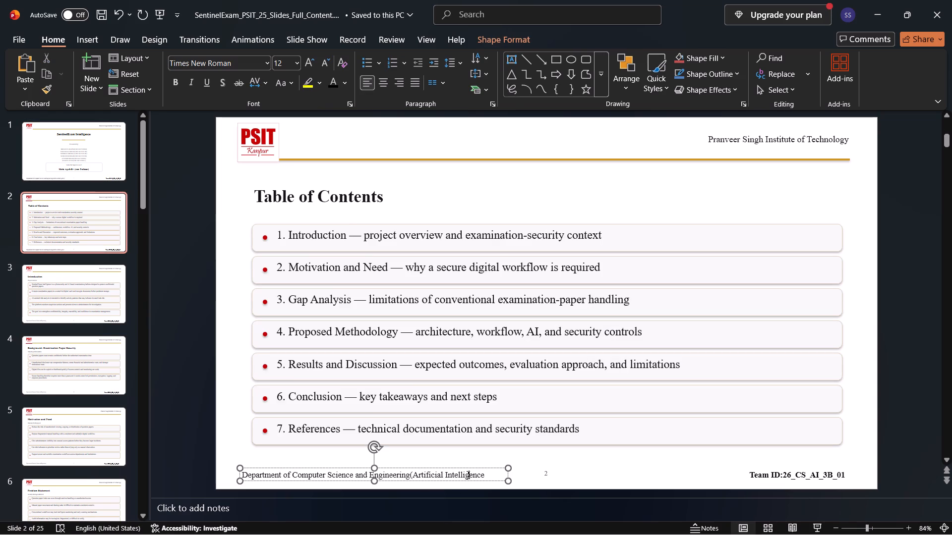
click(491, 478)
click(490, 475)
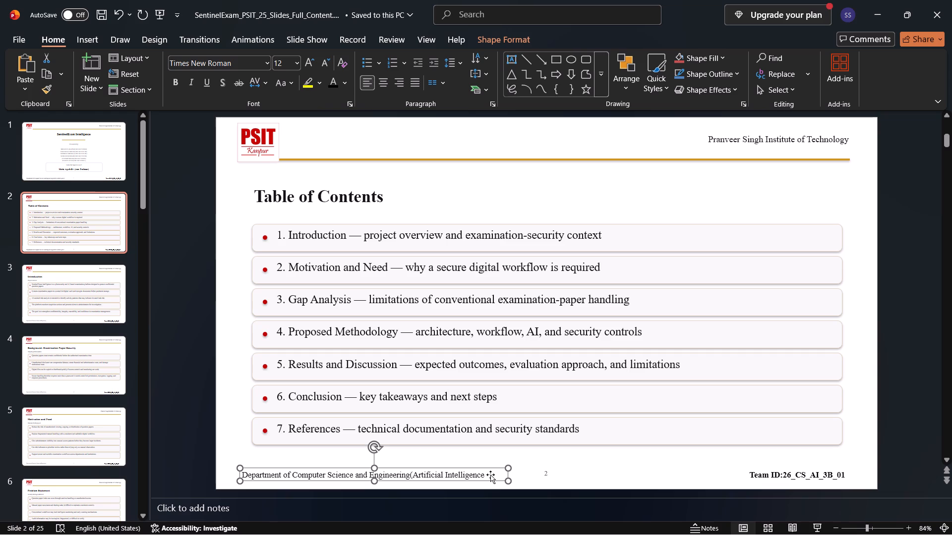
click(483, 475)
key(shift+parenright)
Copy the Table of Contents slide's full footer text "Department of Computer Science and Engineering(Artificial Intelligence)".
key(ctrl+a)
key(ctrl+c)
click(561, 471)
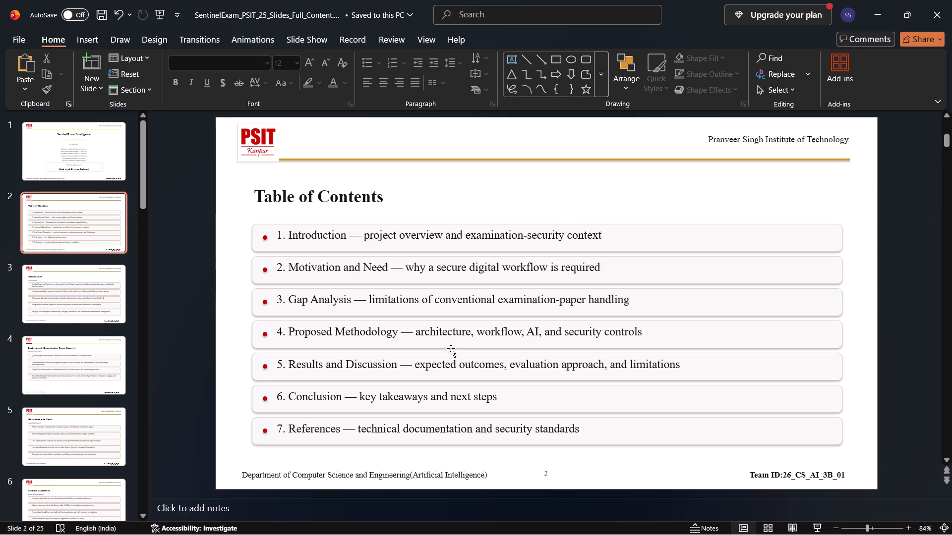
Compare the institute header across the opening slides and check its font size on the Motivation and Need slide.
scroll(444, 340, down, 1)
scroll(444, 340, up, 2)
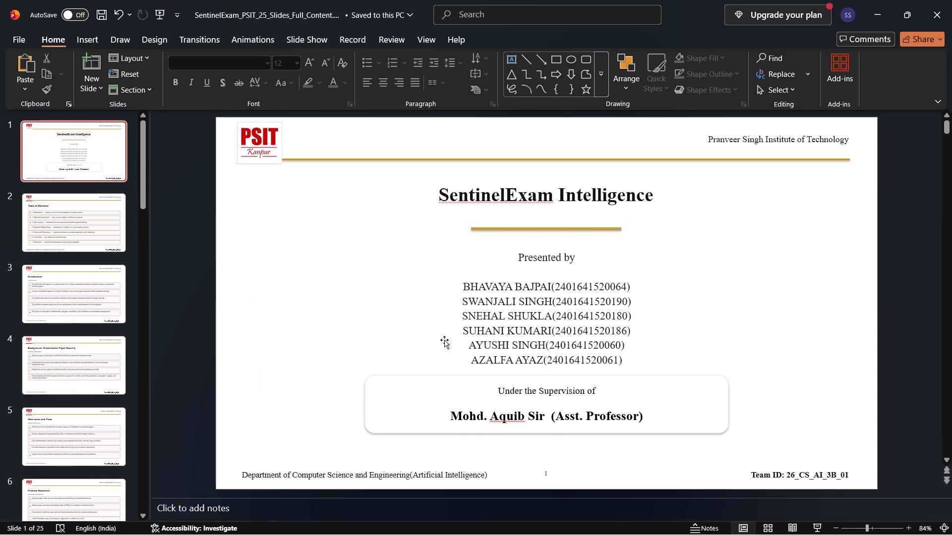
scroll(444, 340, down, 1)
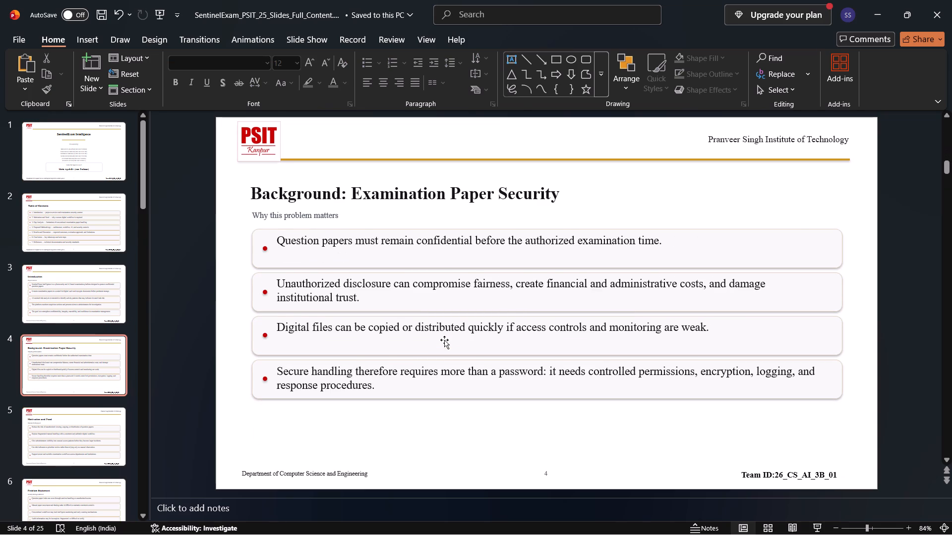
scroll(444, 340, up, 12)
scroll(444, 340, up, 18)
scroll(444, 340, up, 3)
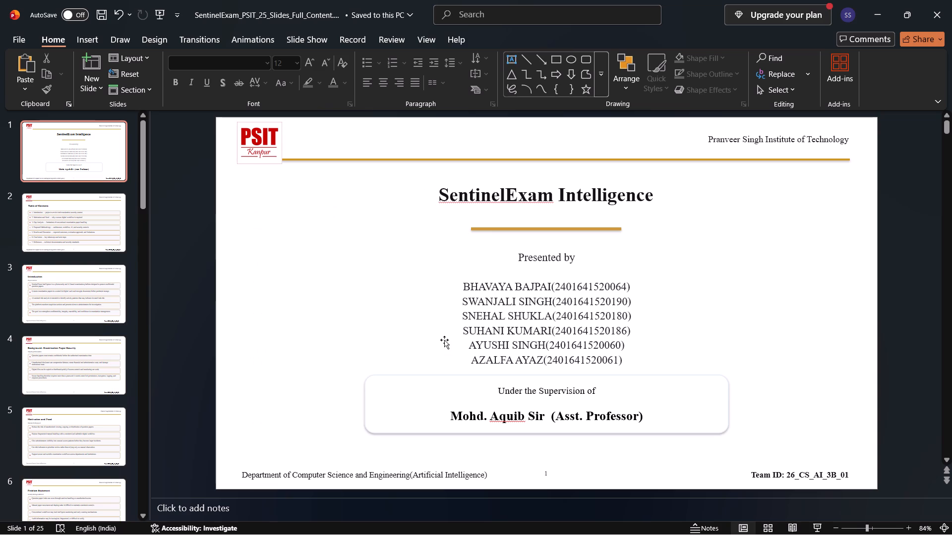
scroll(444, 340, up, 3)
scroll(444, 340, down, 1)
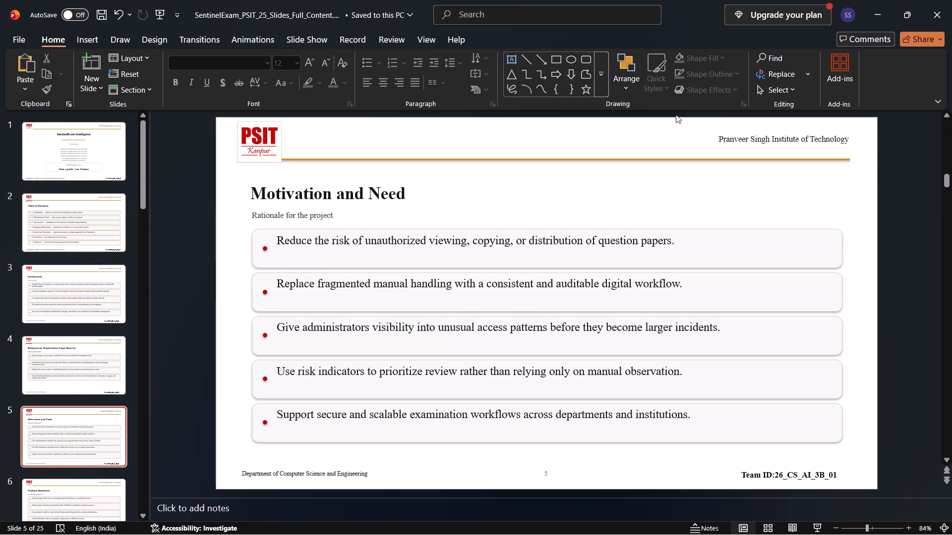
click(736, 133)
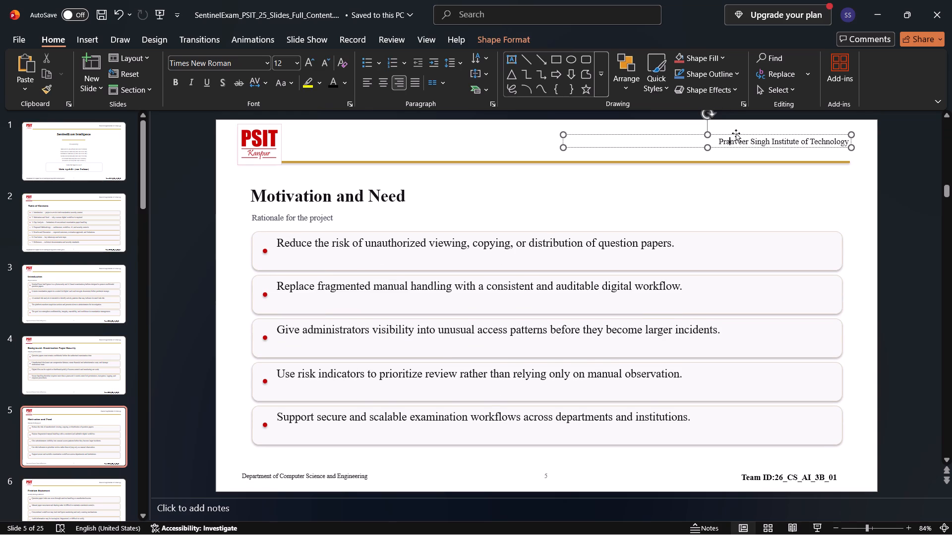
scroll(634, 207, up, 3)
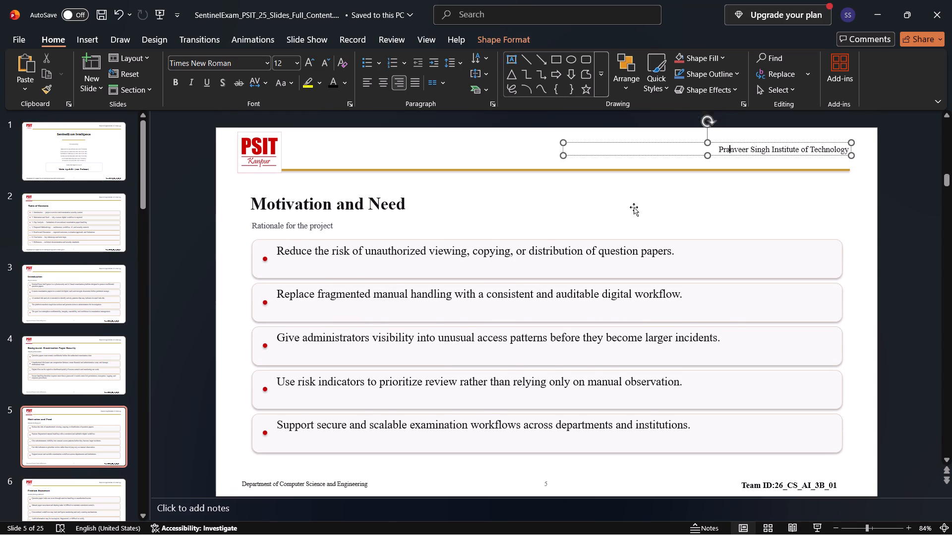
scroll(634, 207, up, 5)
Set the font size of the title slide's "Pranveer Singh Institute of Technology" header to 12.
click(794, 133)
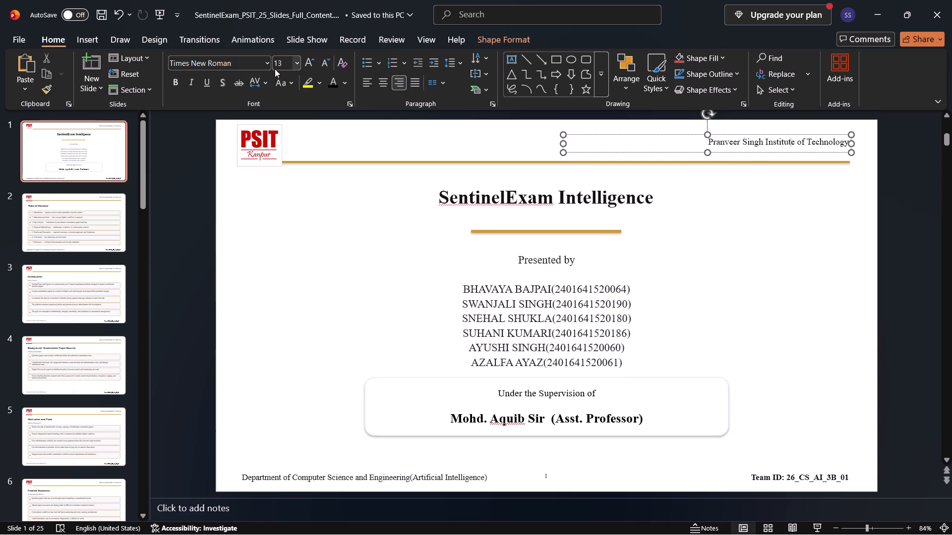
click(288, 58)
key(BackSpace)
text(12)
key(Return)
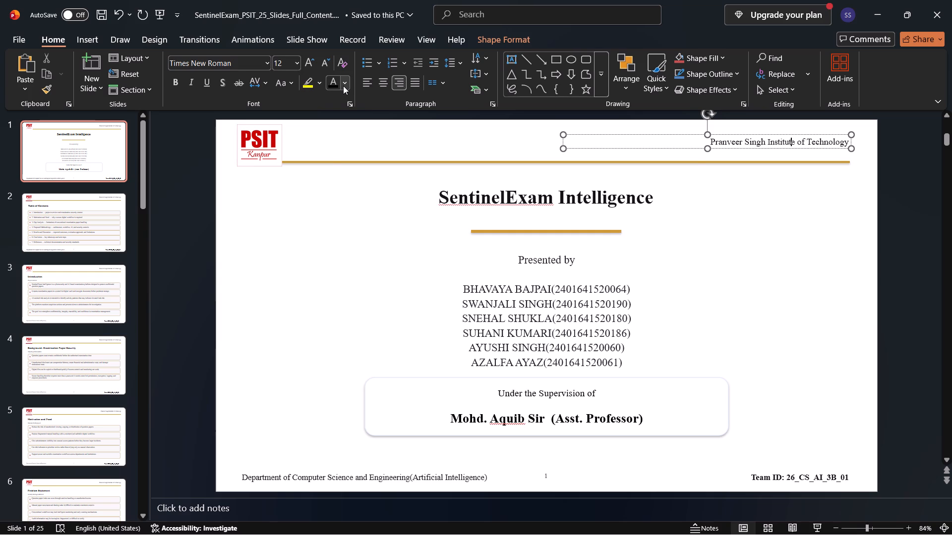
Go to the Gap Analysis: Existing Process slide to examine its header and footer.
scroll(330, 156, down, 4)
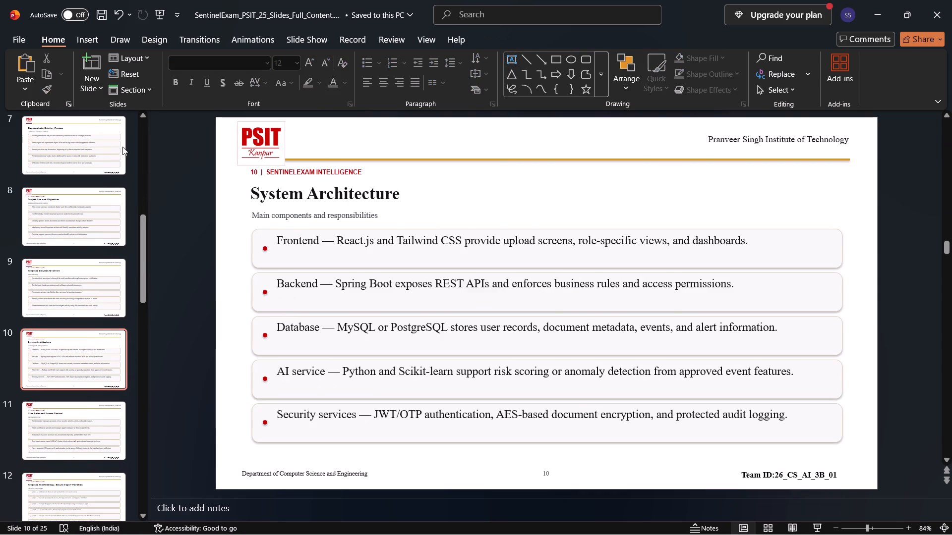
click(98, 143)
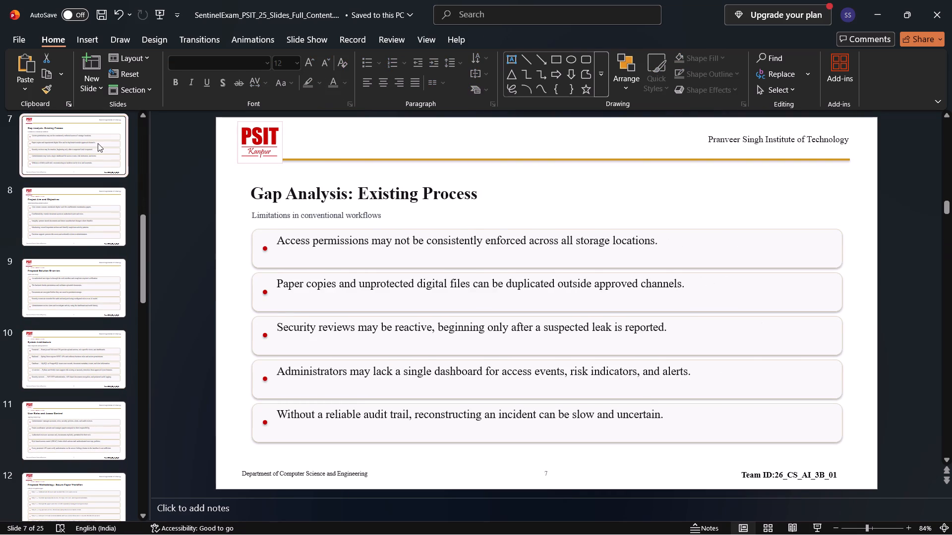
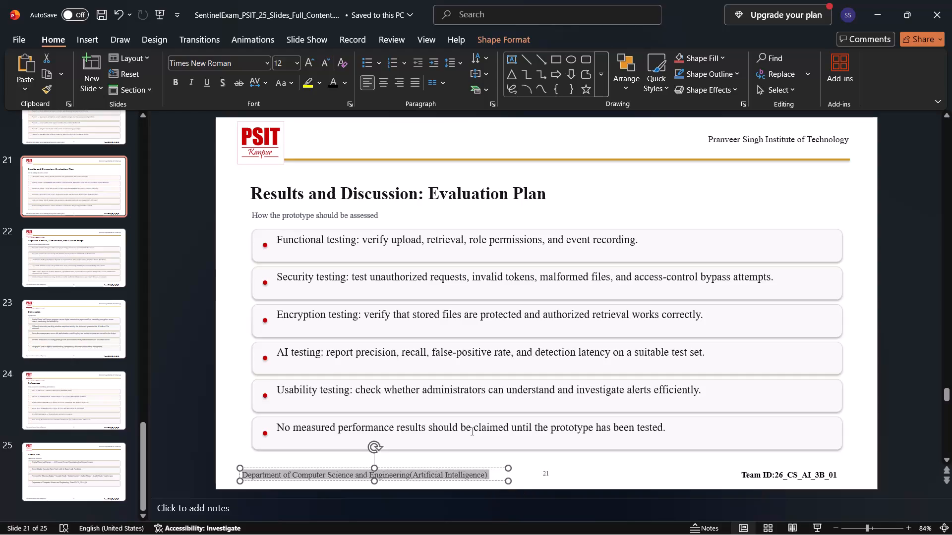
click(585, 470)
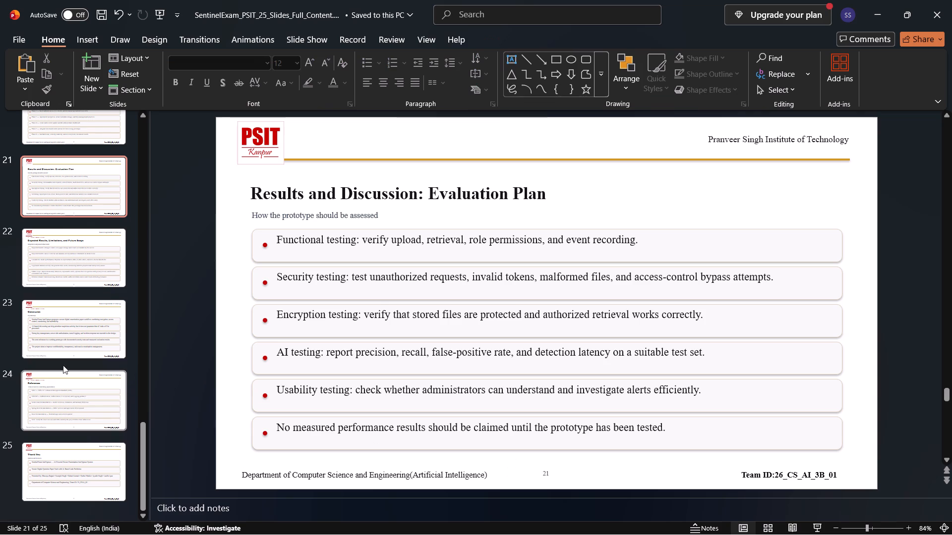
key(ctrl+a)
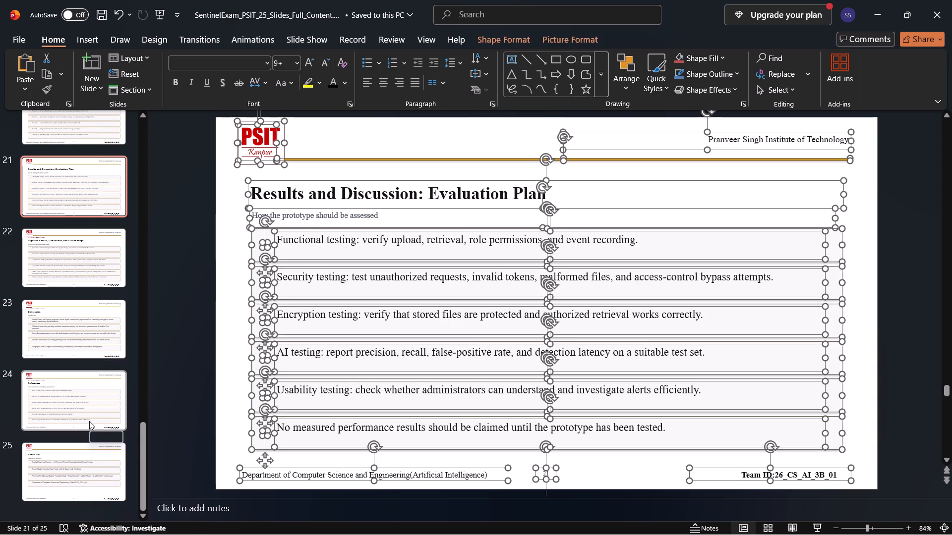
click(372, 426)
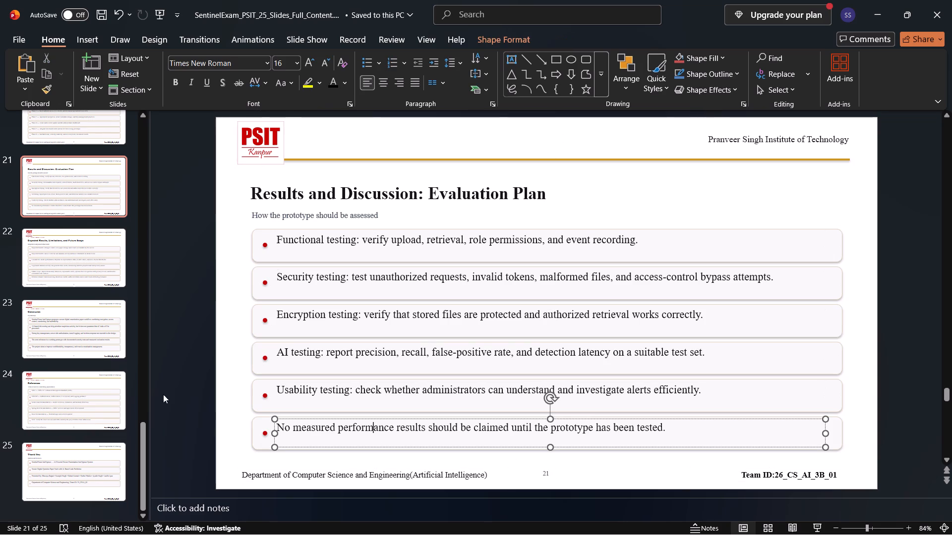
Replace the department footer on the Expected Results, Limitations, and Future Scope slide with the copied "Department of Computer Science and Engineering(Artificial Intelligence)", keeping source formatting.
click(63, 254)
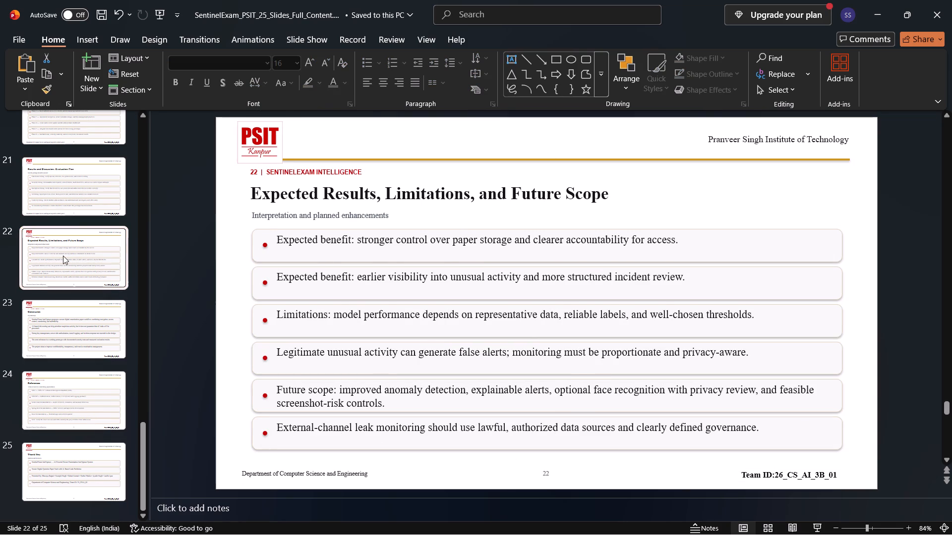
key(ctrl+a)
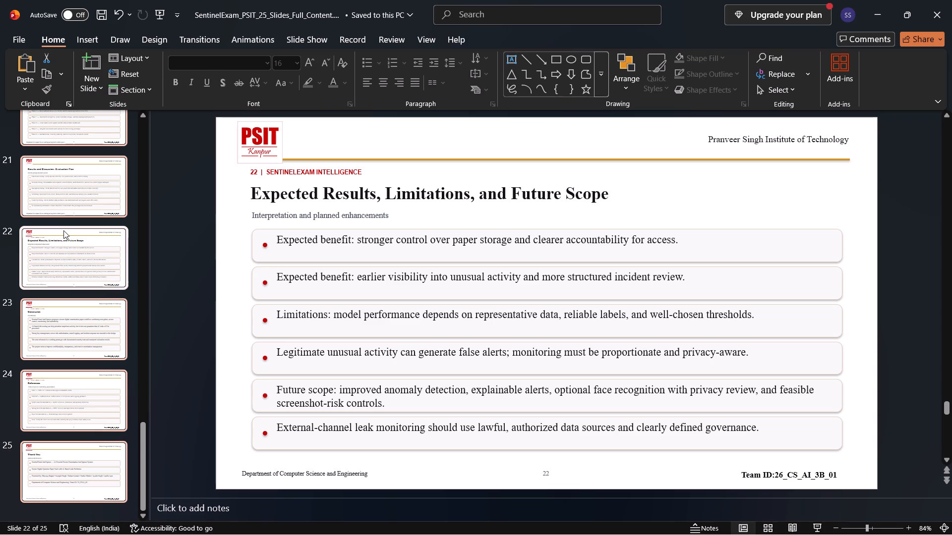
scroll(63, 230, up, 1)
scroll(63, 230, down, 7)
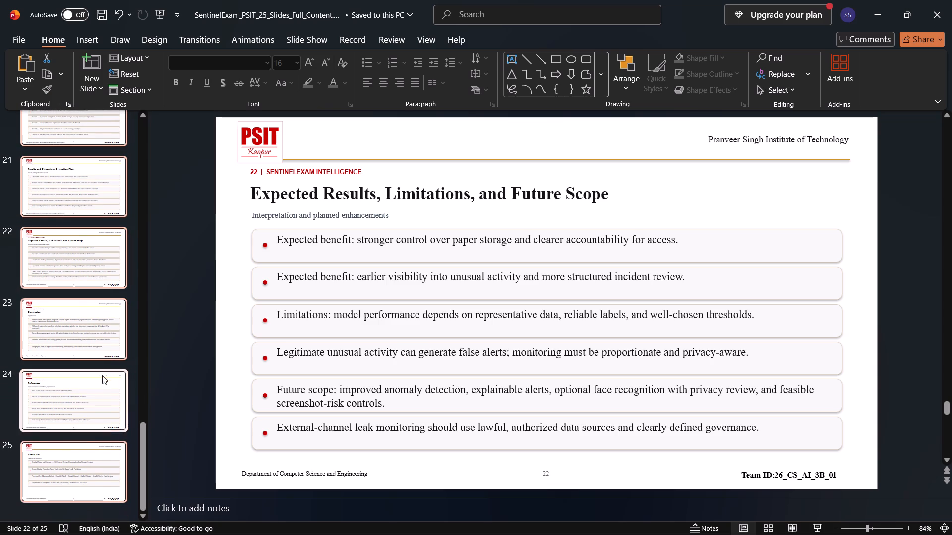
click(330, 475)
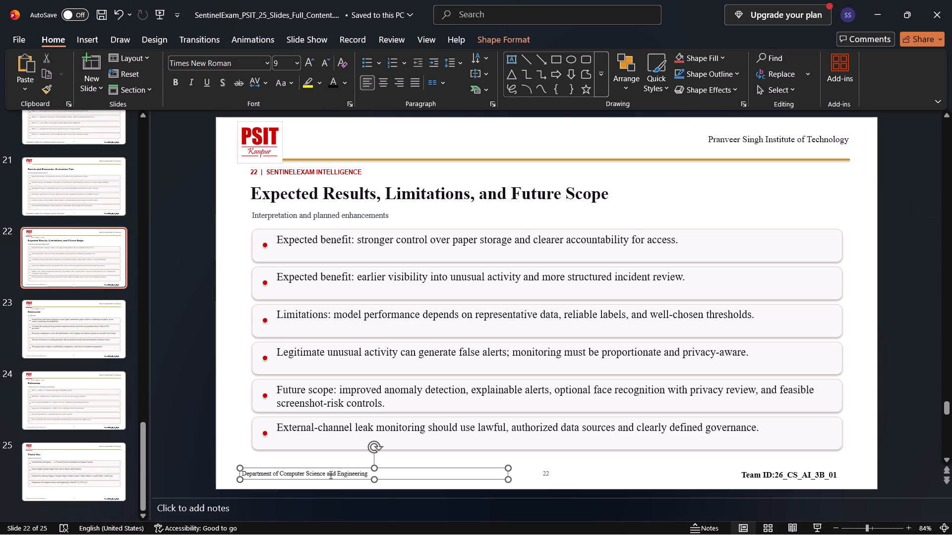
key(ctrl+a)
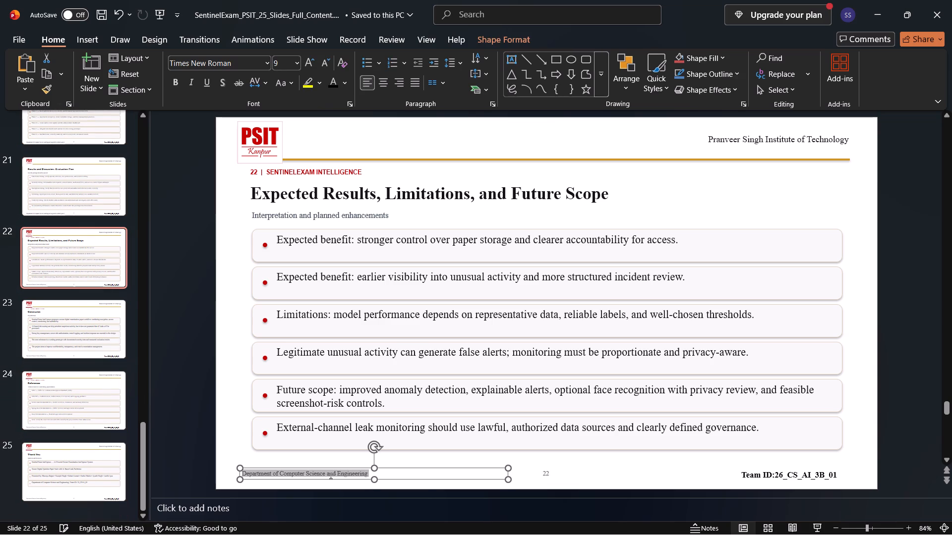
key(ctrl+v)
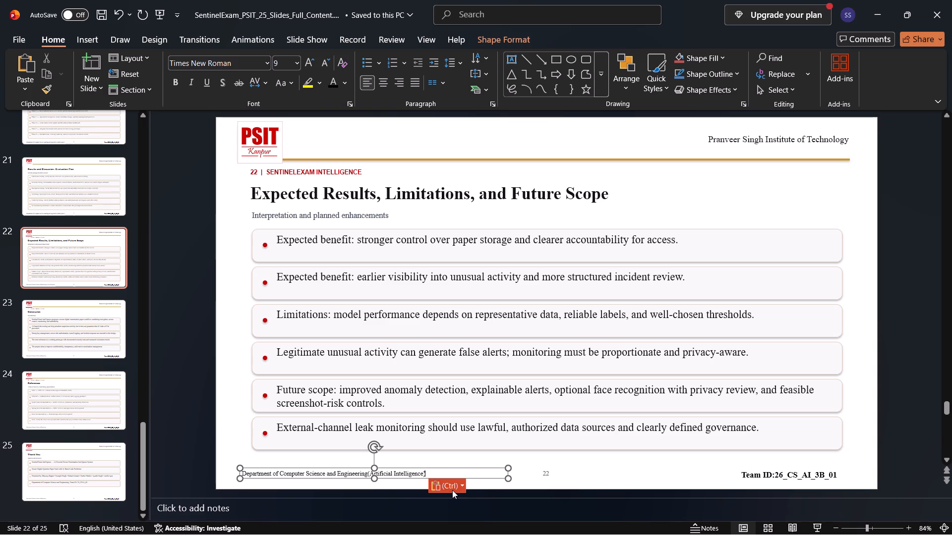
click(452, 487)
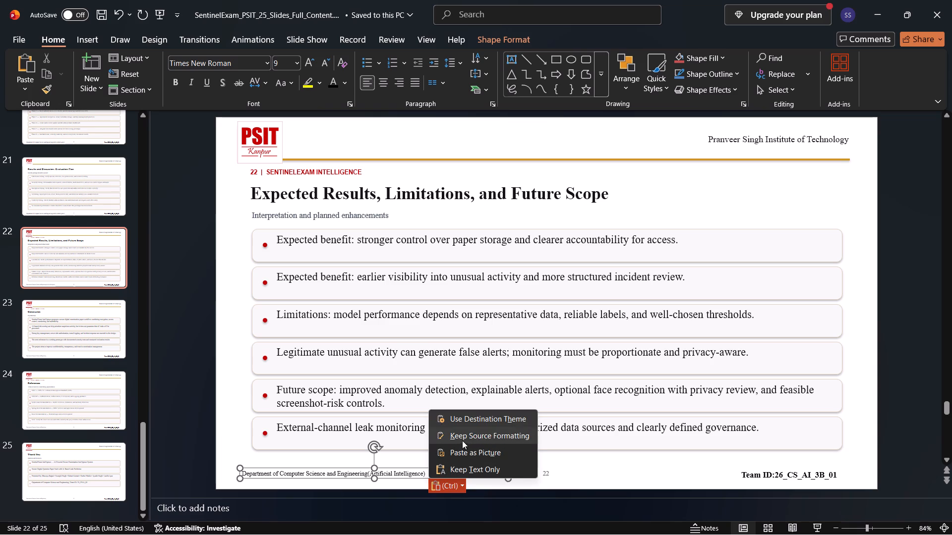
click(462, 439)
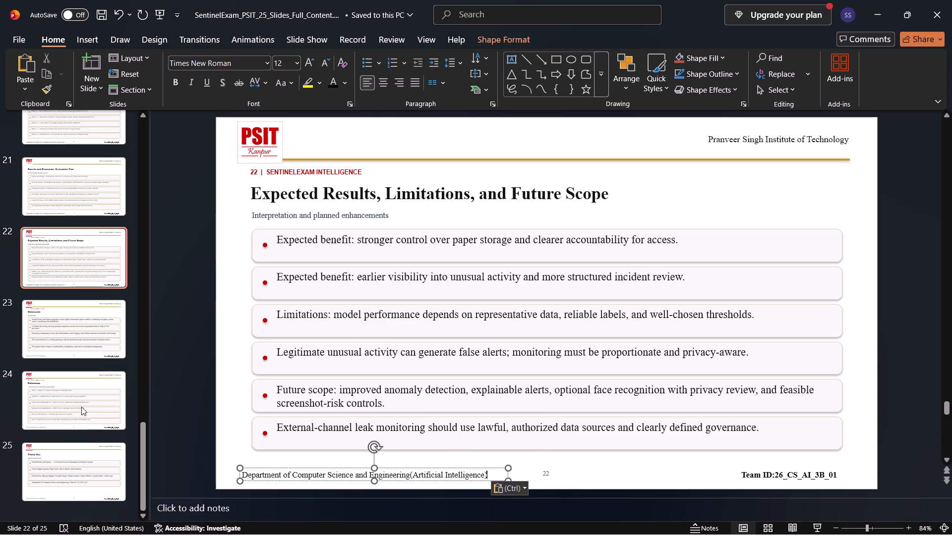
Review the section labels and department footers on the closing slides, from Implementation Plan through Thank You.
click(72, 319)
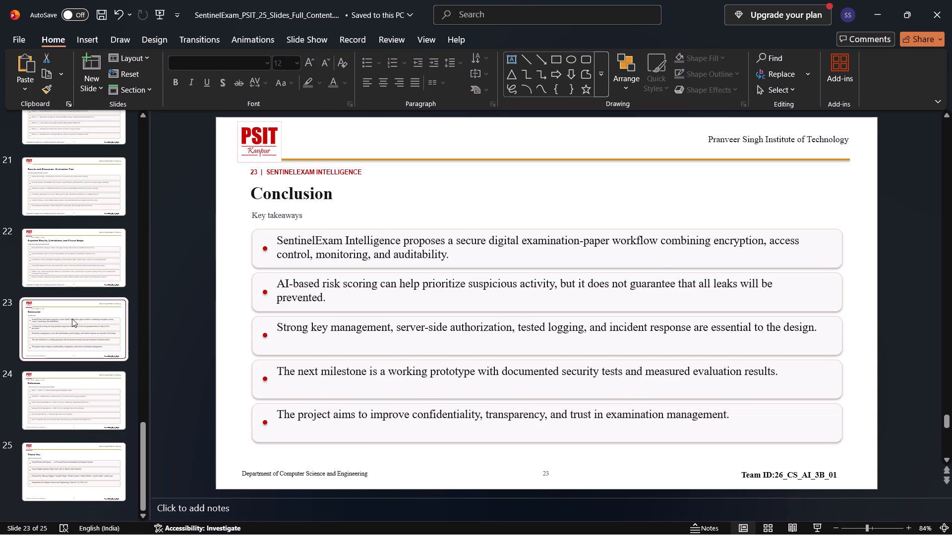
click(70, 409)
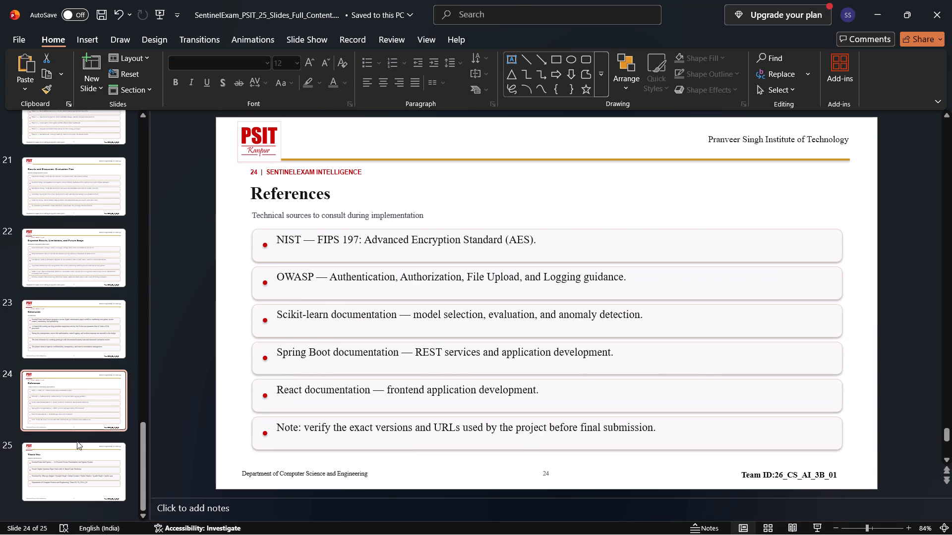
click(80, 470)
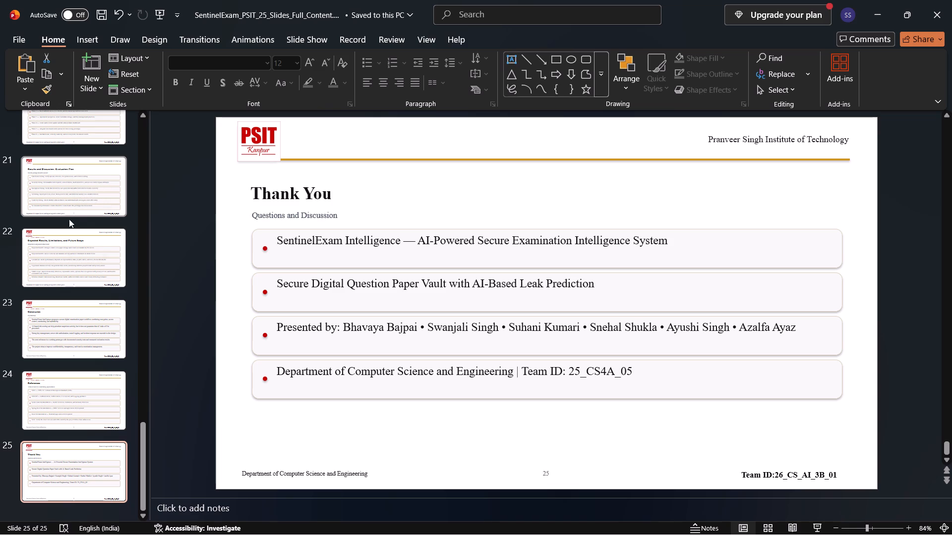
click(55, 146)
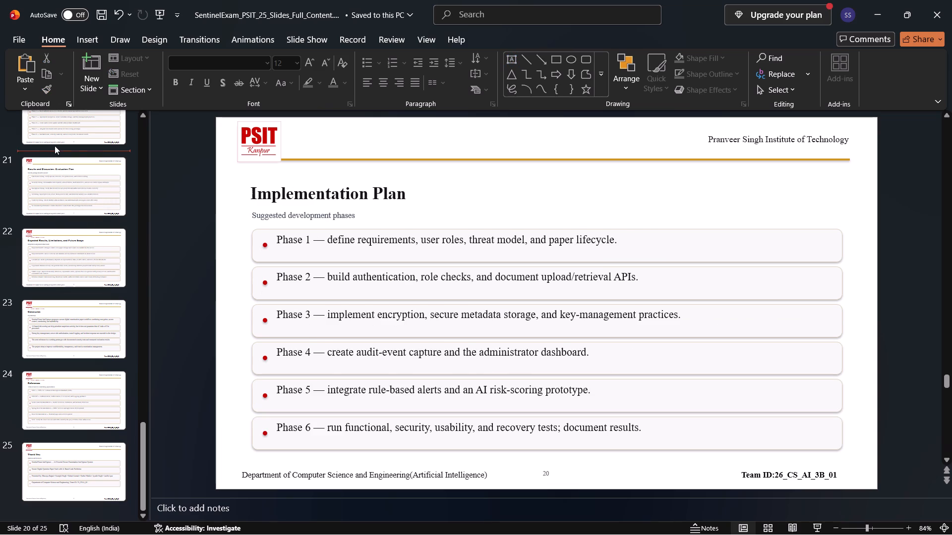
click(85, 211)
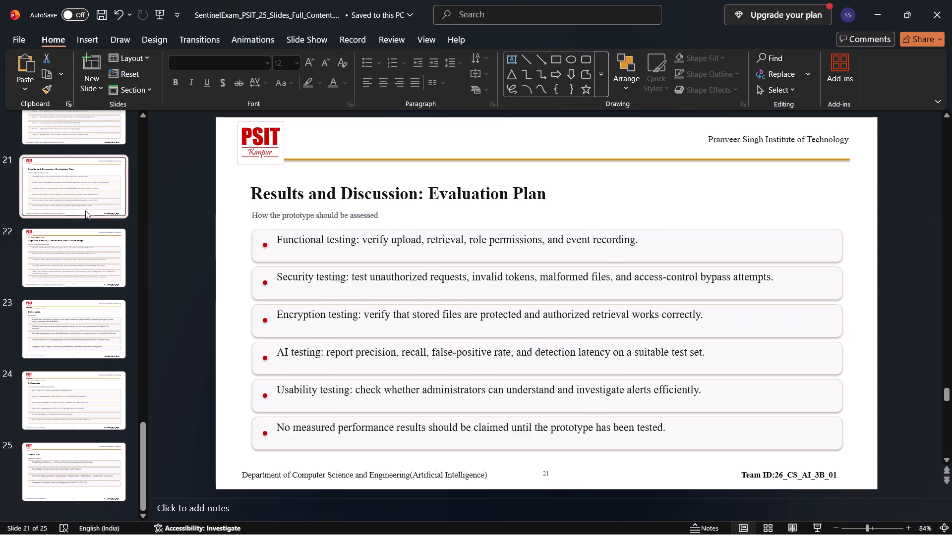
click(78, 257)
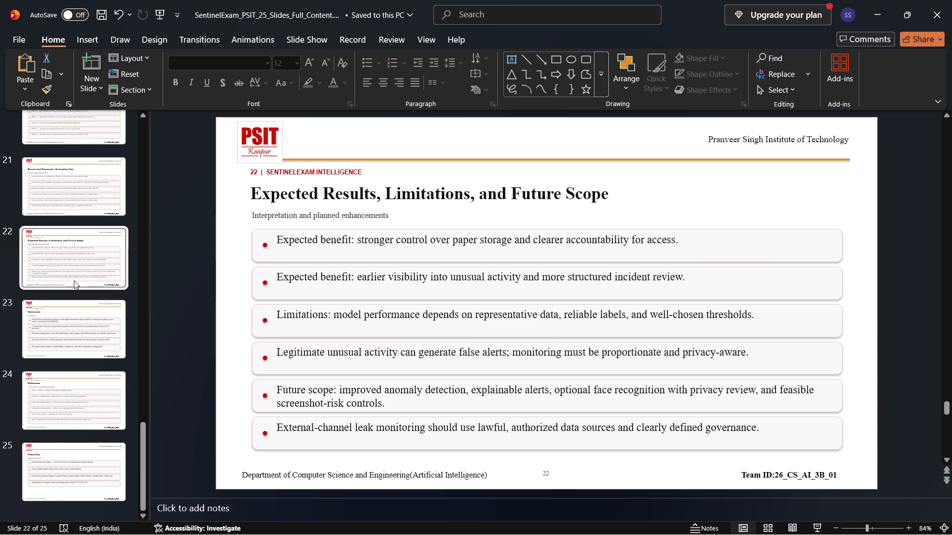
Replace the Conclusion slide's department footer with the copied "Department of Computer Science and Engineering(Artificial Intelligence)" text, keeping source formatting.
click(75, 320)
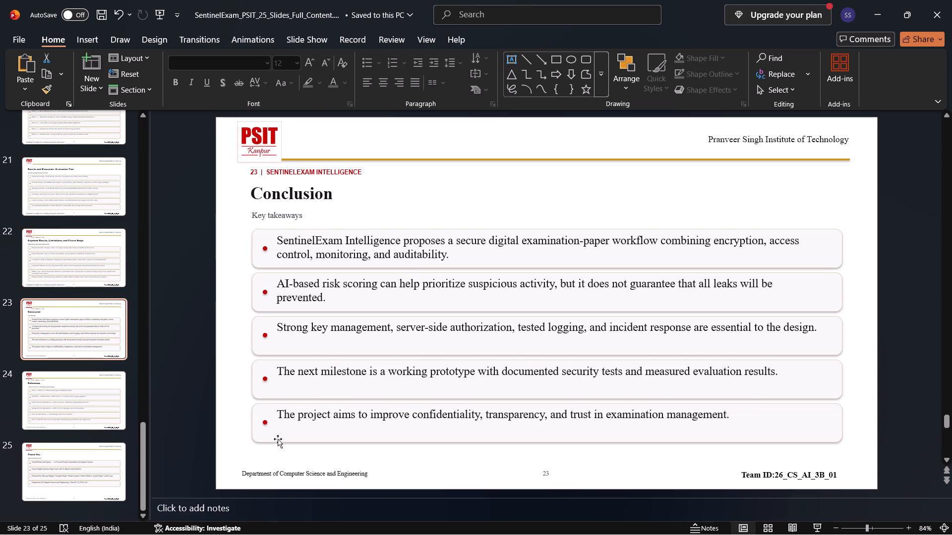
click(301, 471)
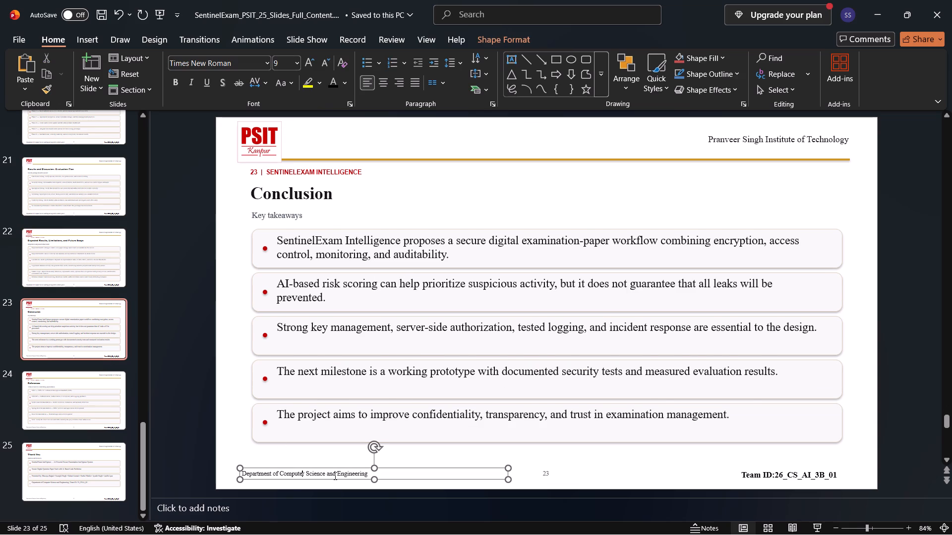
key(ctrl+a)
key(ctrl+v)
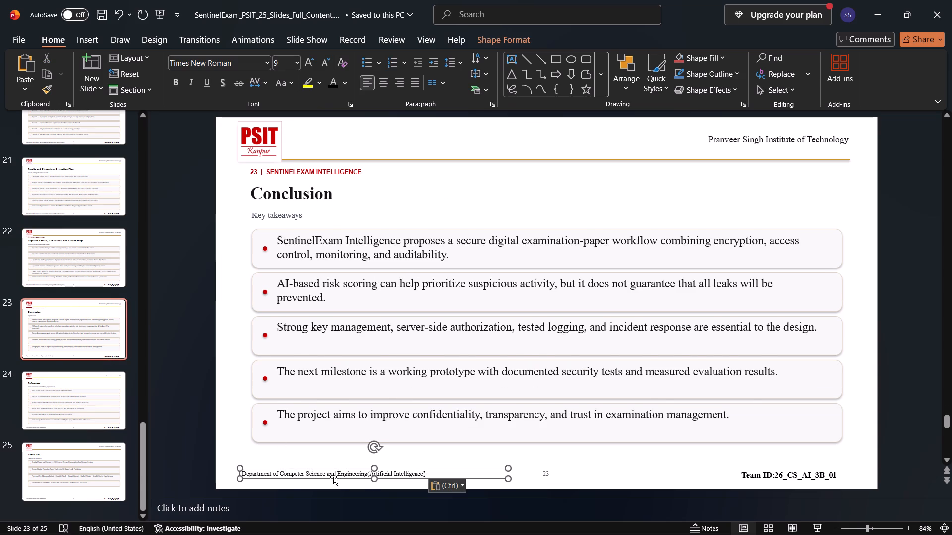
click(460, 488)
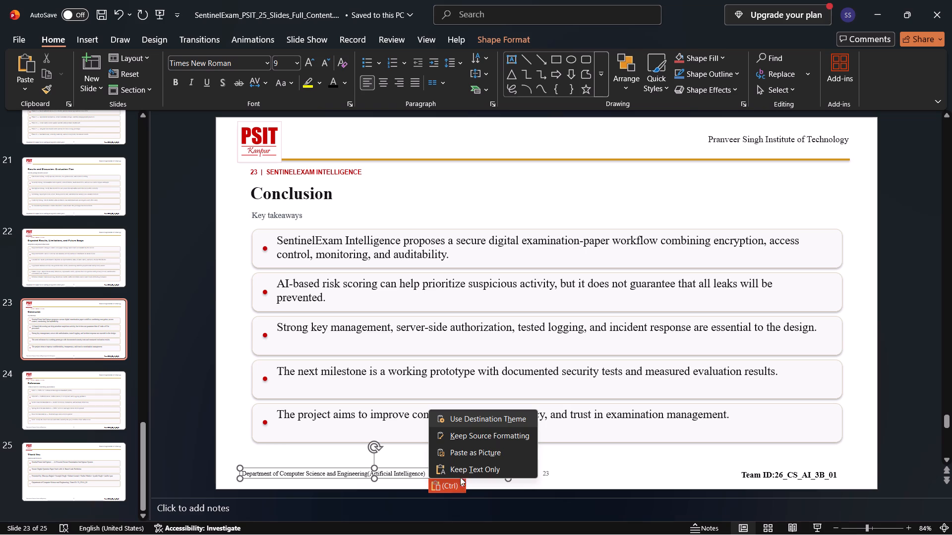
click(455, 434)
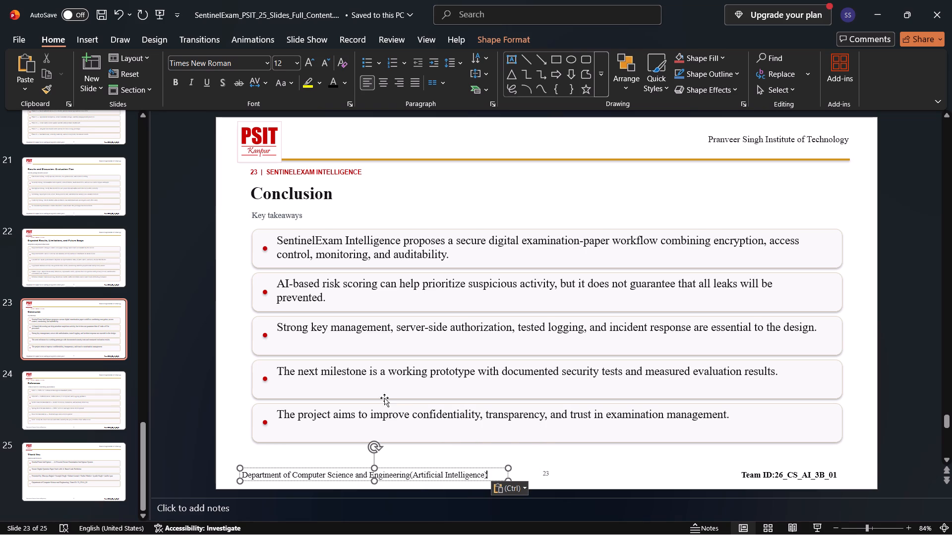
Delete the red "23 | SENTINELEXAM INTELLIGENCE" label above the Conclusion slide's title.
click(338, 170)
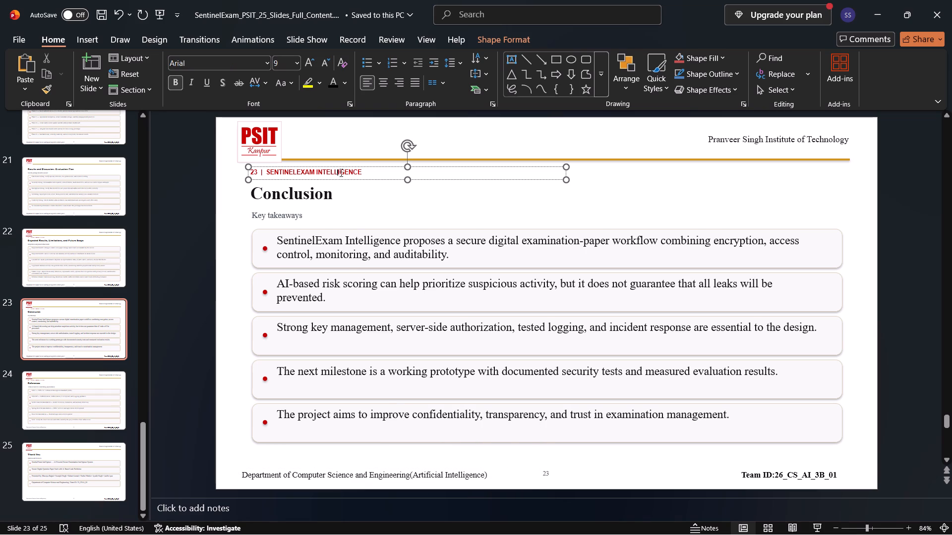
click(343, 180)
key(BackSpace)
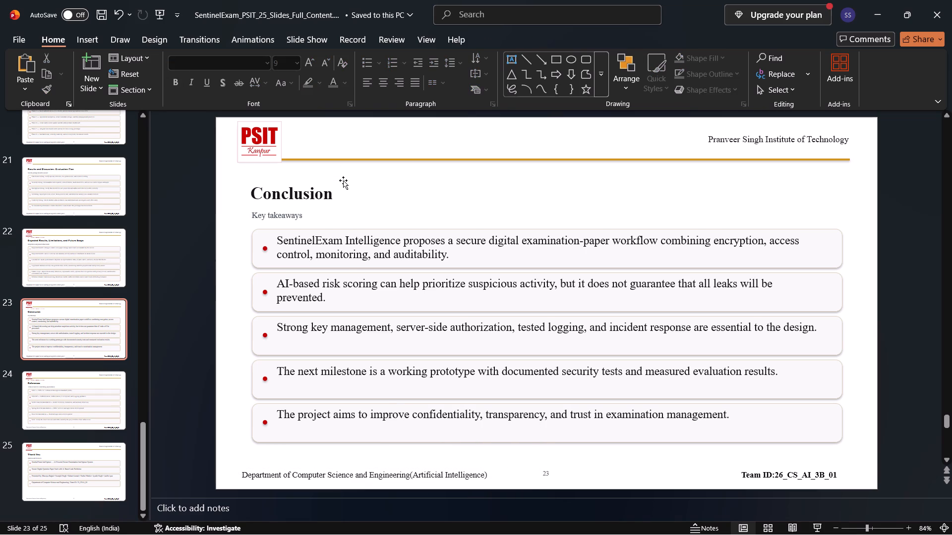
Replace the References slide's department footer with the copied "Department of Computer Science and Engineering(Artificial Intelligence)" text, keeping source formatting.
click(63, 407)
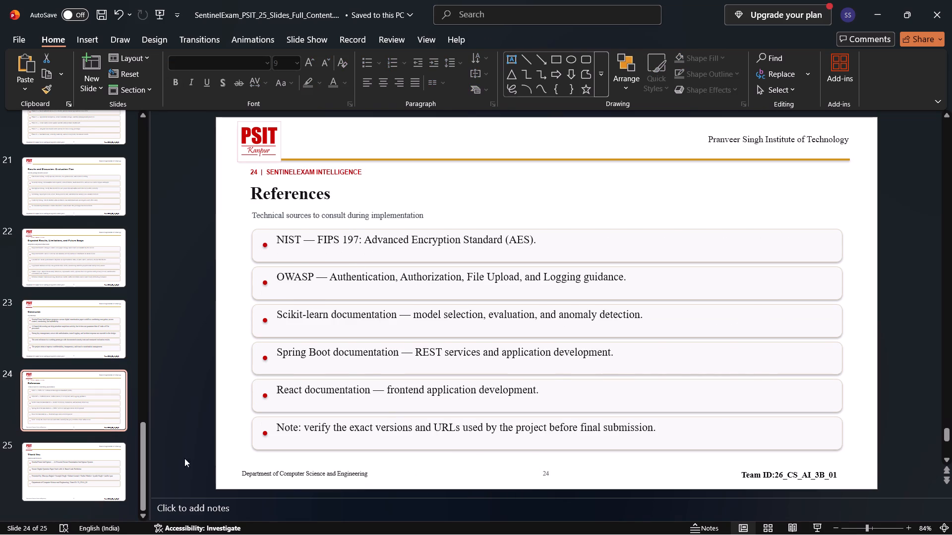
click(291, 476)
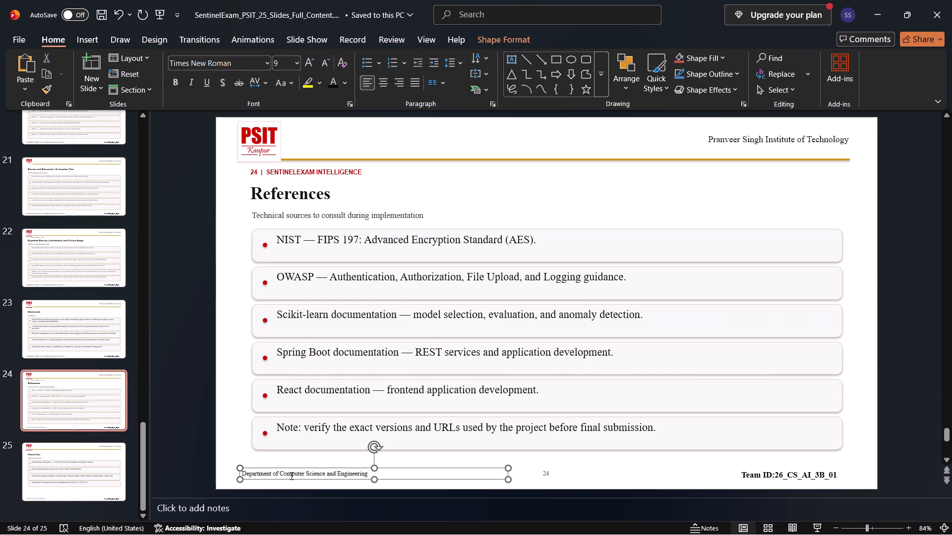
key(ctrl+a)
key(ctrl+v)
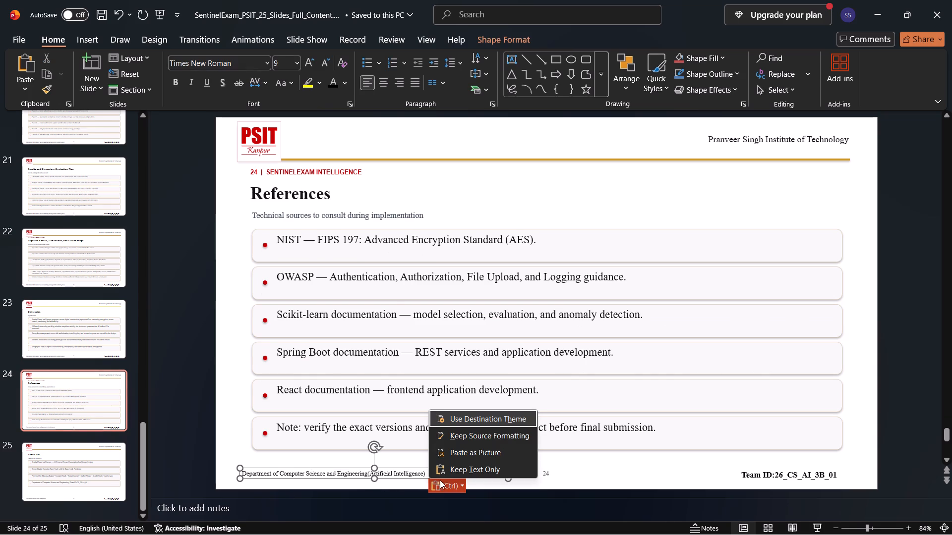
click(463, 438)
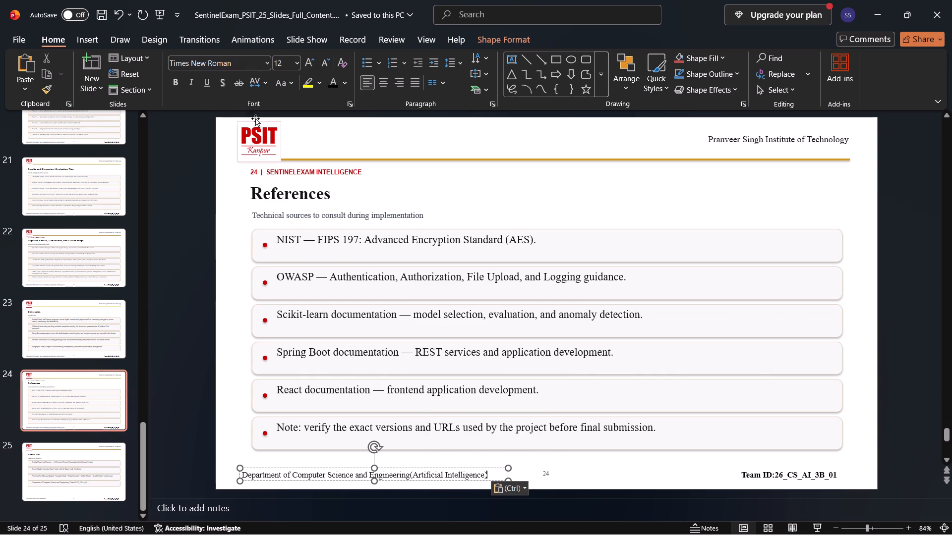
Delete the red "24 | SENTINELEXAM INTELLIGENCE" label above the References slide's title.
click(291, 174)
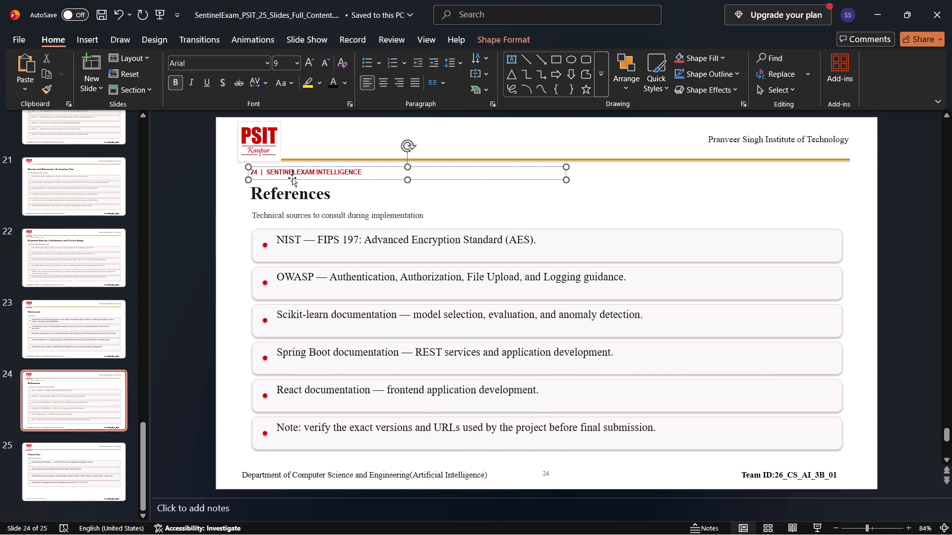
click(292, 178)
key(BackSpace)
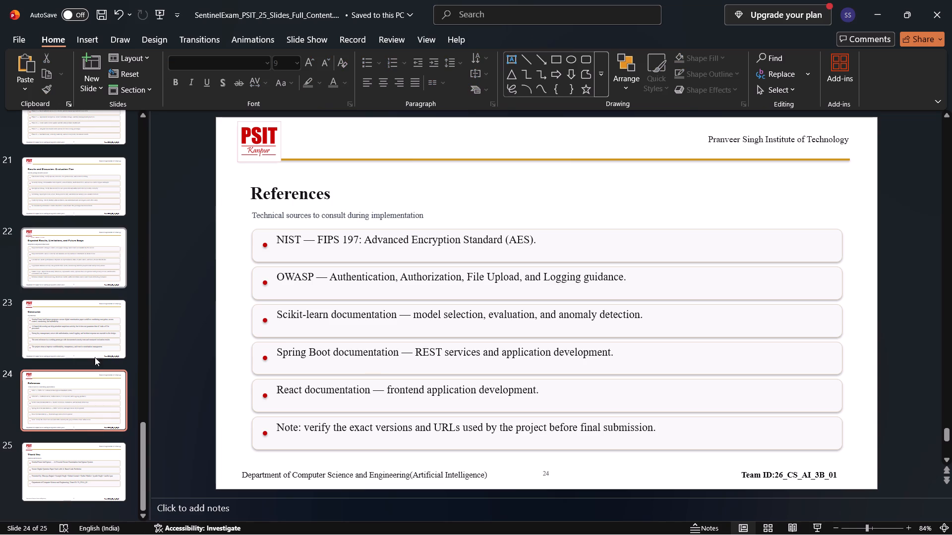
Replace the Thank You slide's department footer with the copied "Department of Computer Science and Engineering(Artificial Intelligence)" text, keeping source formatting.
click(78, 464)
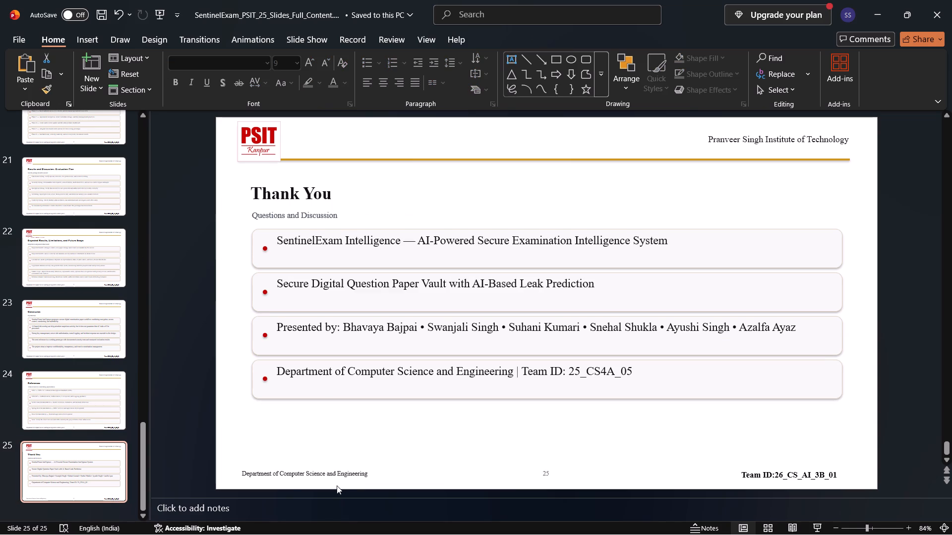
click(335, 478)
click(336, 470)
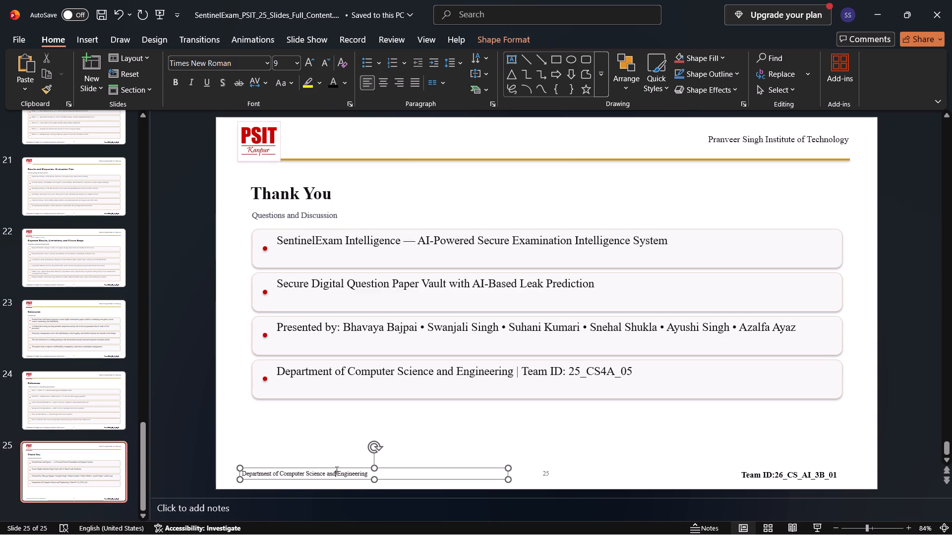
key(ctrl+a)
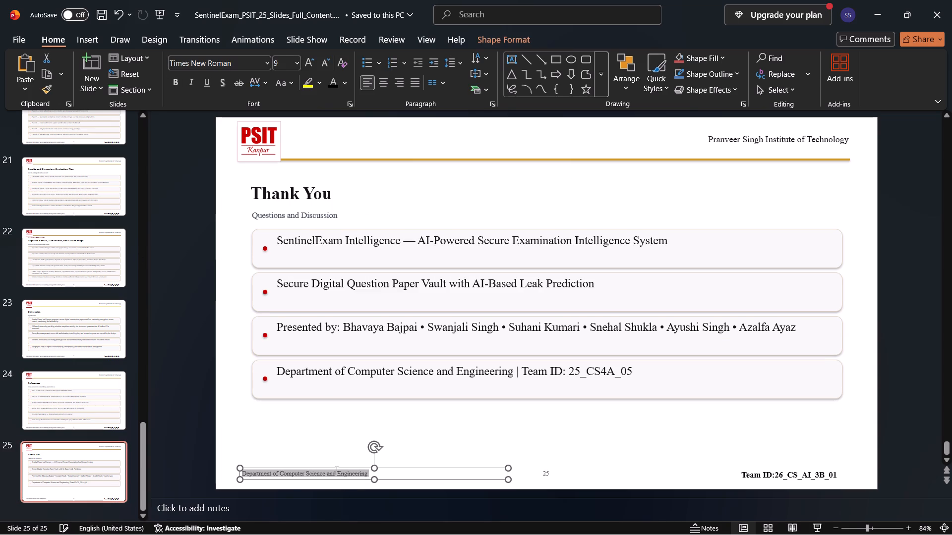
key(ctrl+v)
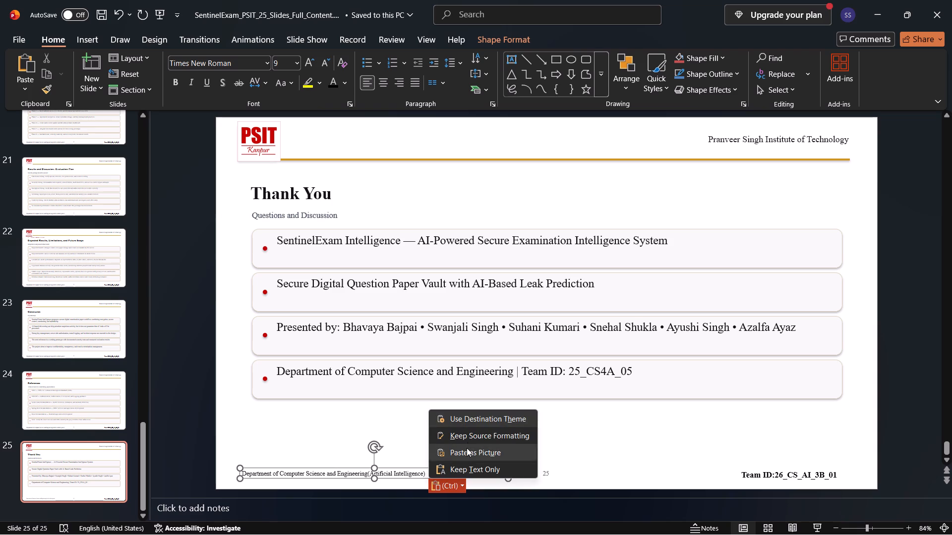
click(469, 431)
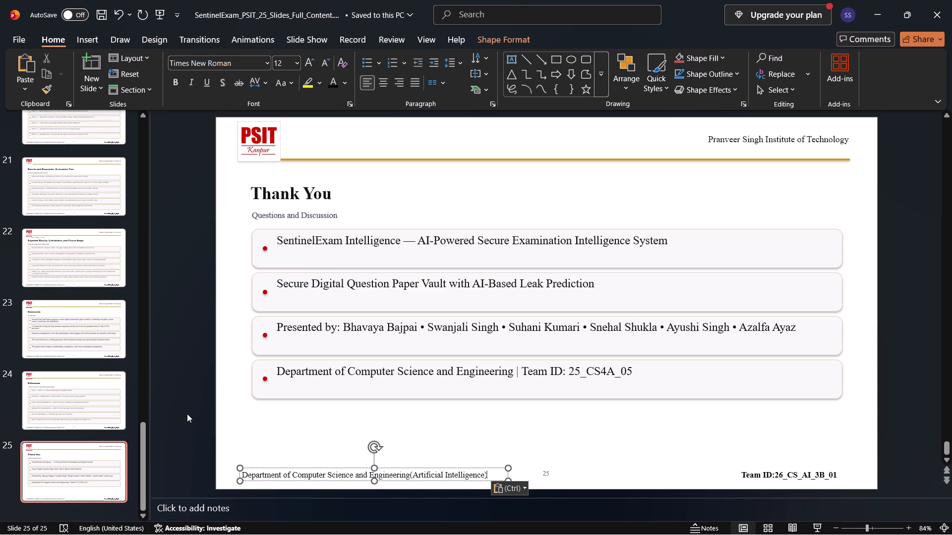
Check the Conclusion, Background, Technology Stack and Audit Logs slides for leftover red section labels and correct footers.
click(74, 348)
scroll(74, 348, up, 7)
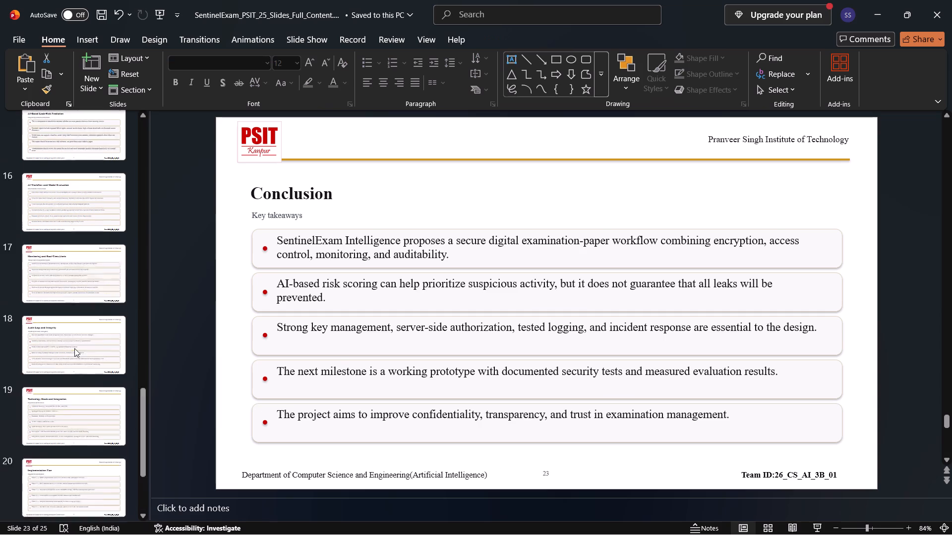
click(71, 377)
scroll(71, 377, down, 4)
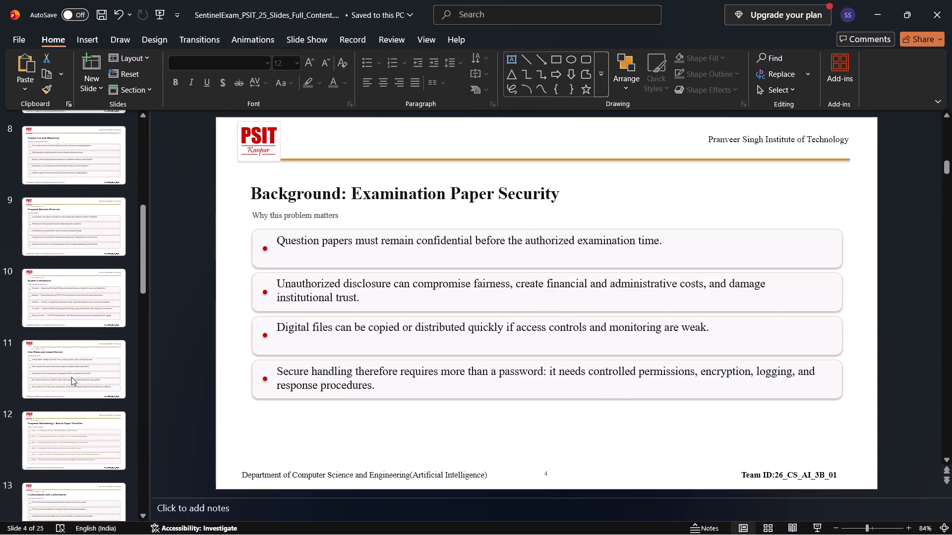
scroll(71, 377, down, 2)
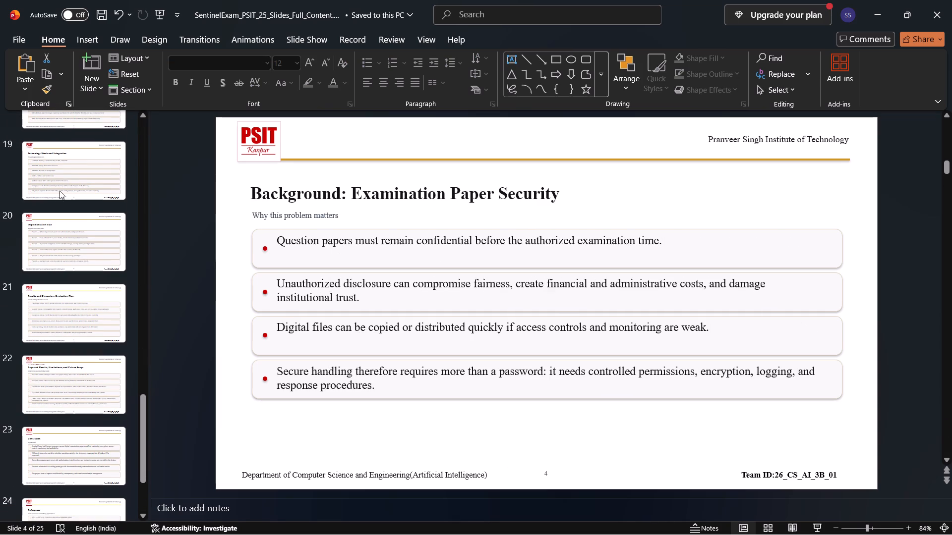
click(54, 161)
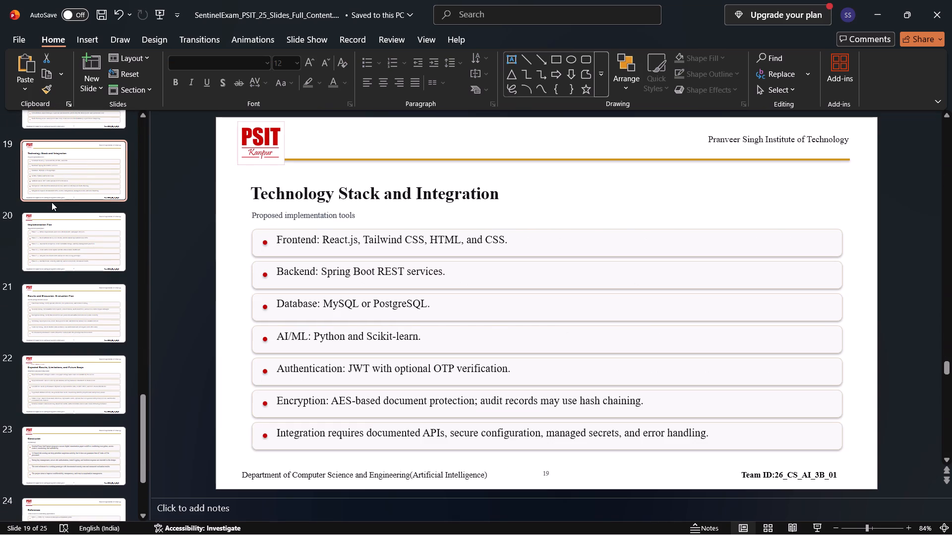
scroll(52, 202, up, 1)
click(50, 159)
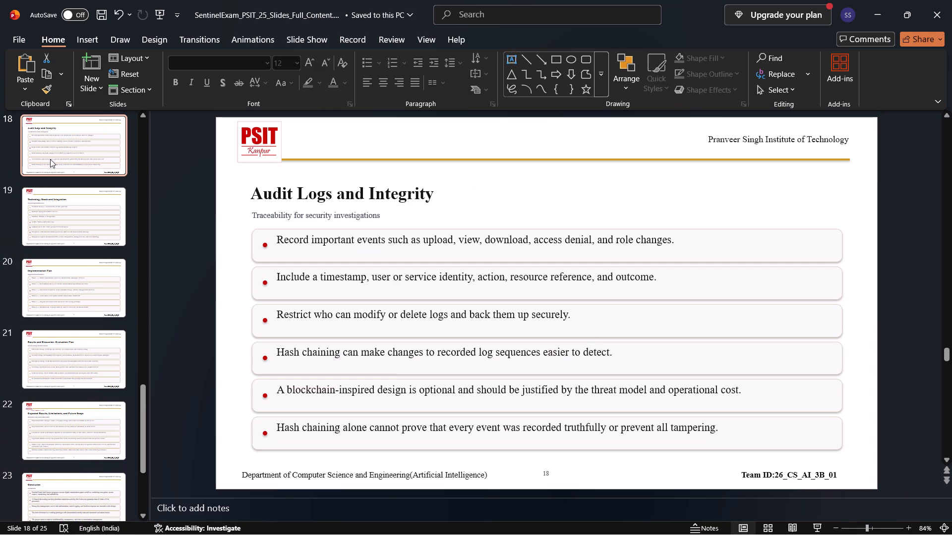
scroll(55, 250, up, 3)
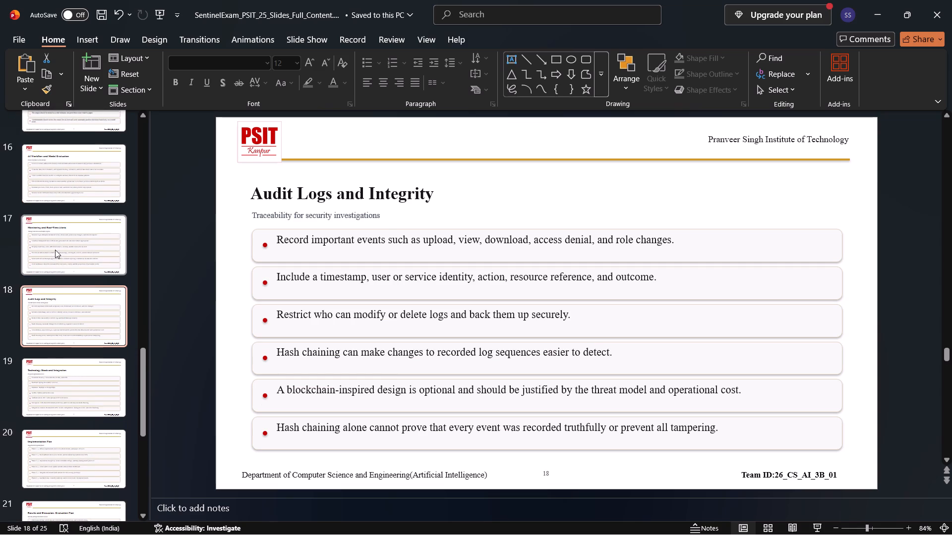
scroll(55, 250, up, 2)
Delete the red "13 | SENTINELEXAM INTELLIGENCE" label above the Authentication and Authorization slide's title.
click(56, 206)
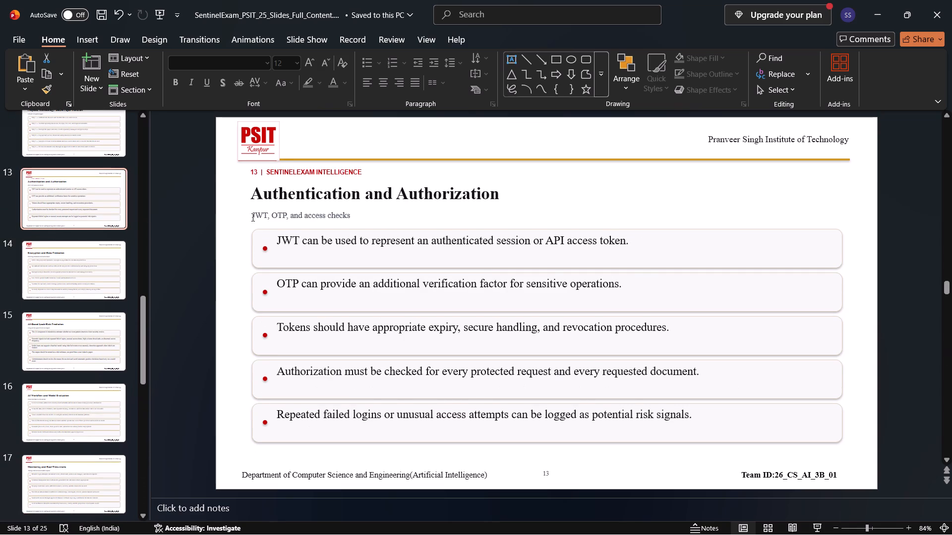
click(327, 171)
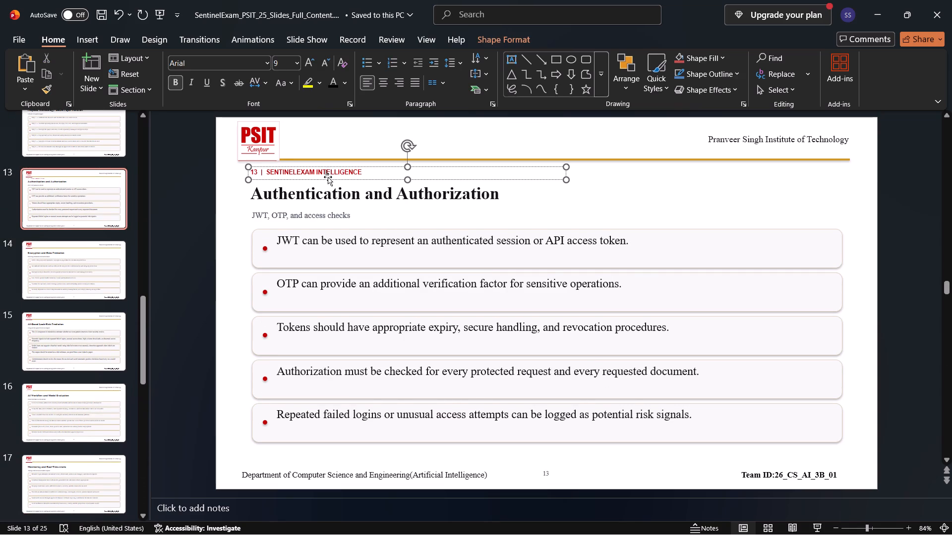
click(328, 177)
key(backslash)
key(BackSpace)
key(BackSpace)
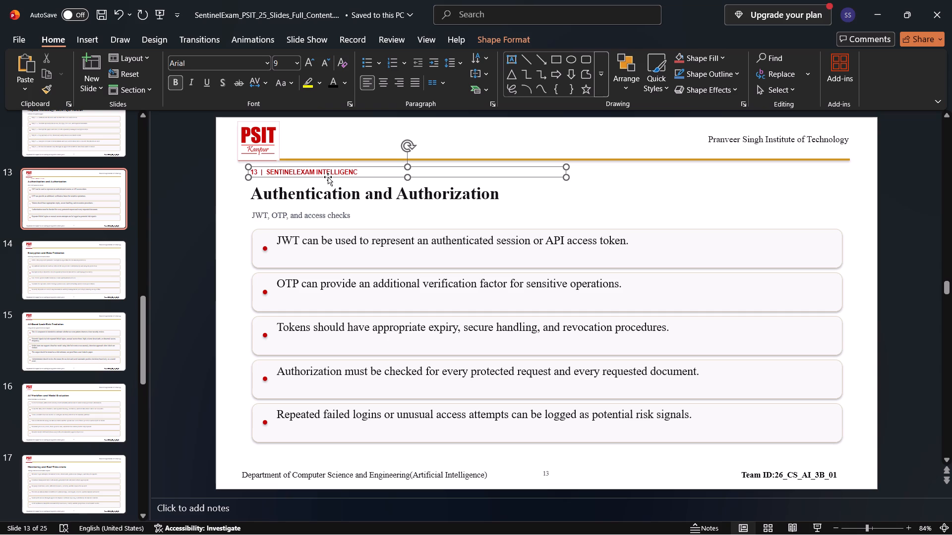
double_click(328, 177)
key(BackSpace)
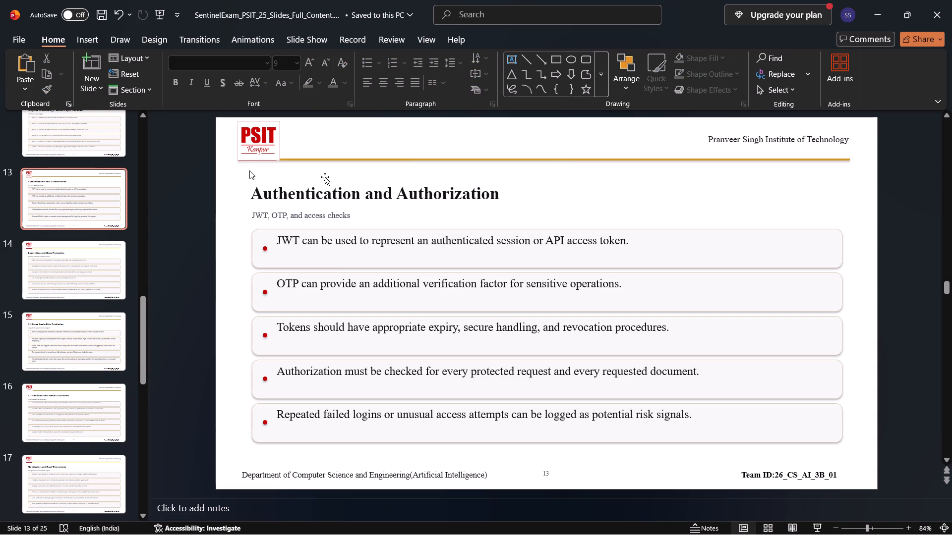
Delete the red "12 | SENTINELEXAM INTELLIGENCE" label above the Proposed Methodology: Secure Paper Workflow slide's title.
click(50, 106)
click(54, 118)
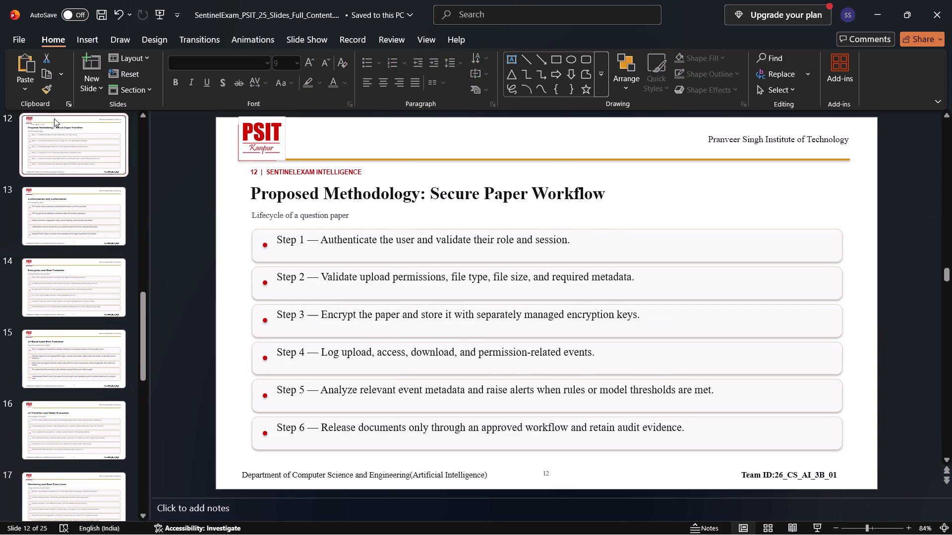
click(276, 180)
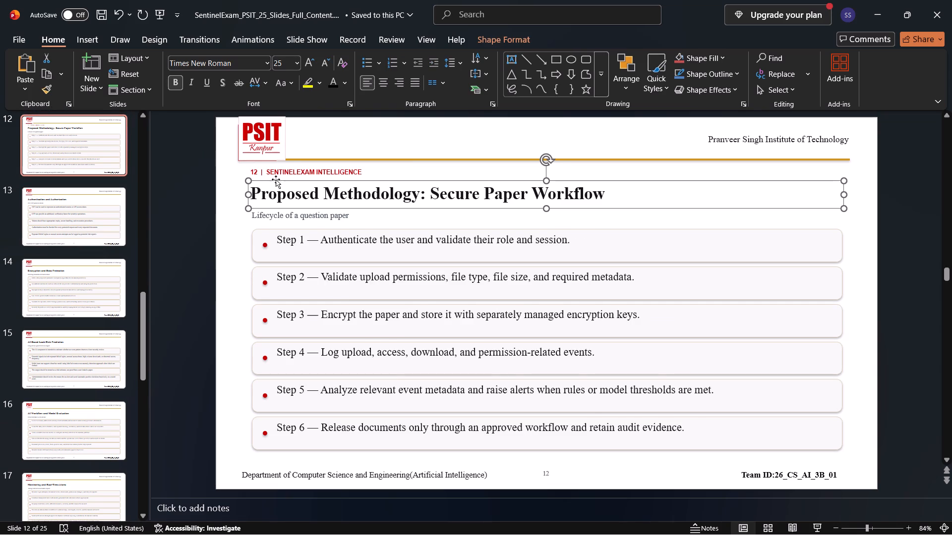
click(277, 178)
key(BackSpace)
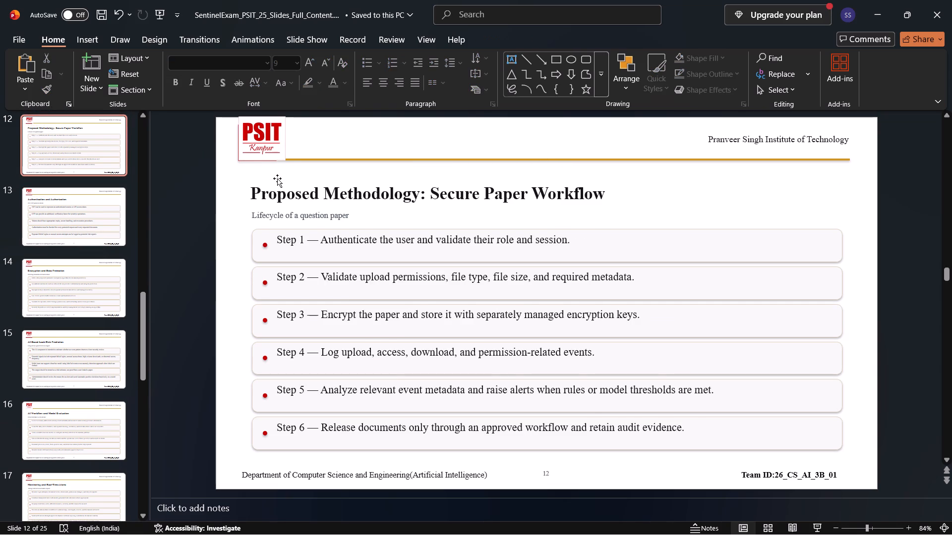
Delete the red "11 | SENTINELEXAM INTELLIGENCE" label above the User Roles and Access Control slide's title.
scroll(97, 134, up, 2)
click(95, 138)
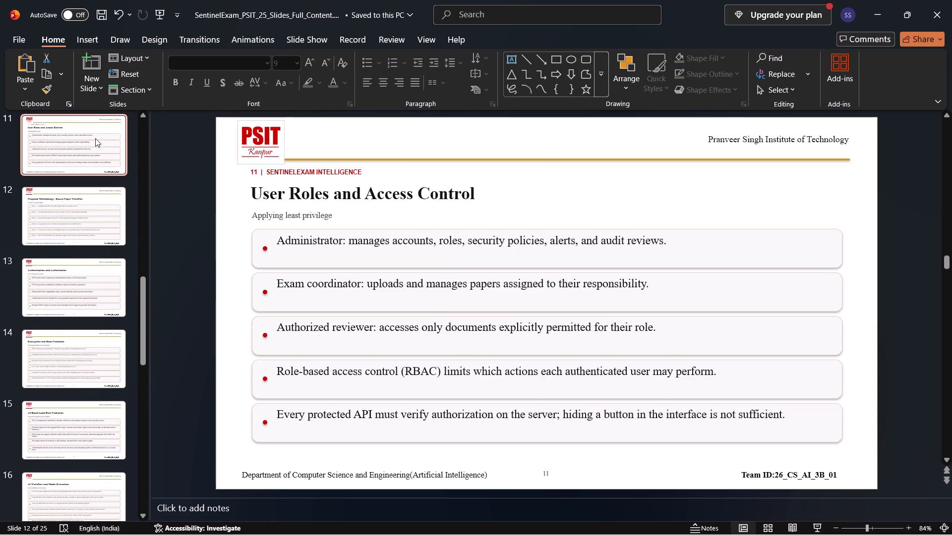
click(342, 178)
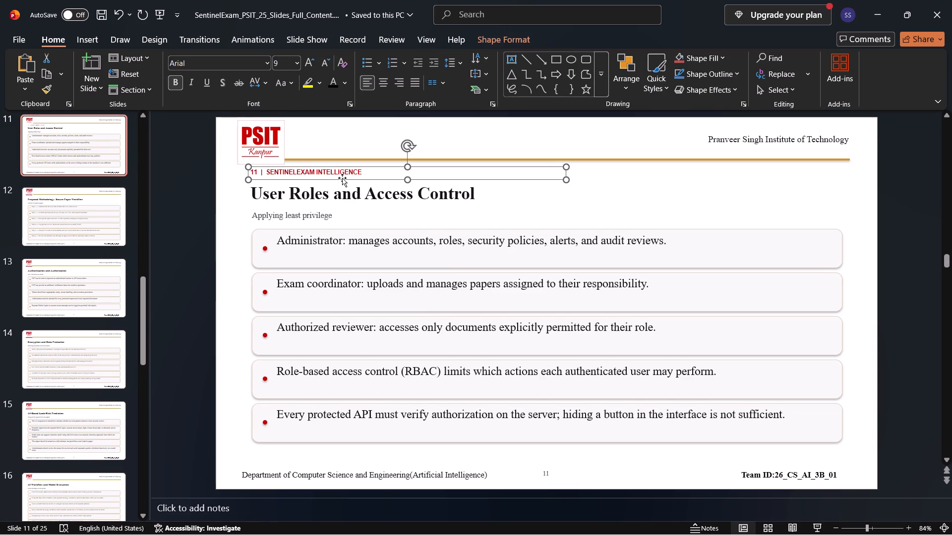
key(BackSpace)
Delete the red "10 | SENTINELEXAM INTELLIGENCE" label above the System Architecture slide's title.
scroll(111, 186, up, 1)
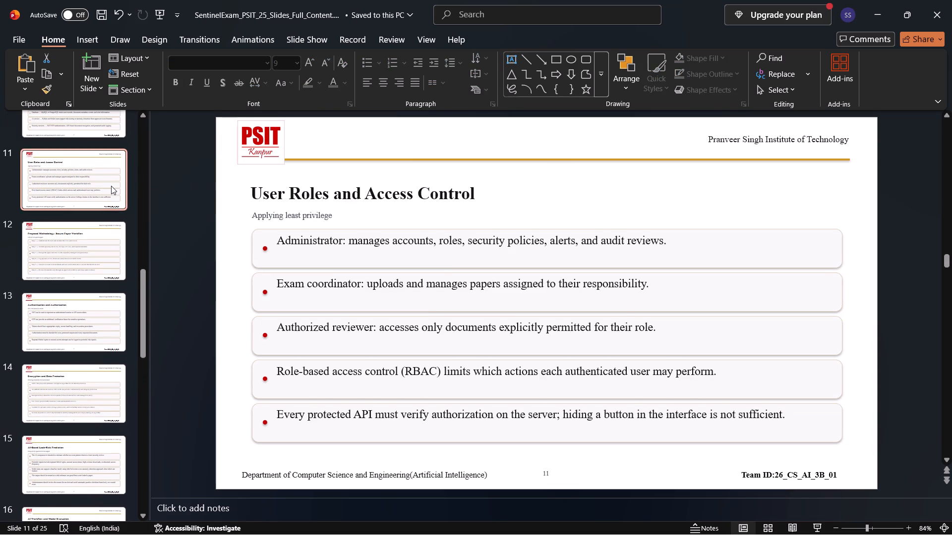
click(88, 137)
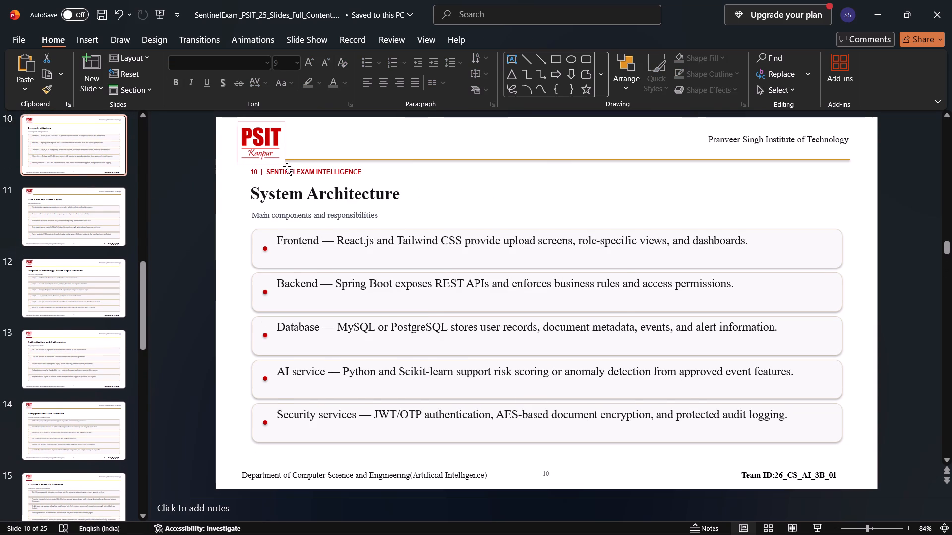
click(286, 170)
click(289, 177)
key(BackSpace)
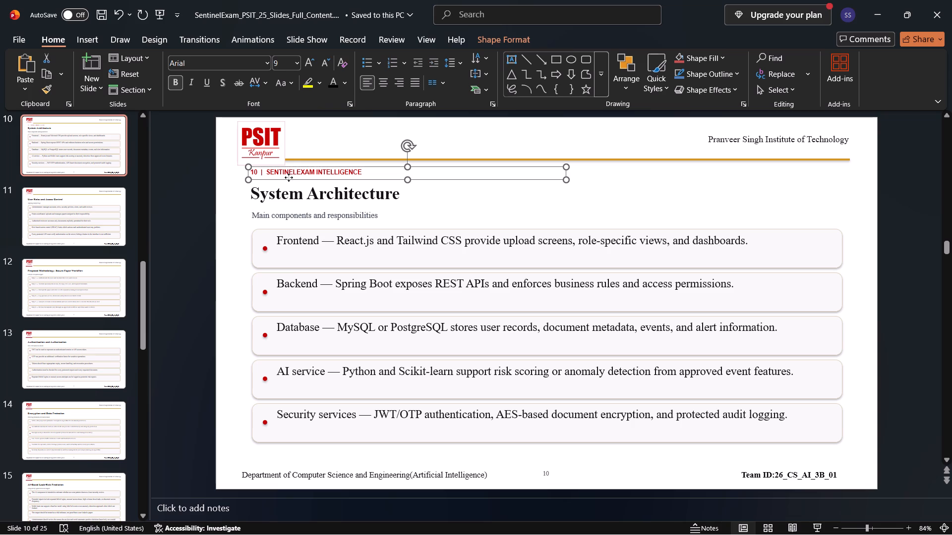
Delete the red "09 | SENTINELEXAM INTELLIGENCE" label above the Proposed Solution Overview slide's title.
scroll(85, 129, up, 1)
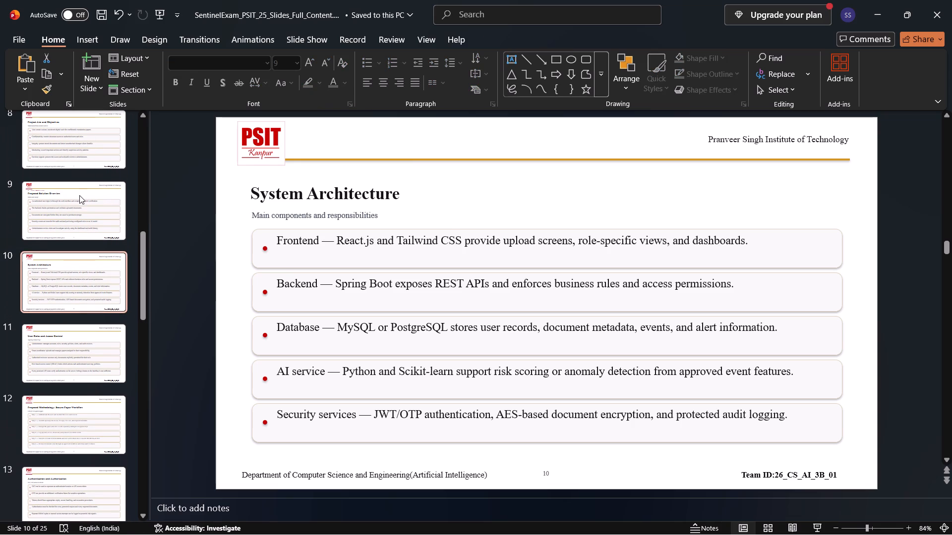
click(79, 195)
click(328, 176)
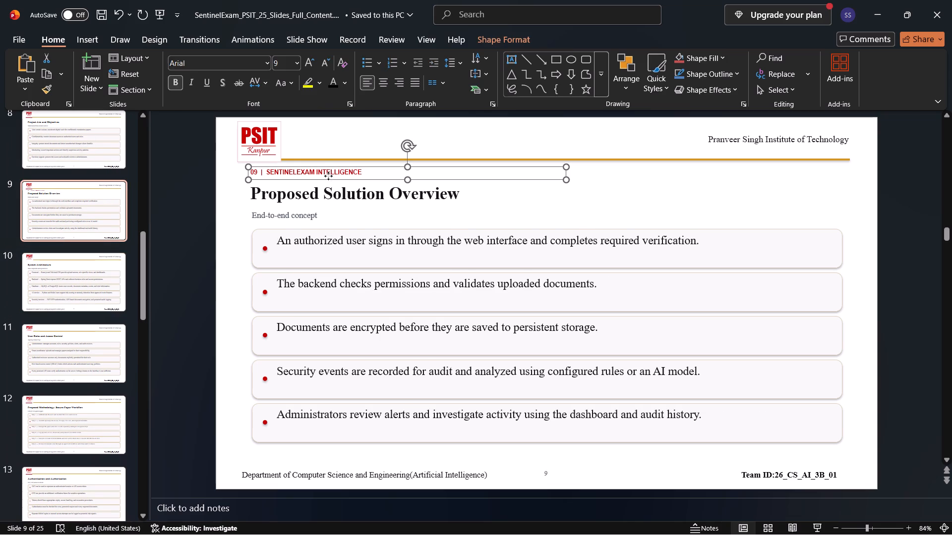
key(BackSpace)
Check slides 8 and 13 to 16, plus the thumbnails of the opening slides, for leftover red section labels.
click(88, 147)
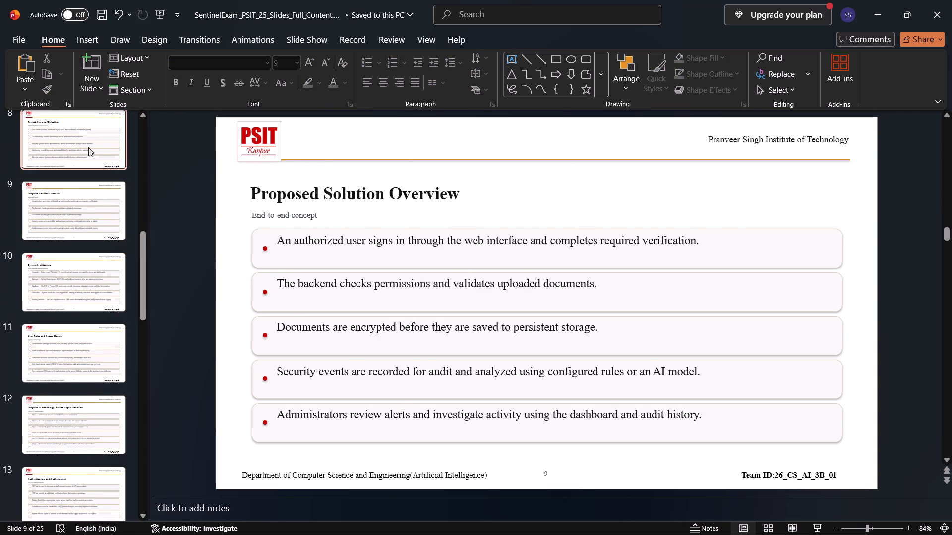
scroll(77, 407, down, 1)
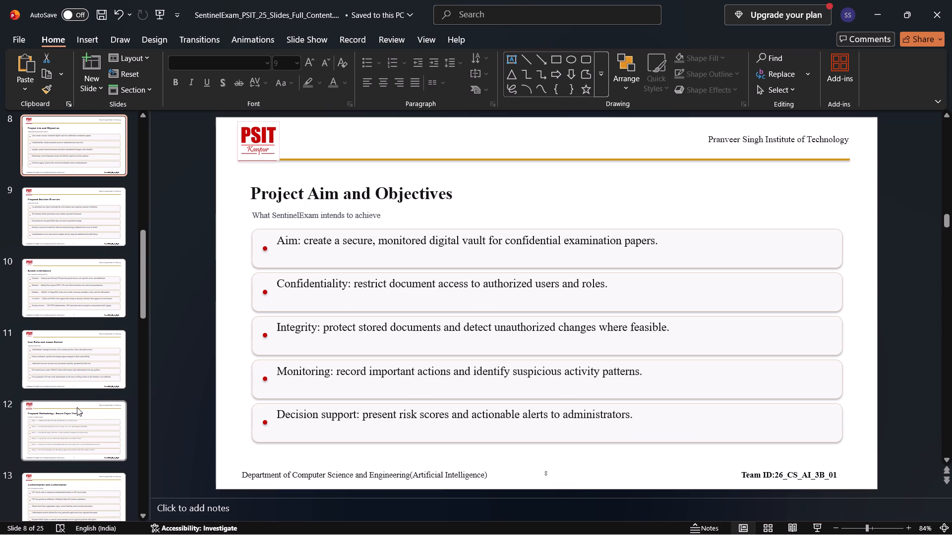
scroll(77, 407, down, 1)
click(88, 438)
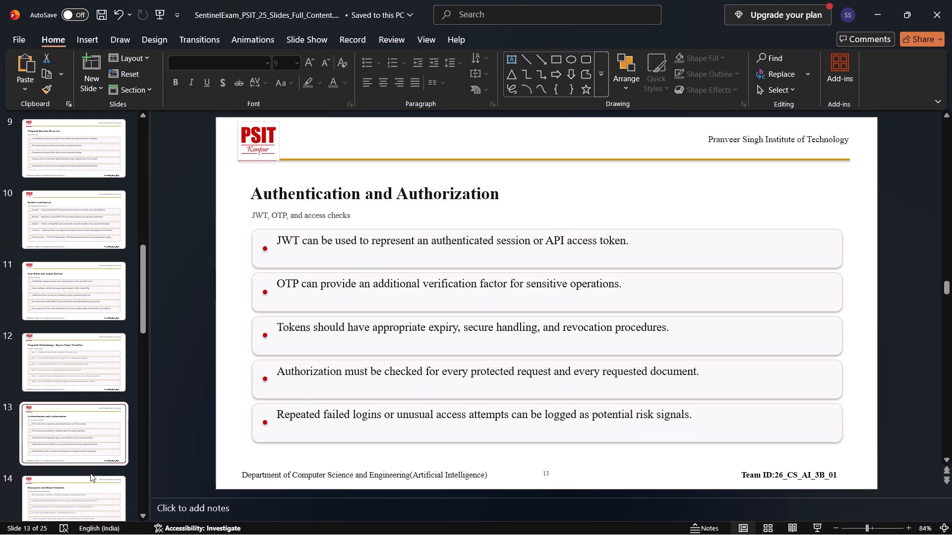
click(90, 492)
scroll(90, 492, down, 3)
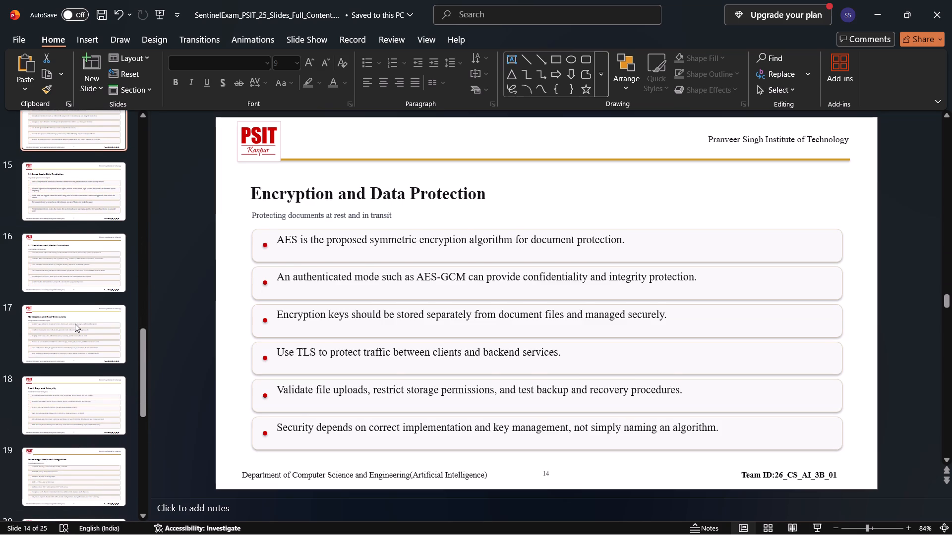
click(59, 186)
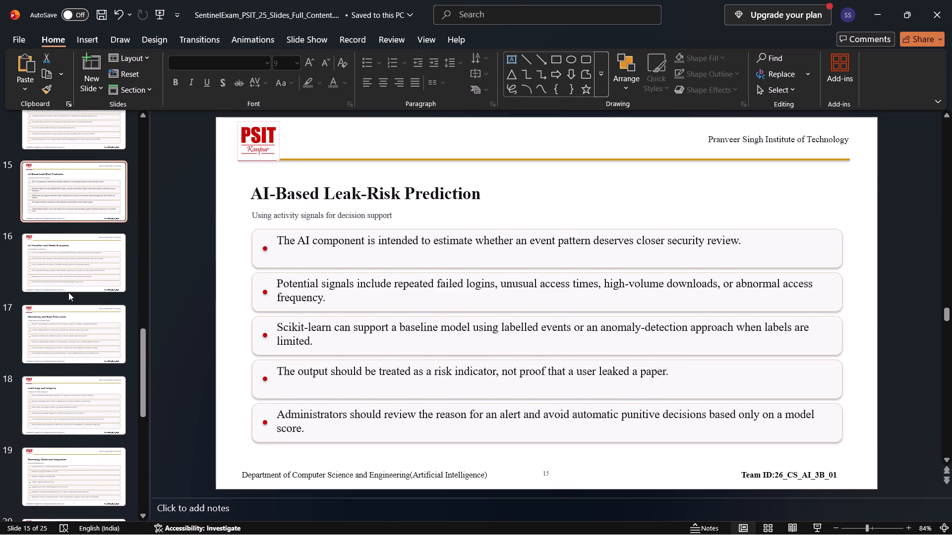
click(68, 292)
scroll(68, 292, up, 7)
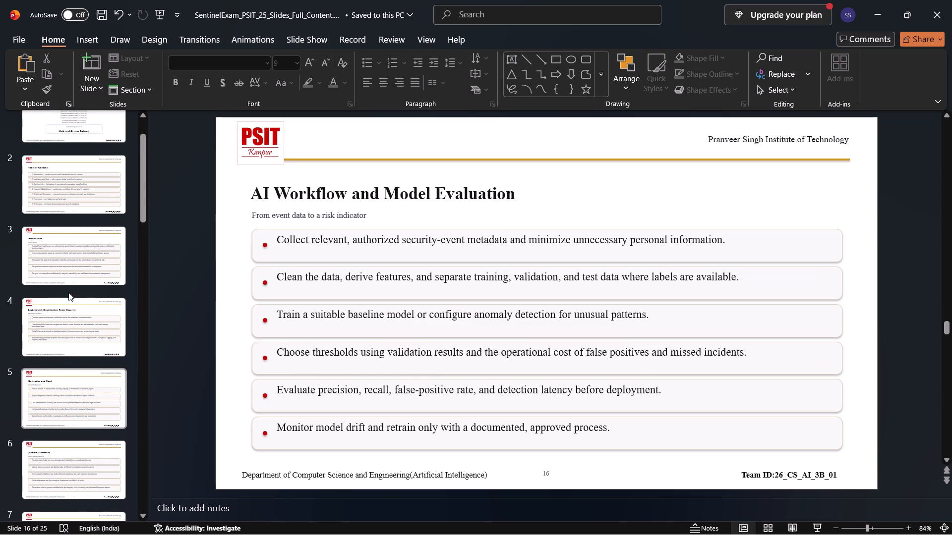
scroll(68, 292, up, 6)
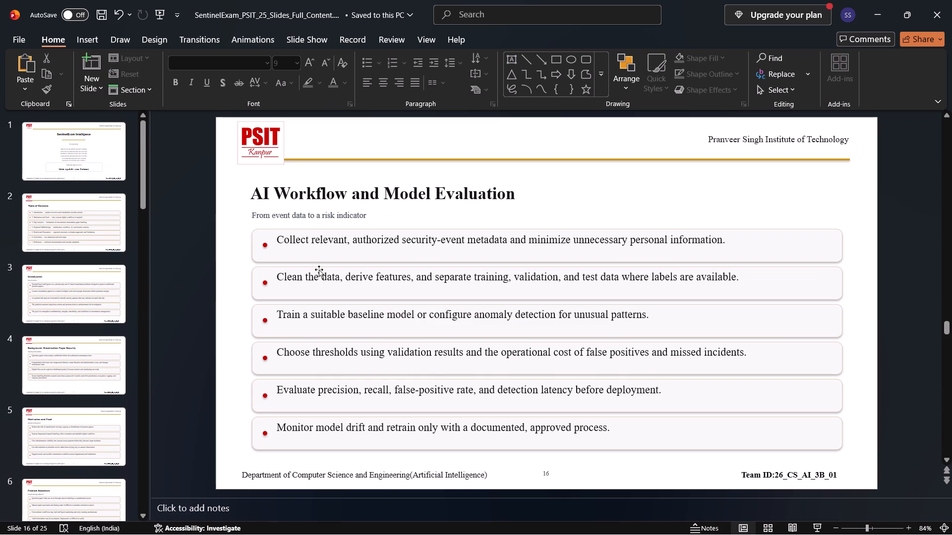
click(319, 269)
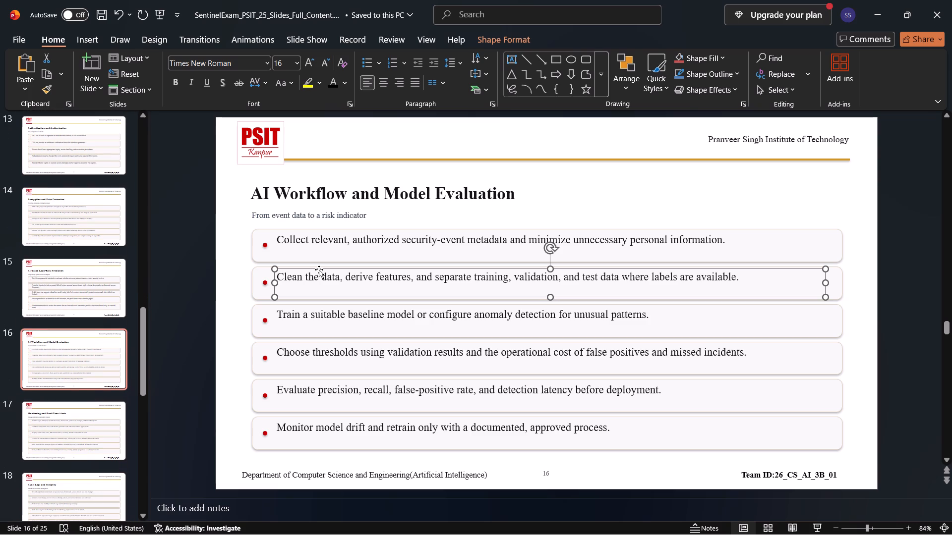
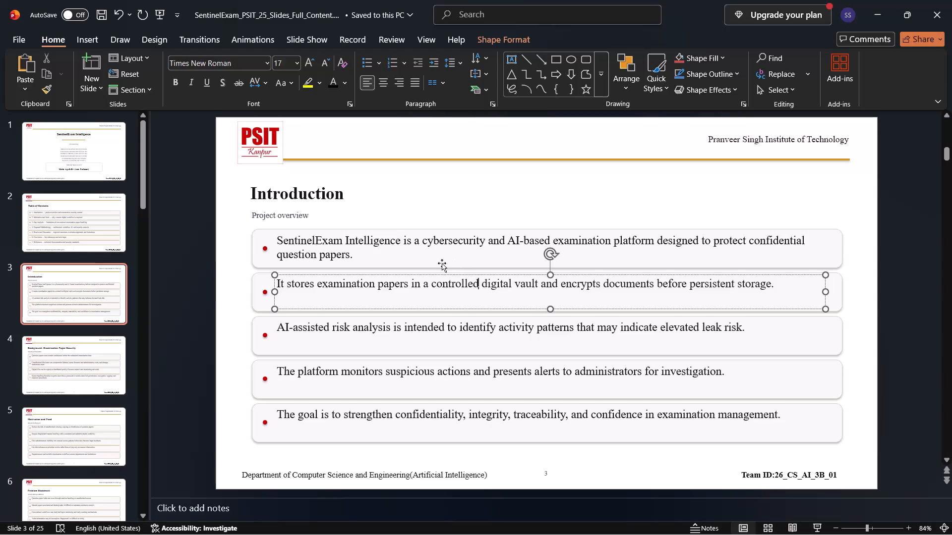
Consult the PPT Guidelines slide in the Project_PPT_Guidelines presentation and set slide 4's heading "Background: Examination Paper Security" to 28 pt.
click(54, 364)
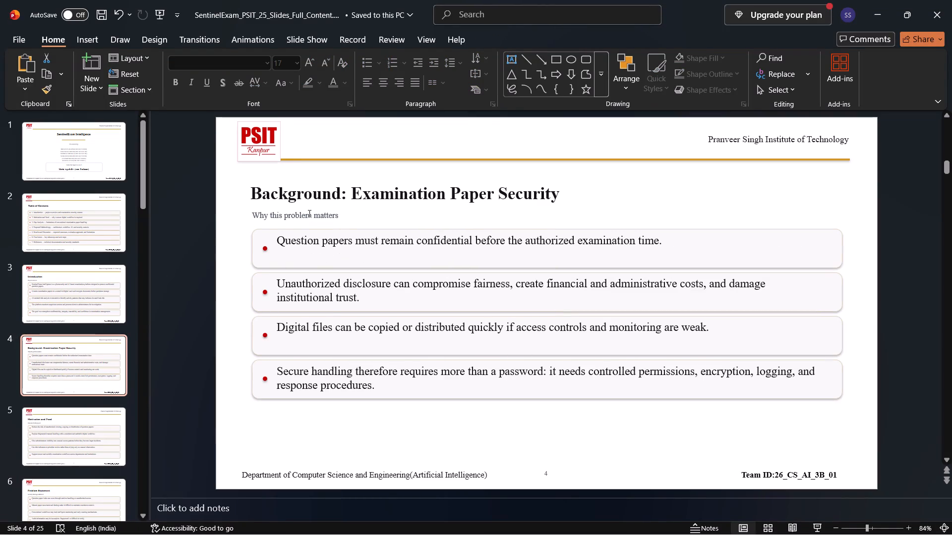
click(307, 216)
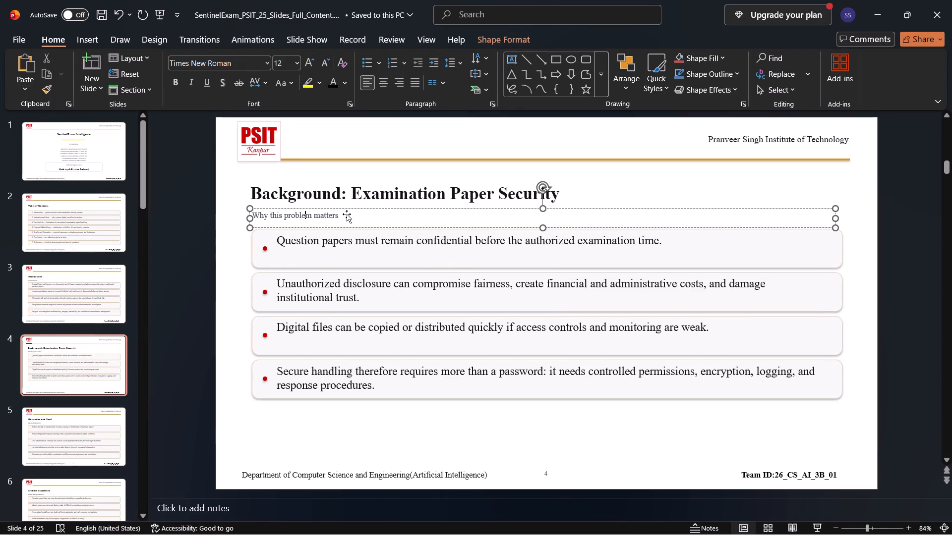
click(349, 213)
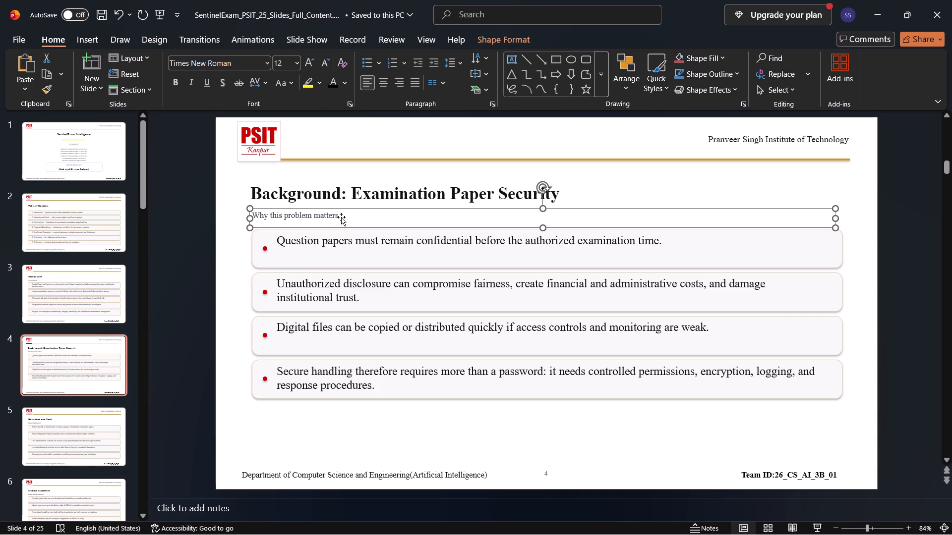
click(359, 192)
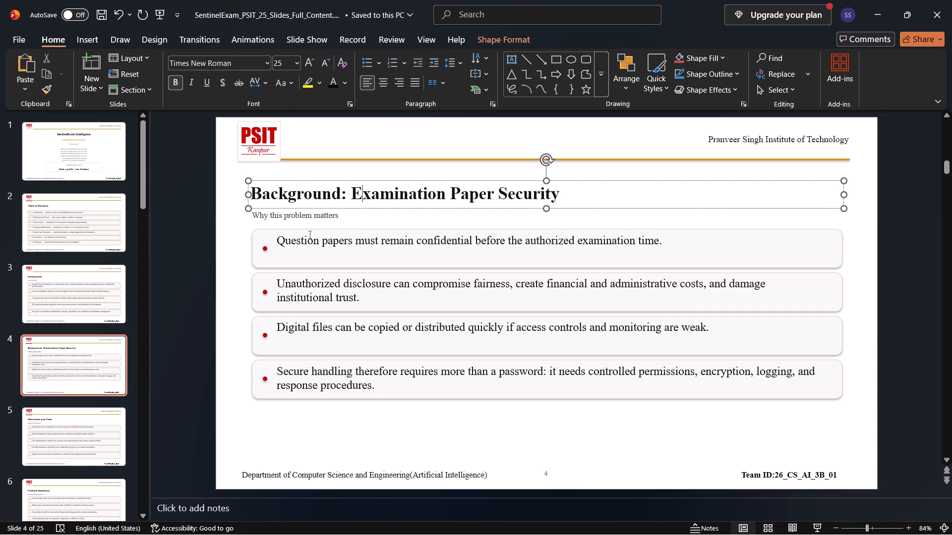
key(ctrl+a)
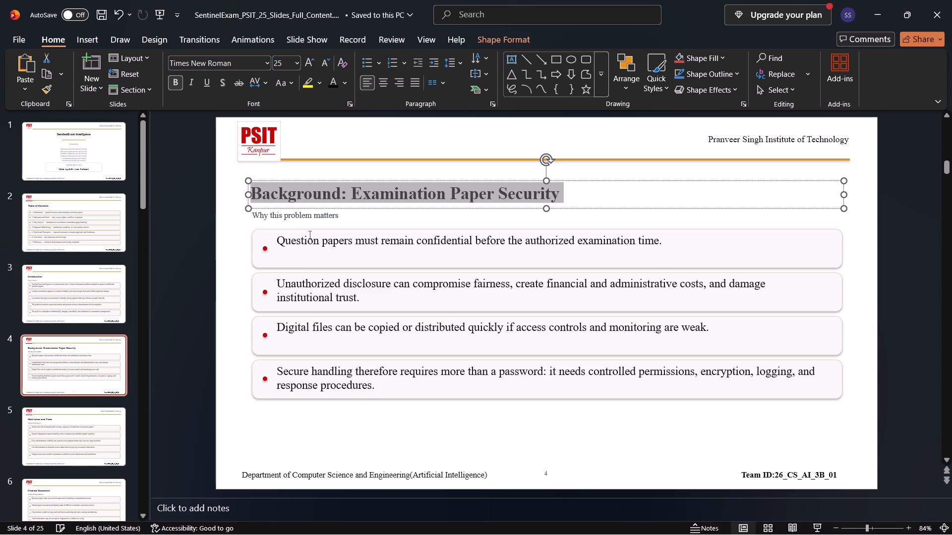
click(297, 61)
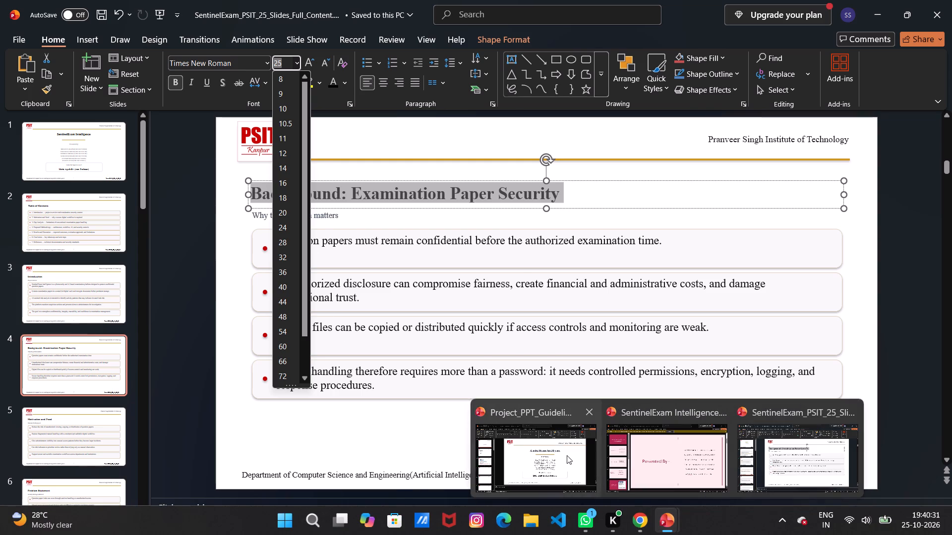
click(567, 455)
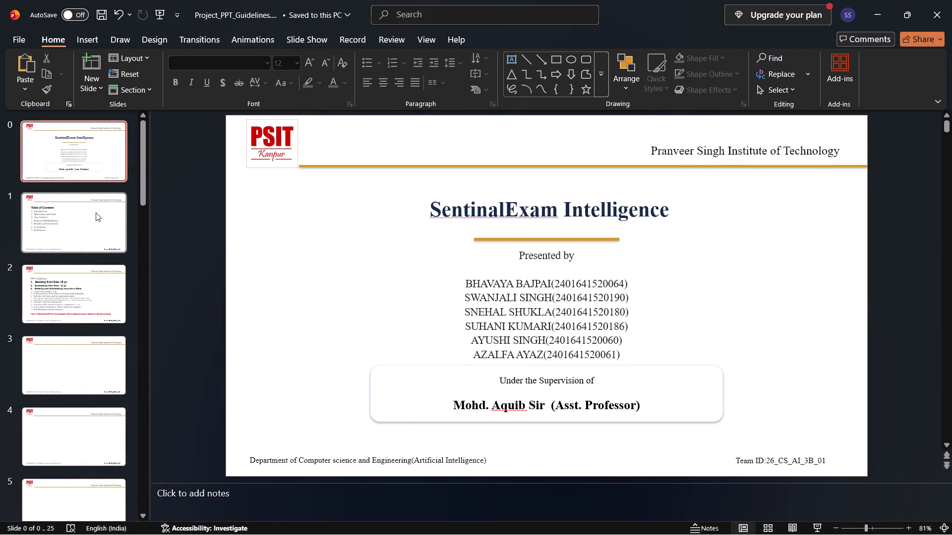
click(96, 213)
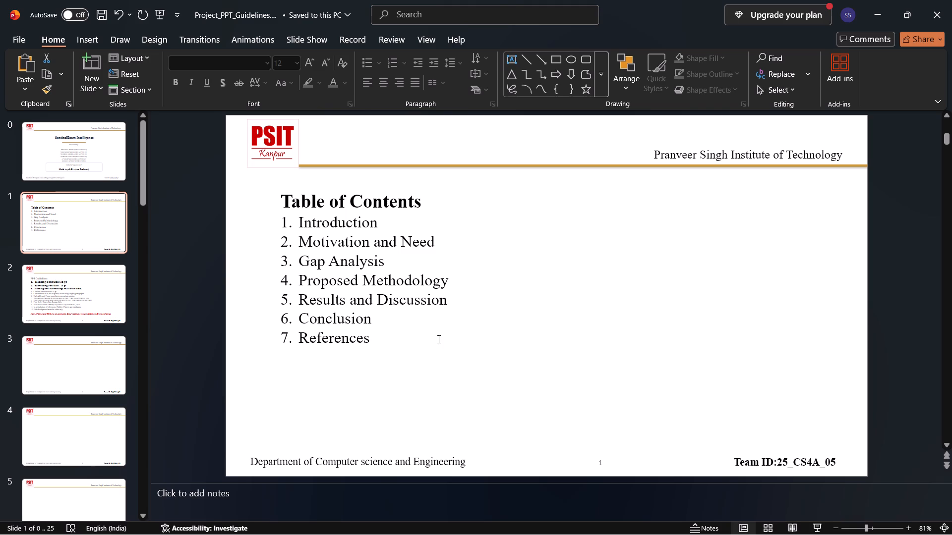
click(76, 306)
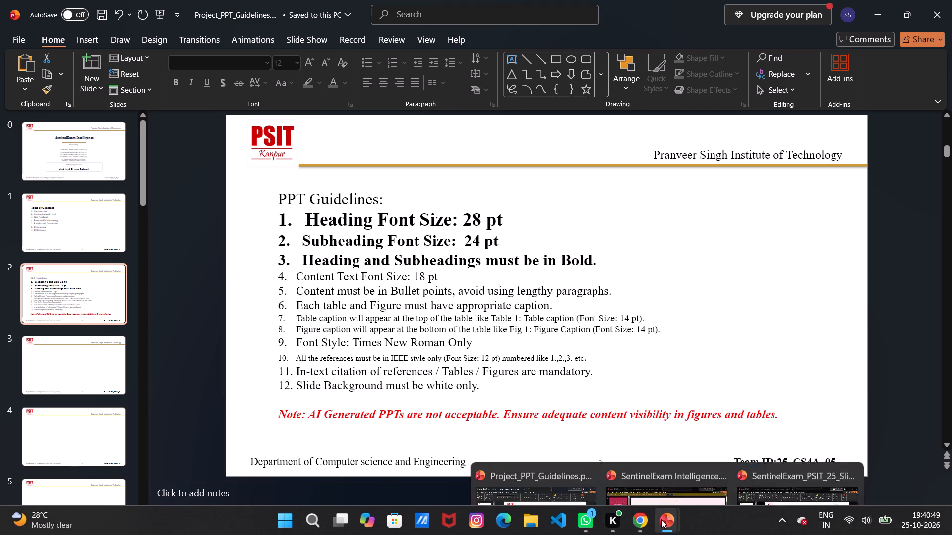
click(768, 471)
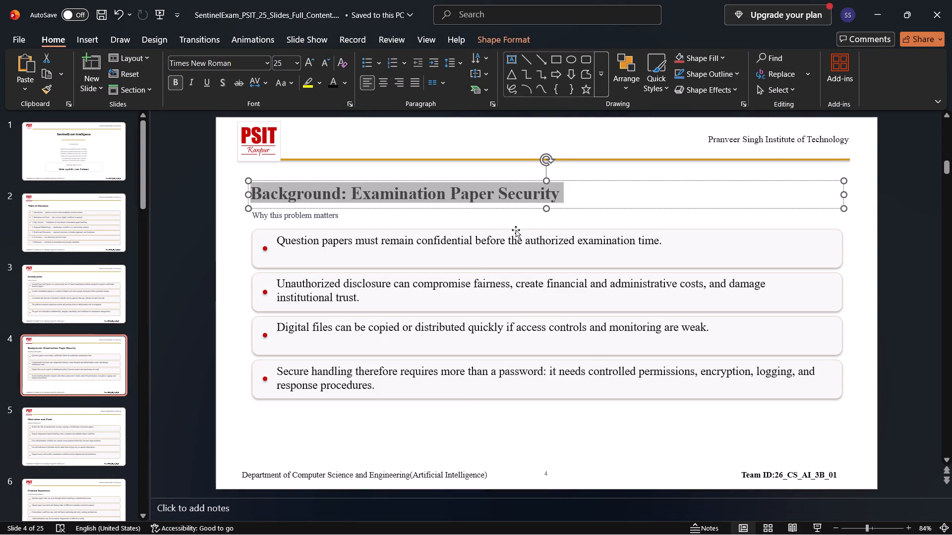
click(292, 60)
click(293, 61)
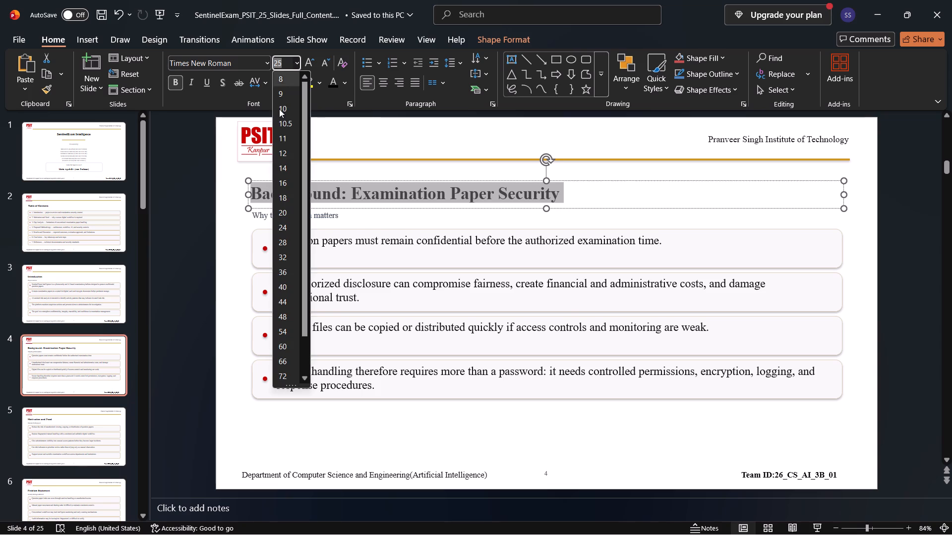
click(282, 242)
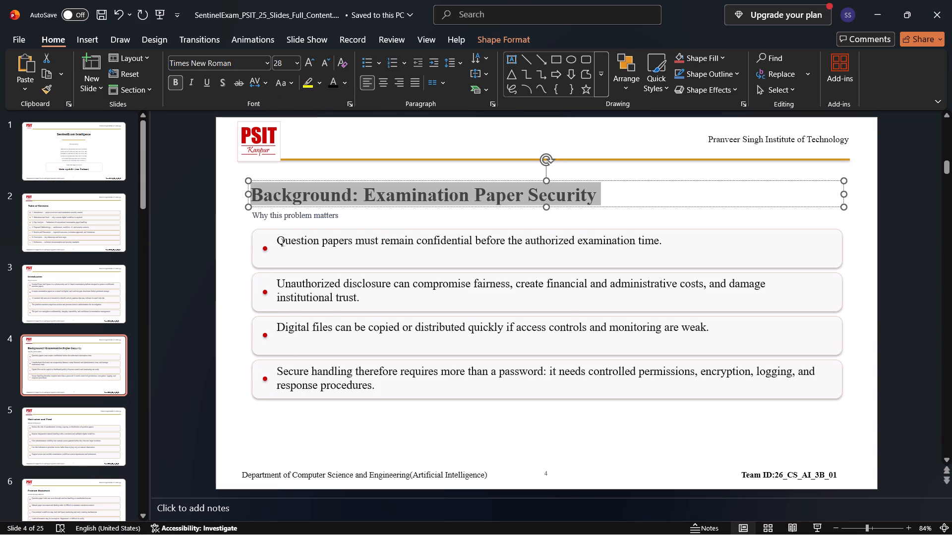
Format the subheading "Why this problem matters" on slide 4 as 24 pt bold.
click(307, 211)
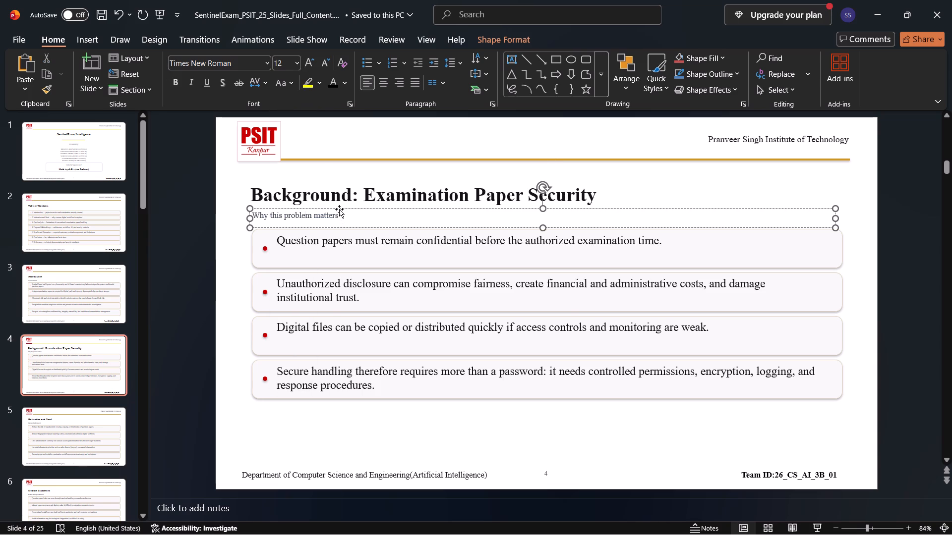
key(ctrl+a)
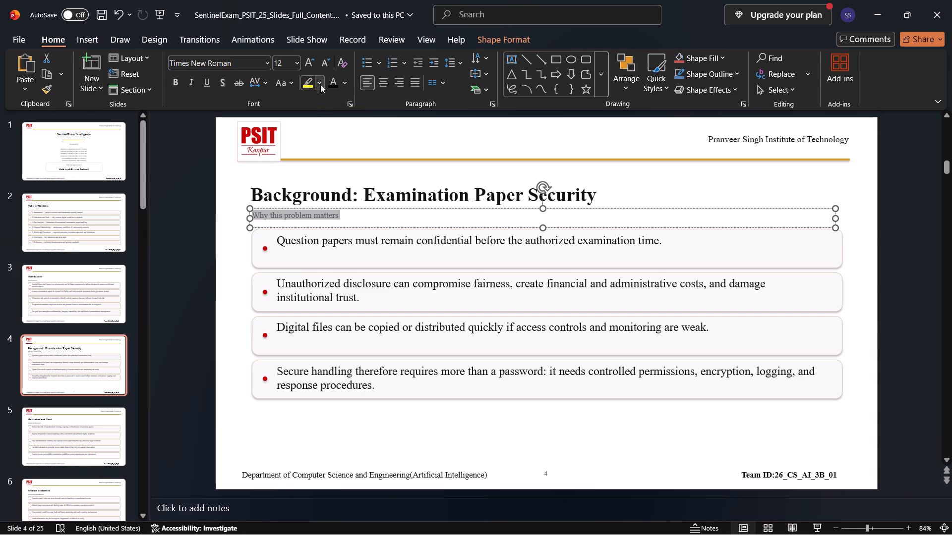
click(294, 60)
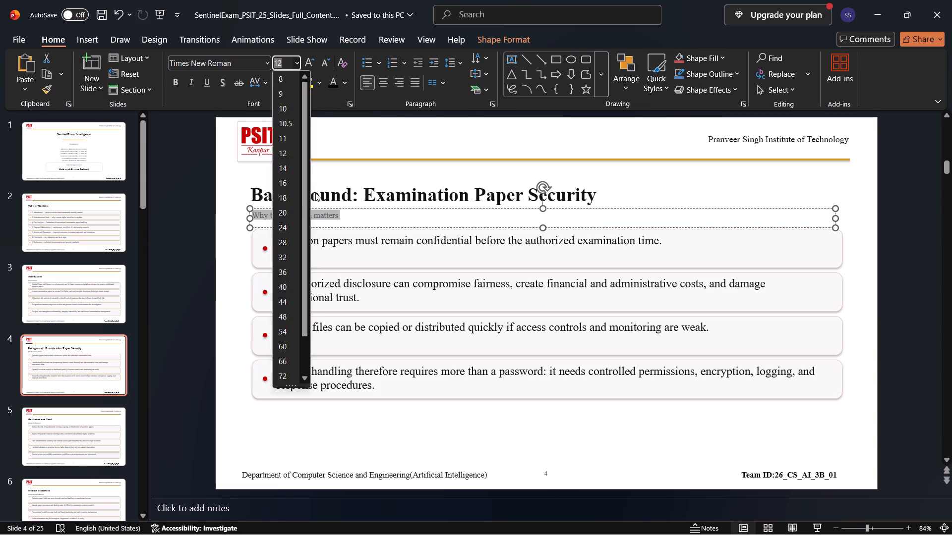
click(288, 222)
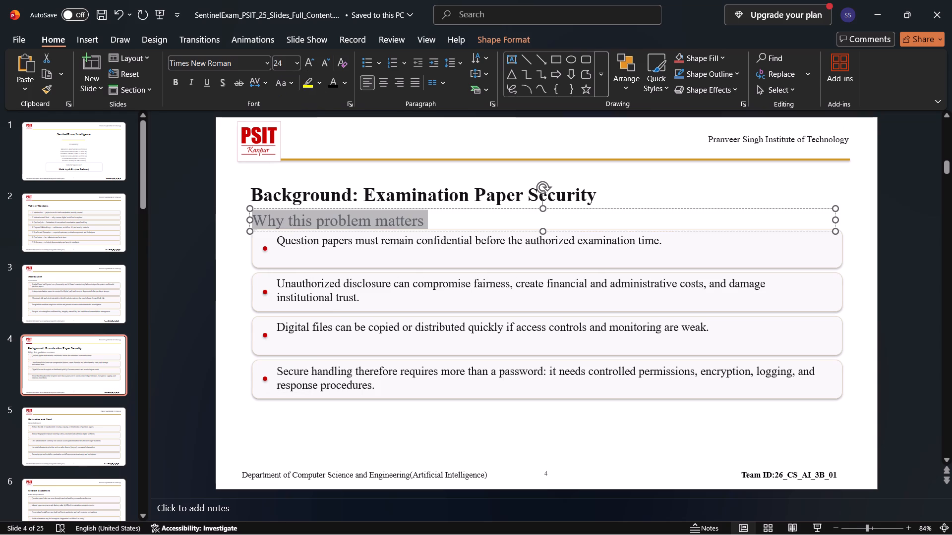
click(172, 84)
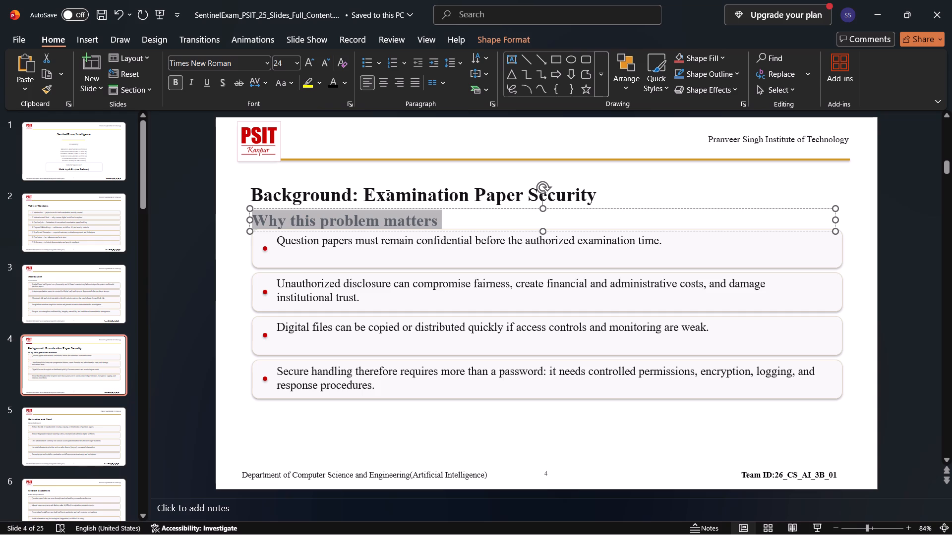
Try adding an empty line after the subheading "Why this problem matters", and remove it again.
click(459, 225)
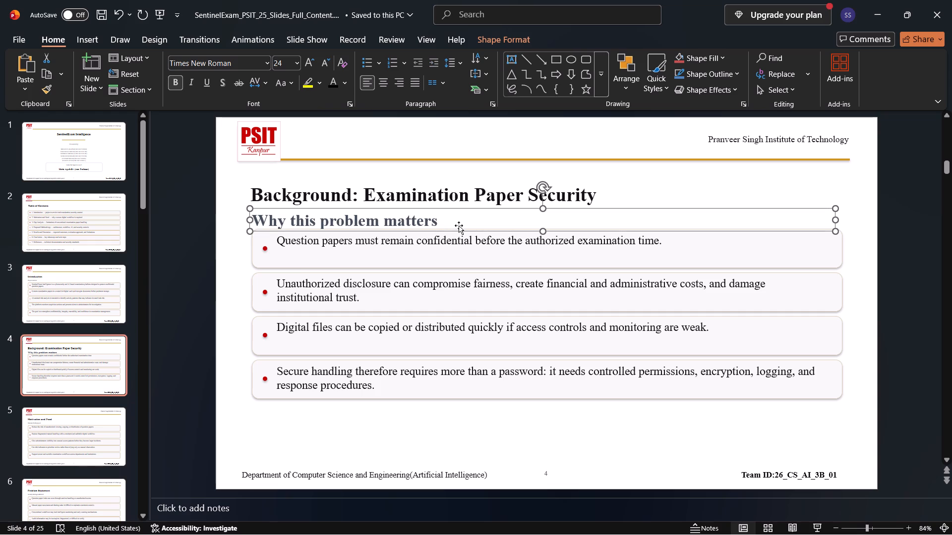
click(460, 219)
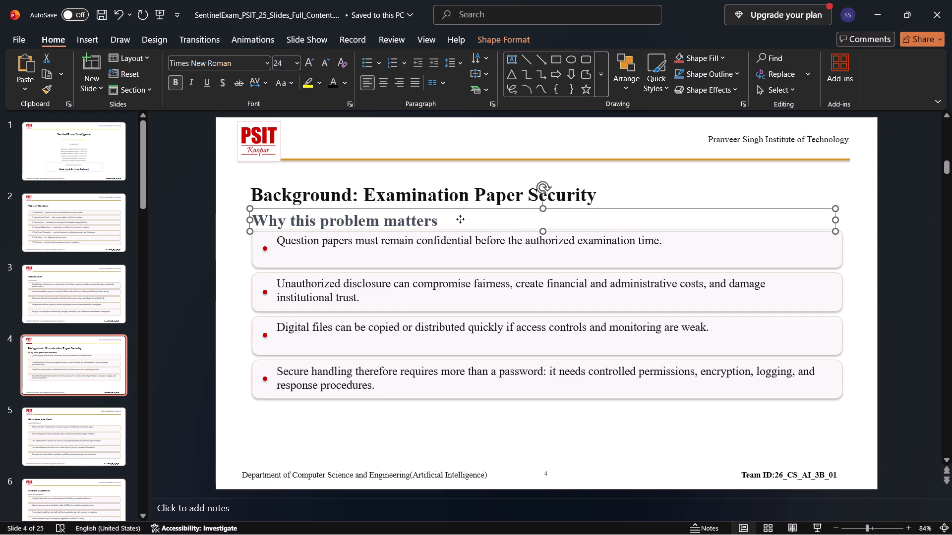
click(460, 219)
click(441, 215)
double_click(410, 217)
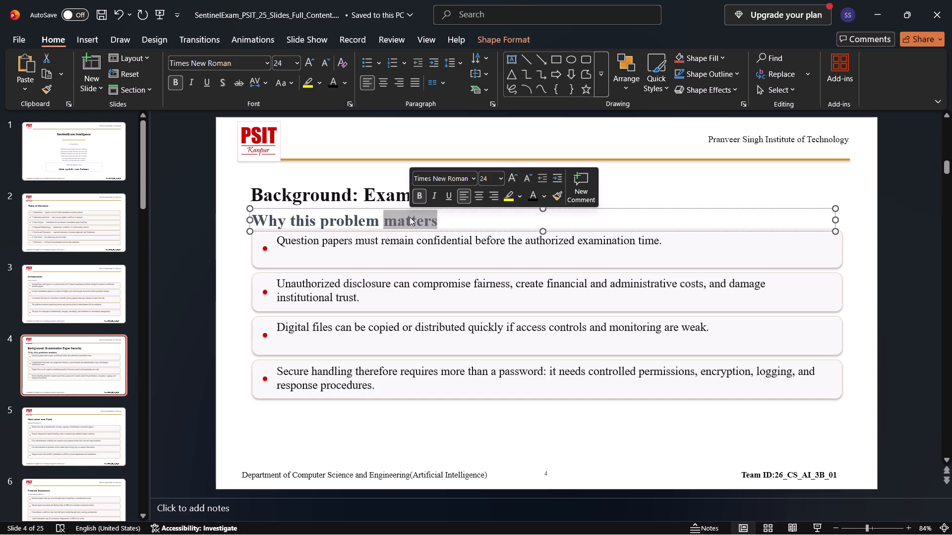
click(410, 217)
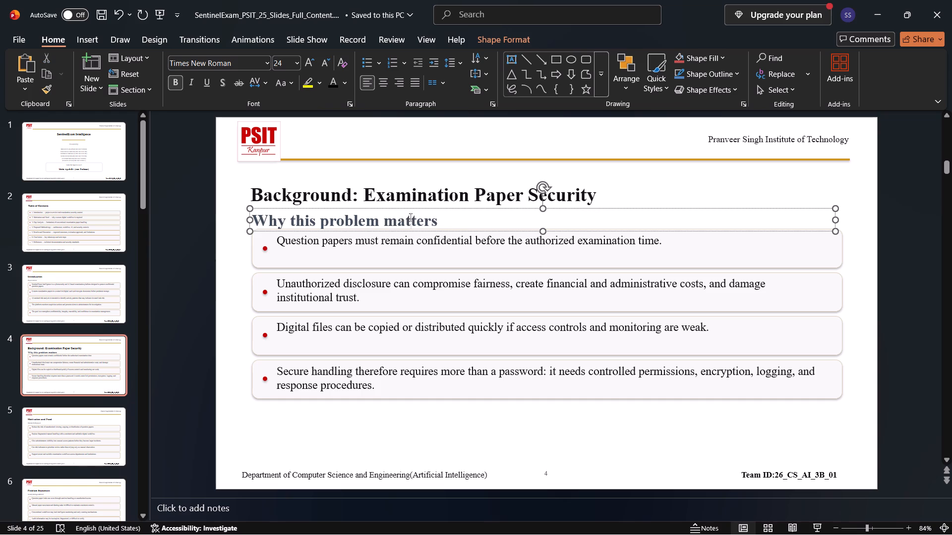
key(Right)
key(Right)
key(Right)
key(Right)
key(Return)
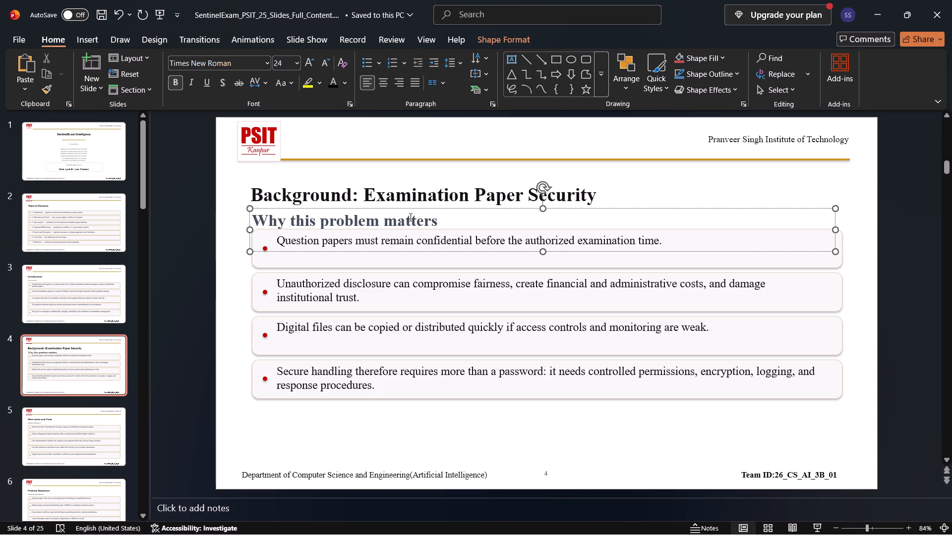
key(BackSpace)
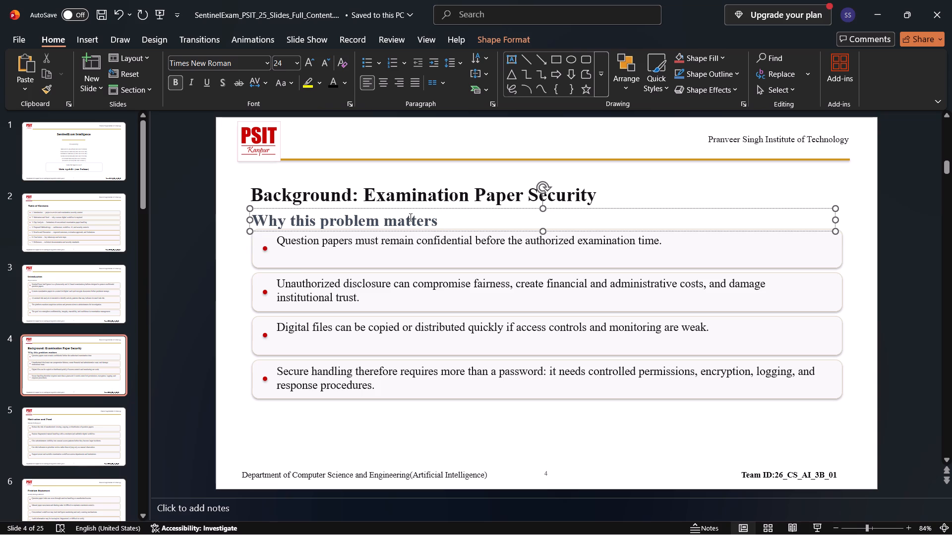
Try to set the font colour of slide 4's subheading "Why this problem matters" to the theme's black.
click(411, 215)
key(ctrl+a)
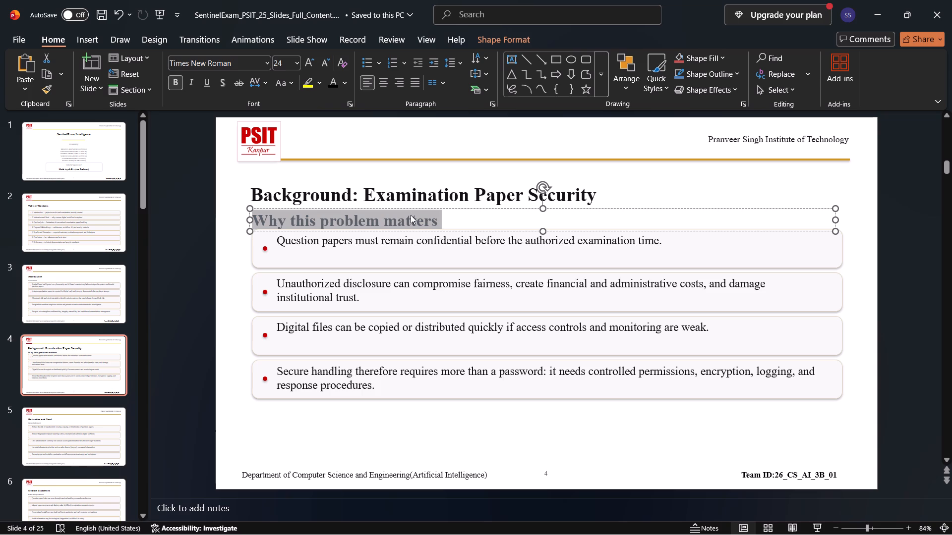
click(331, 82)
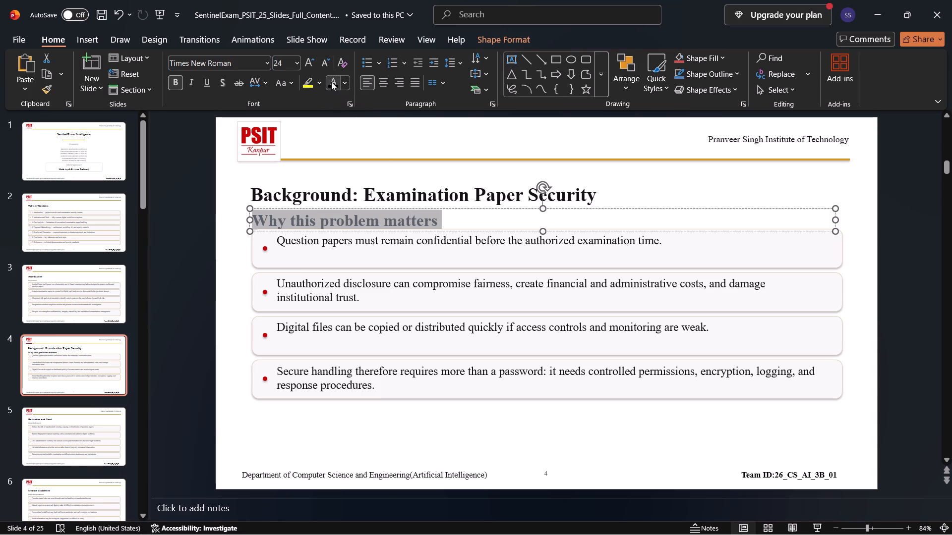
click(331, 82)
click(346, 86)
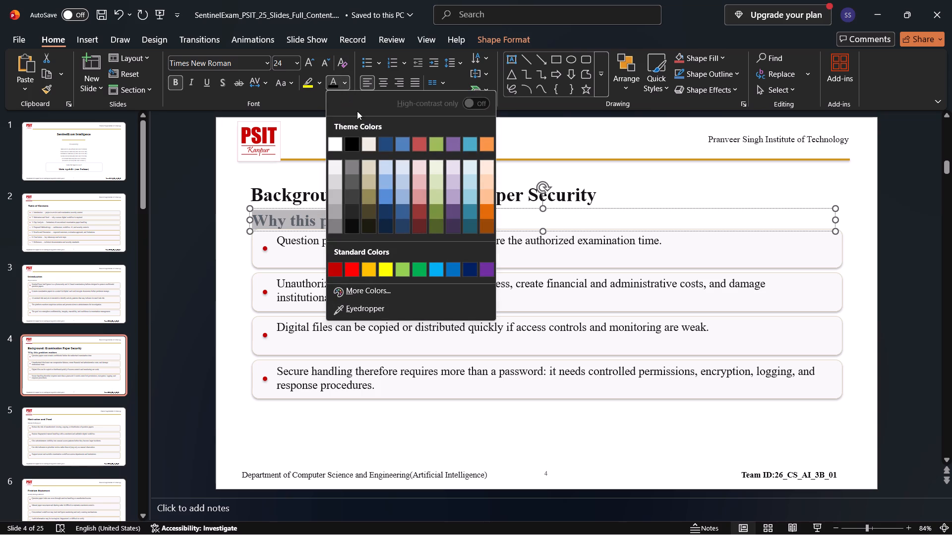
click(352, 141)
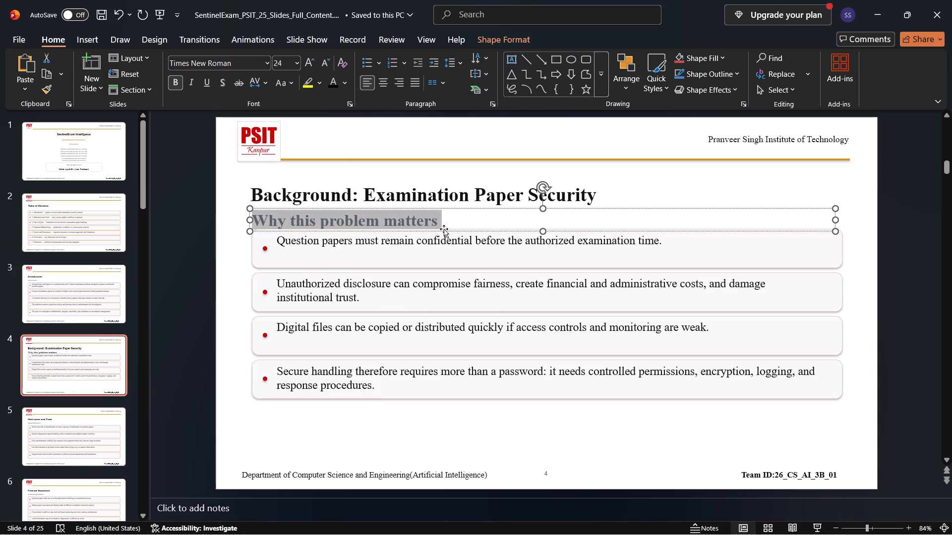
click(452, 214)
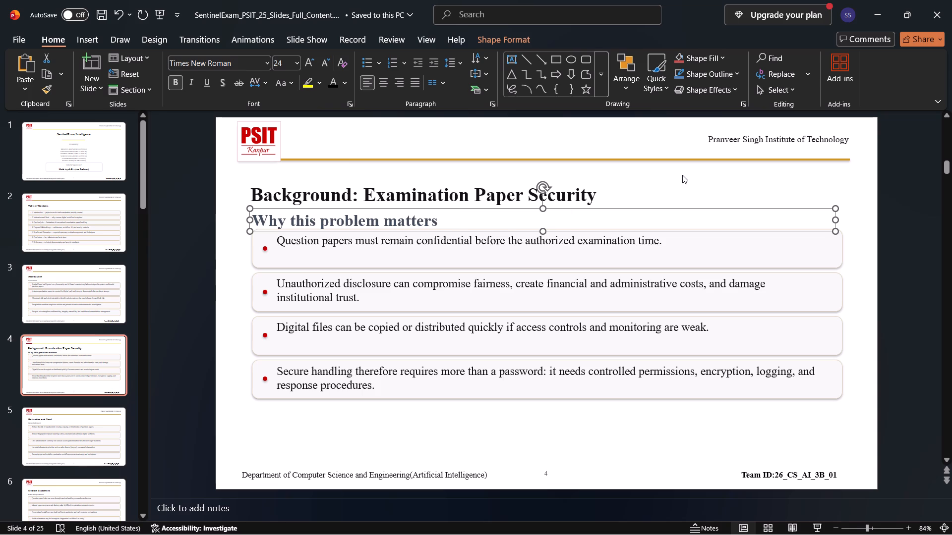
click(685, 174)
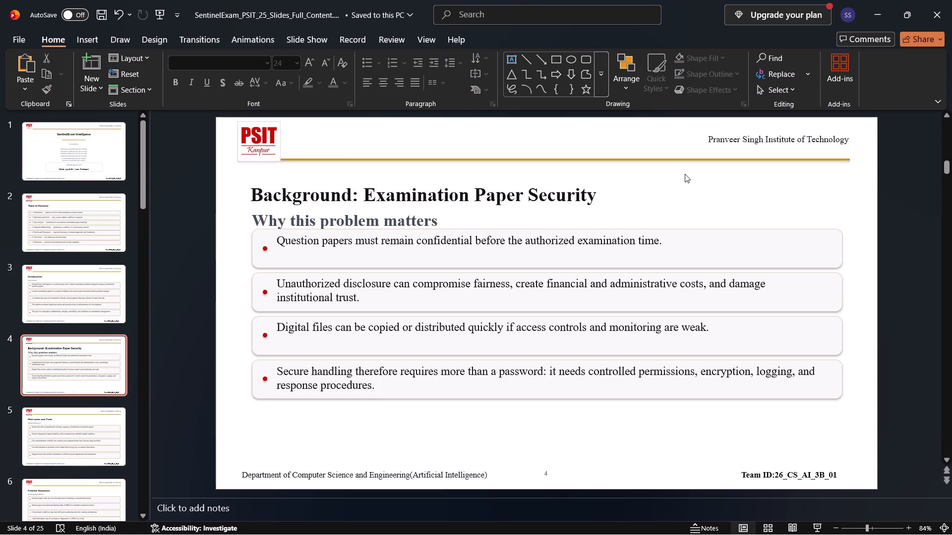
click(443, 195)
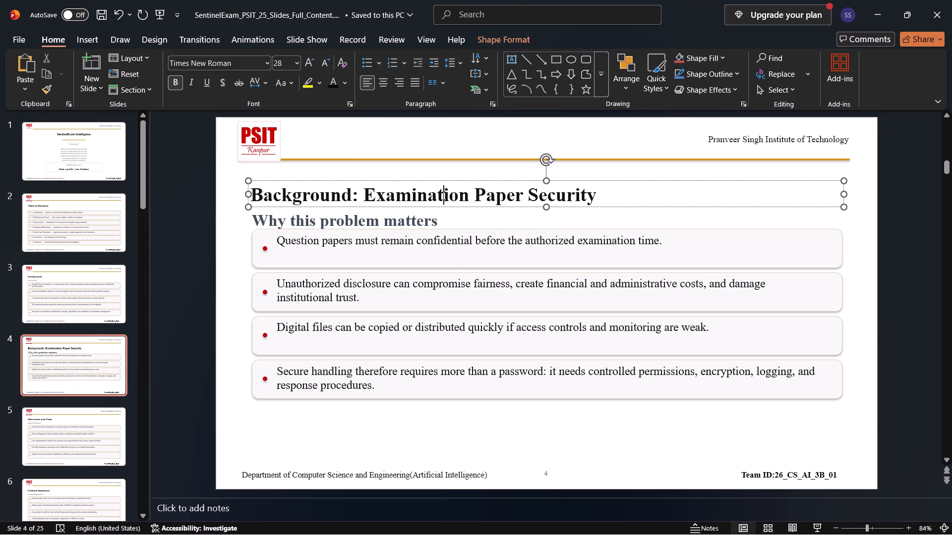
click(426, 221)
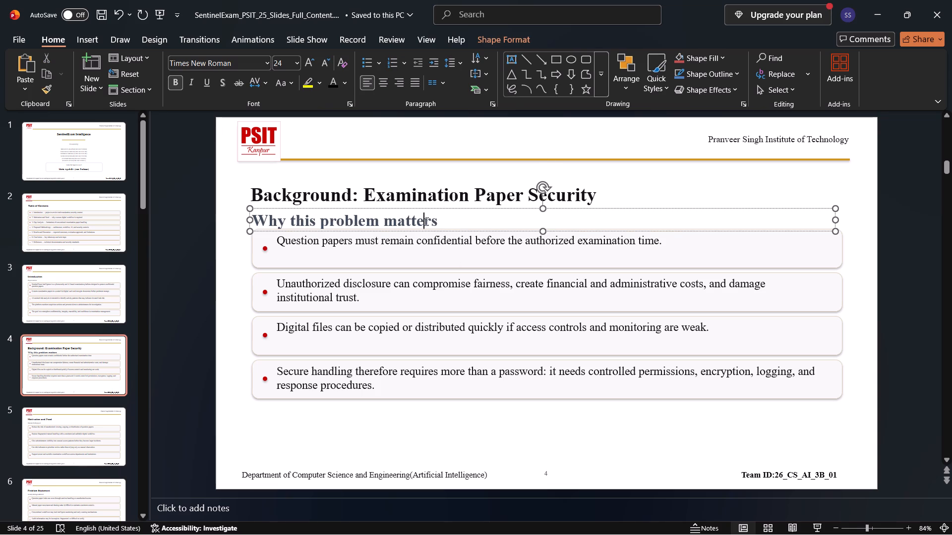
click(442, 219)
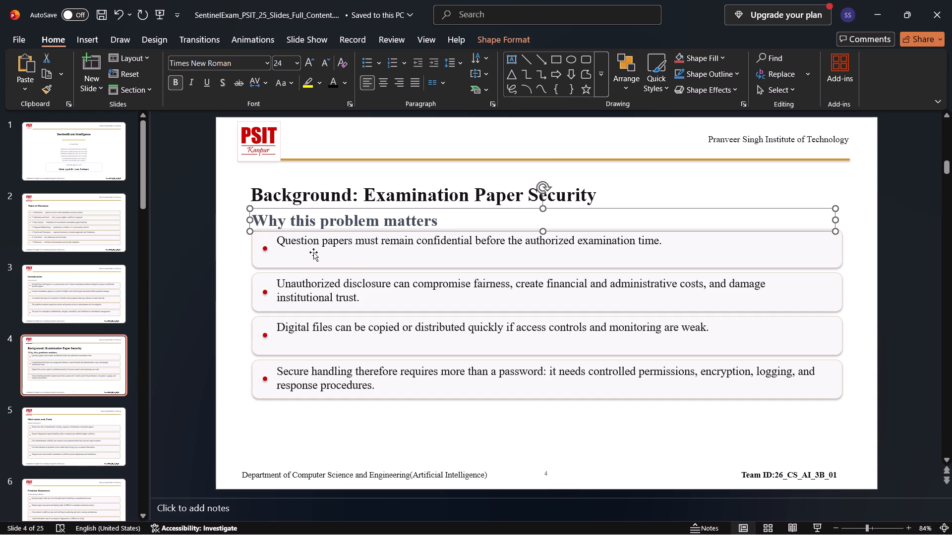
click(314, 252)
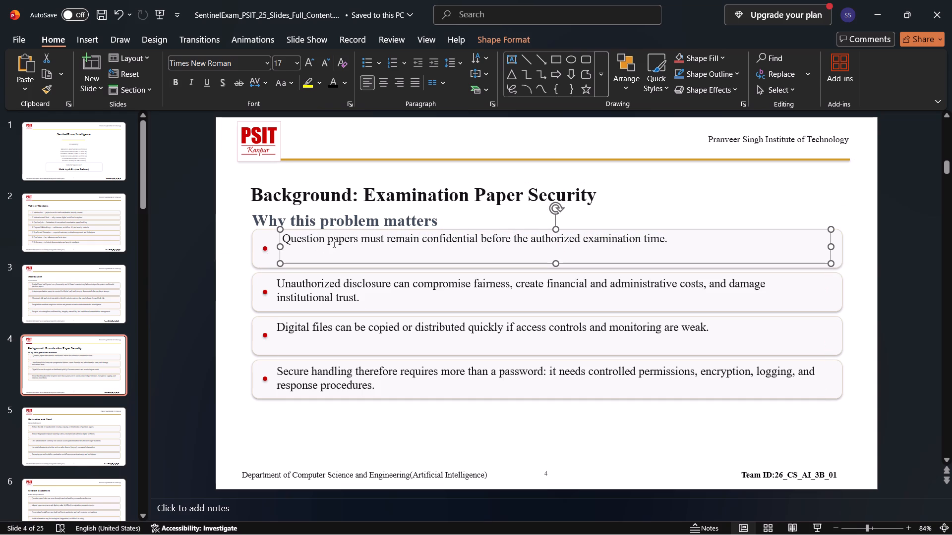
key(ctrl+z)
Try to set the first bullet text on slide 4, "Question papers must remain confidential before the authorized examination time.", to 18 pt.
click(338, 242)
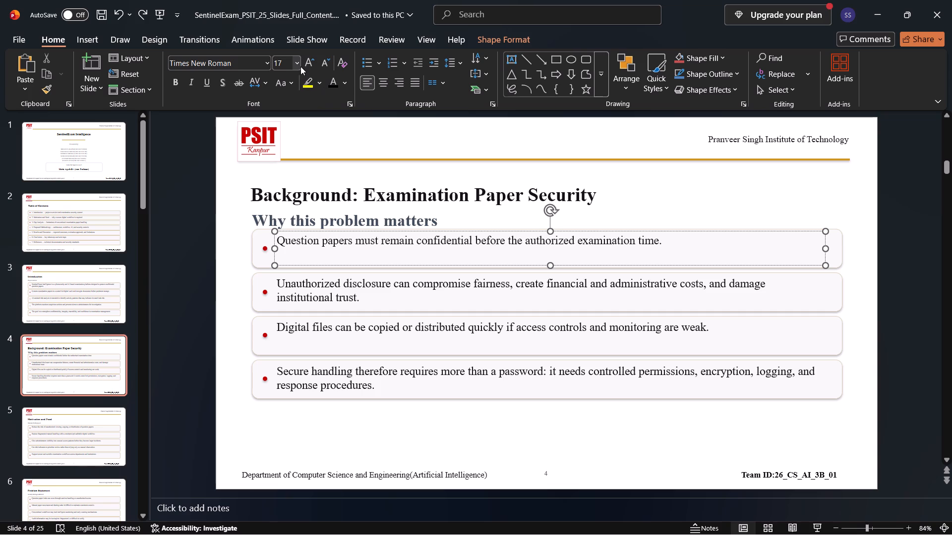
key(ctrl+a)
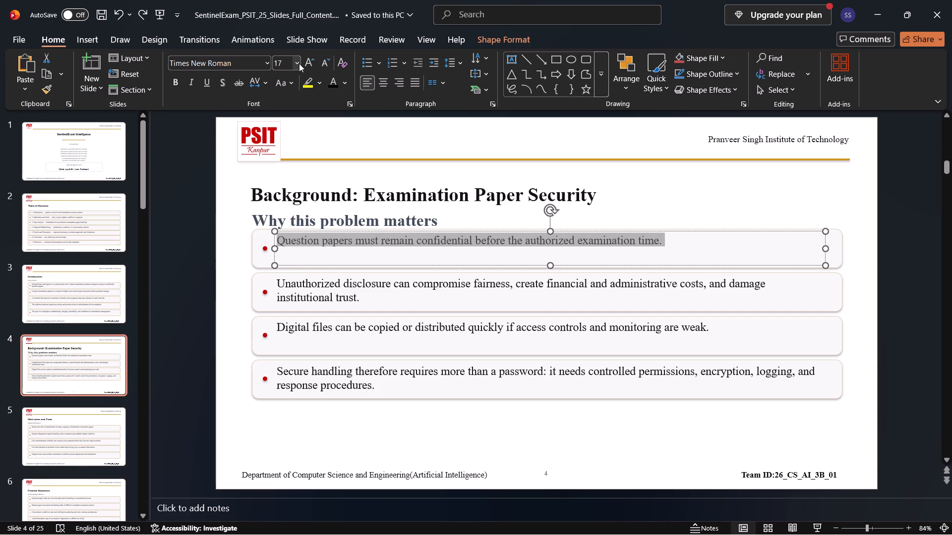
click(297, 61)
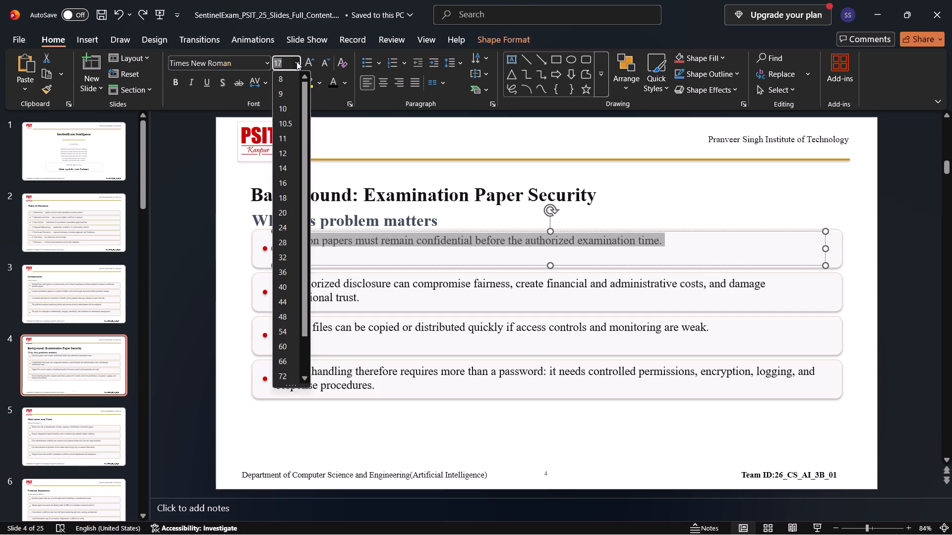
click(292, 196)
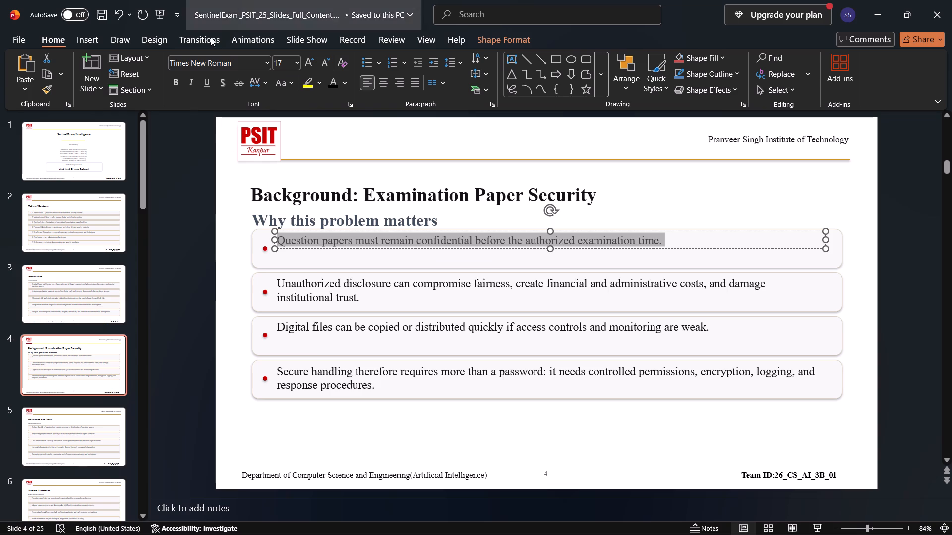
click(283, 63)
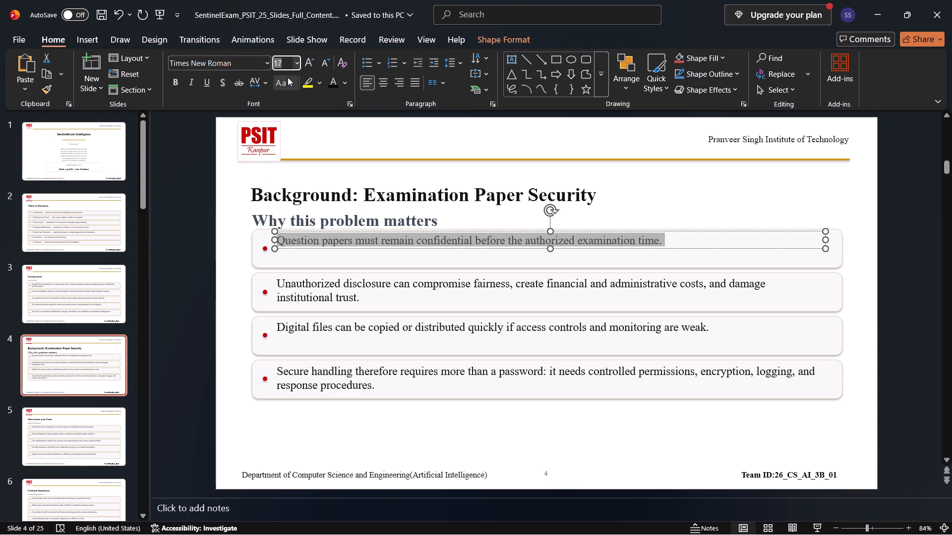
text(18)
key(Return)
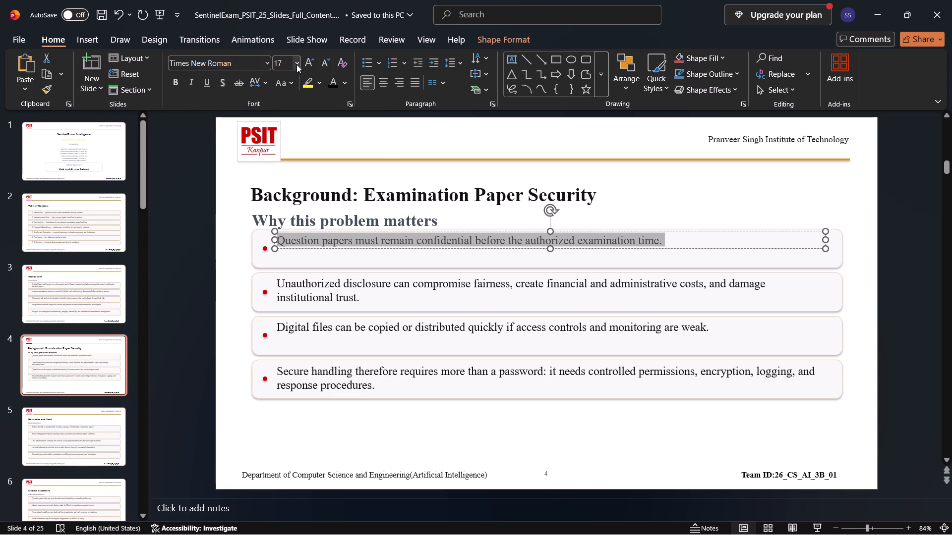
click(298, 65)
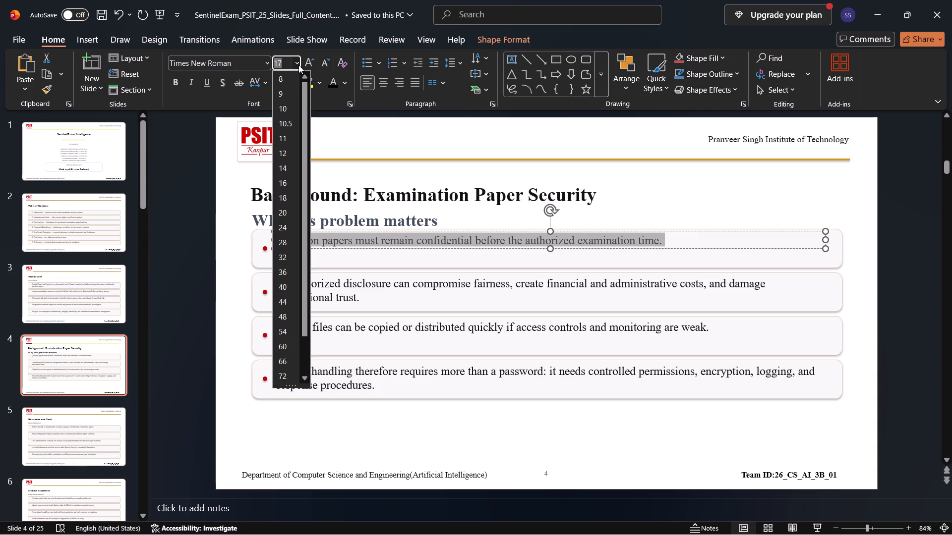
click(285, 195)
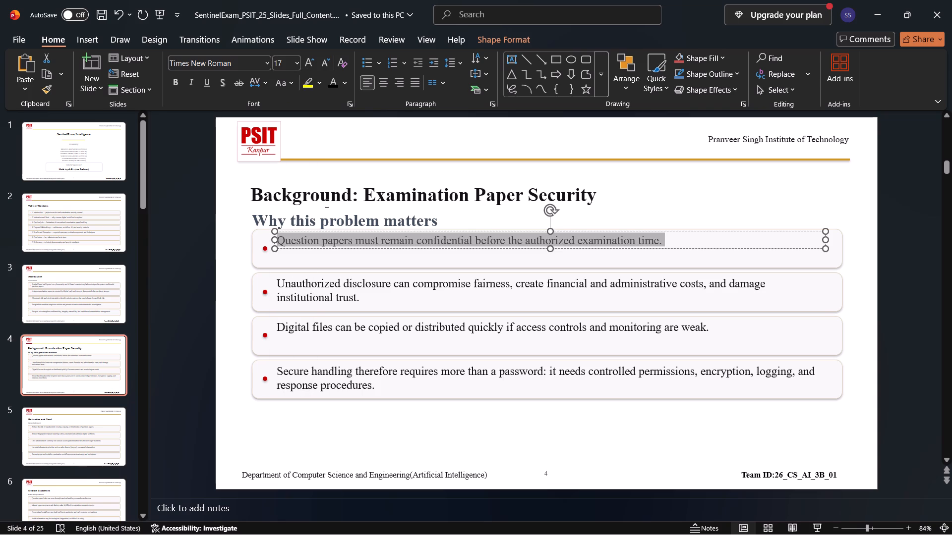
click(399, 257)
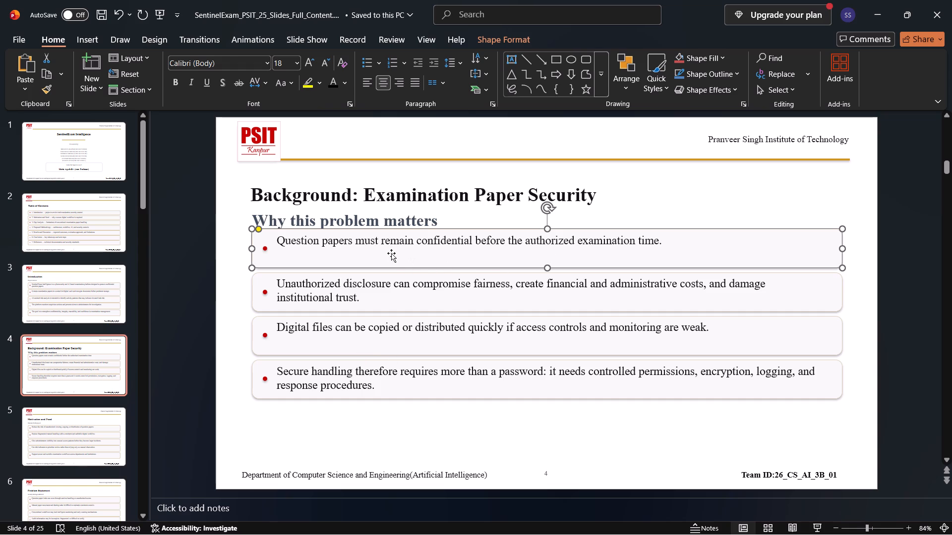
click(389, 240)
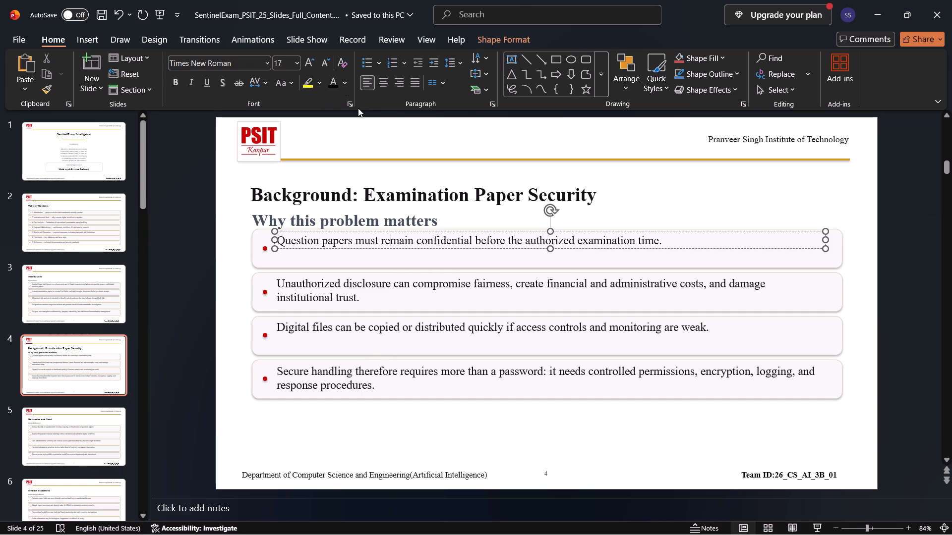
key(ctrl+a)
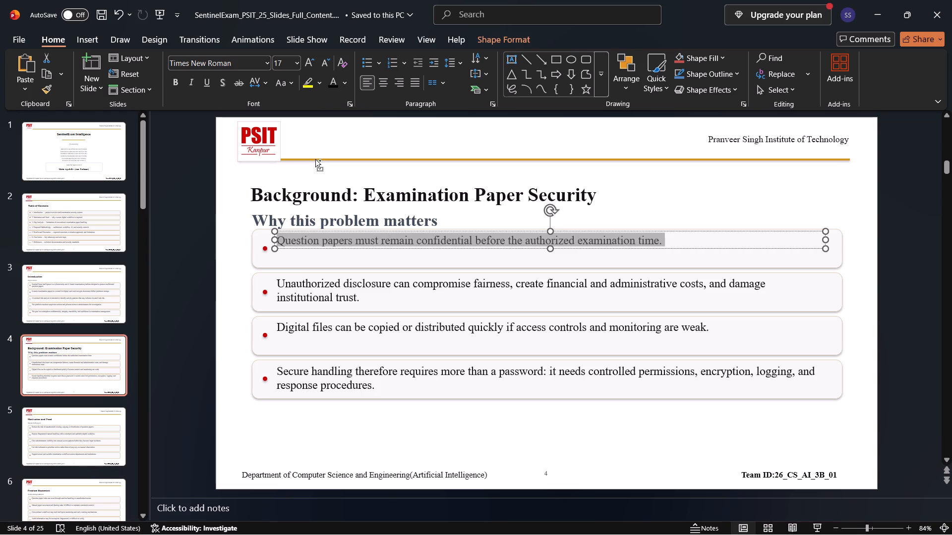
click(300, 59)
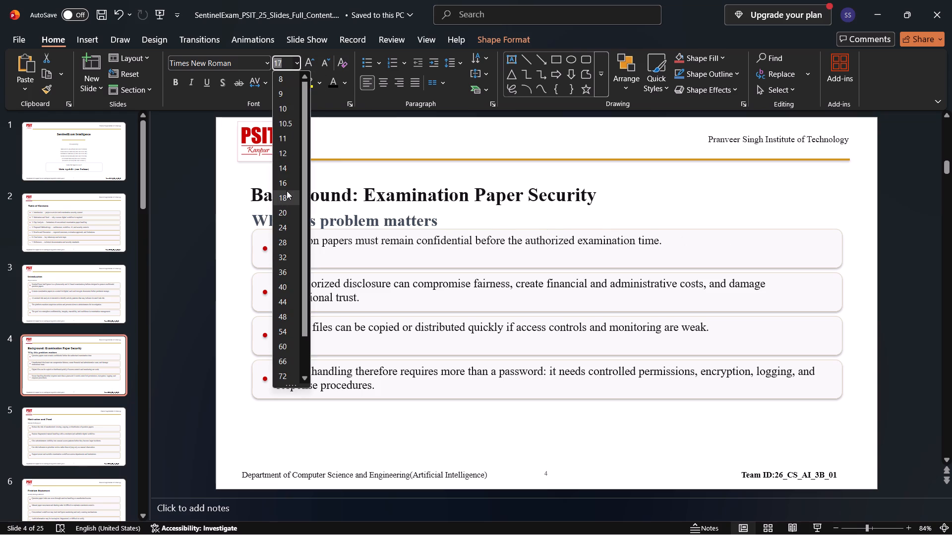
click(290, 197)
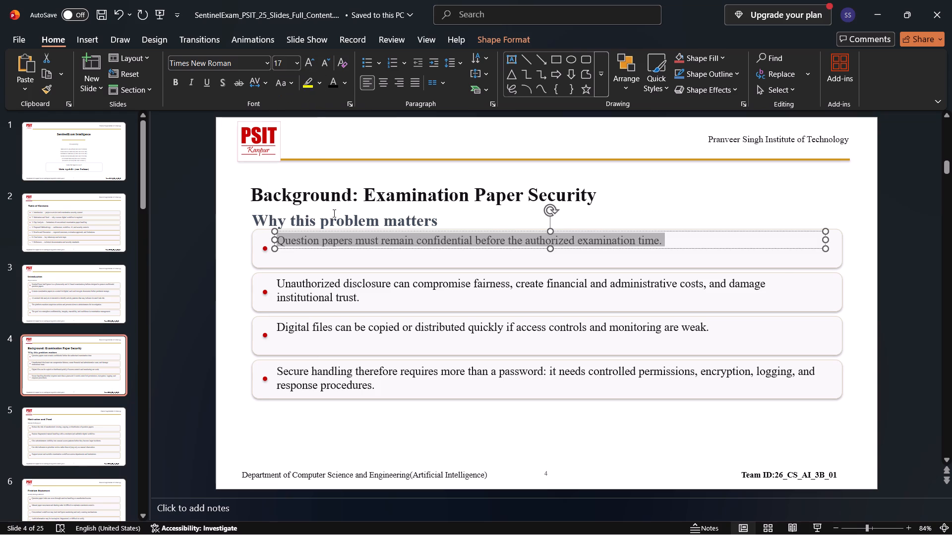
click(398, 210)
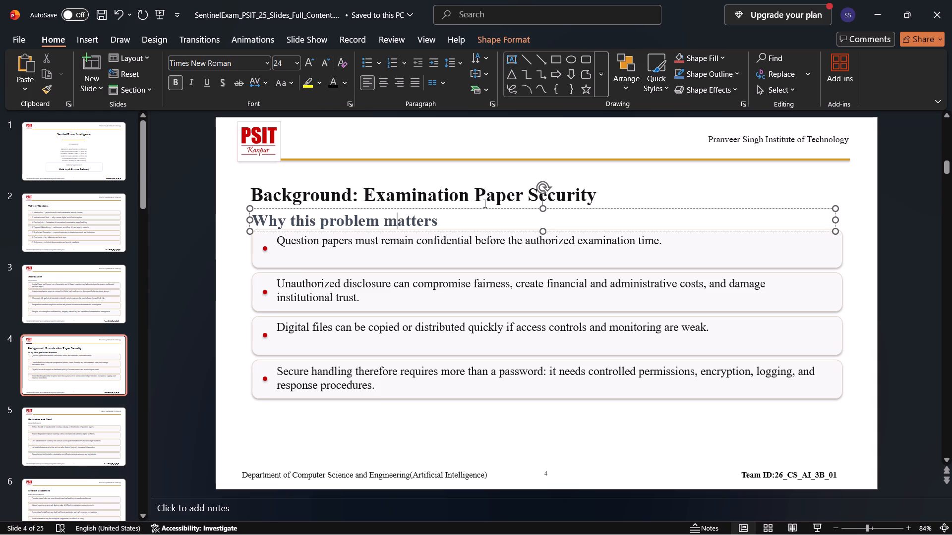
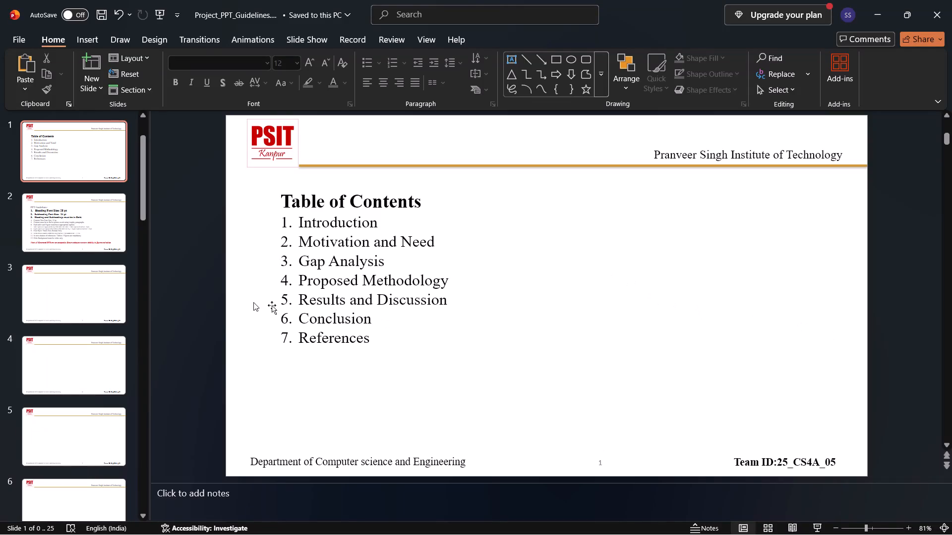
Examine the title, Table of Contents and PPT Guidelines slides and the blank slide 3 of the Project_PPT_Guidelines presentation.
click(112, 284)
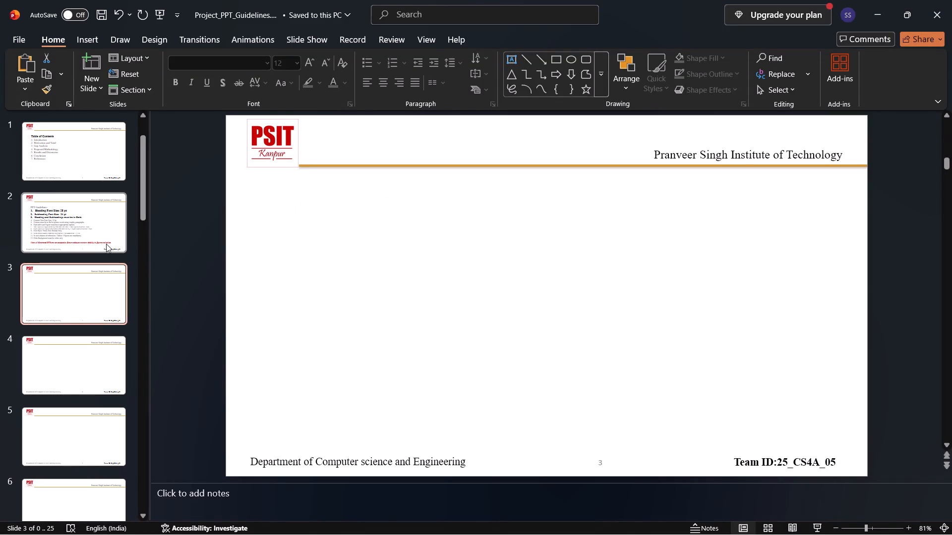
click(106, 243)
click(83, 177)
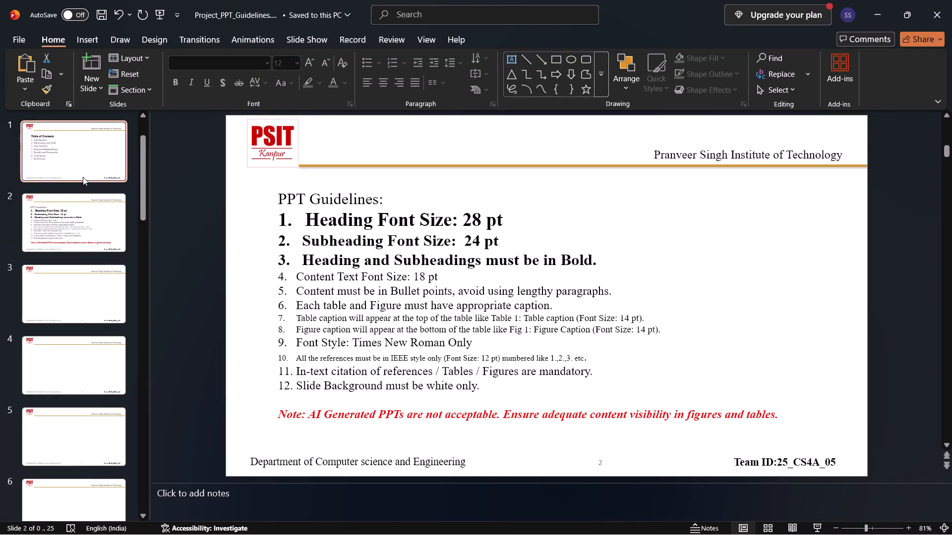
scroll(76, 209, up, 3)
click(69, 139)
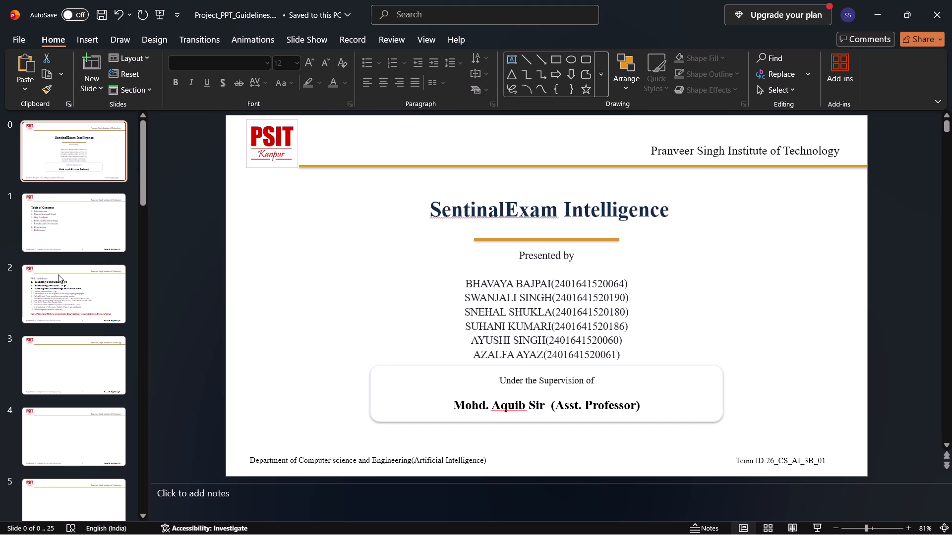
click(59, 240)
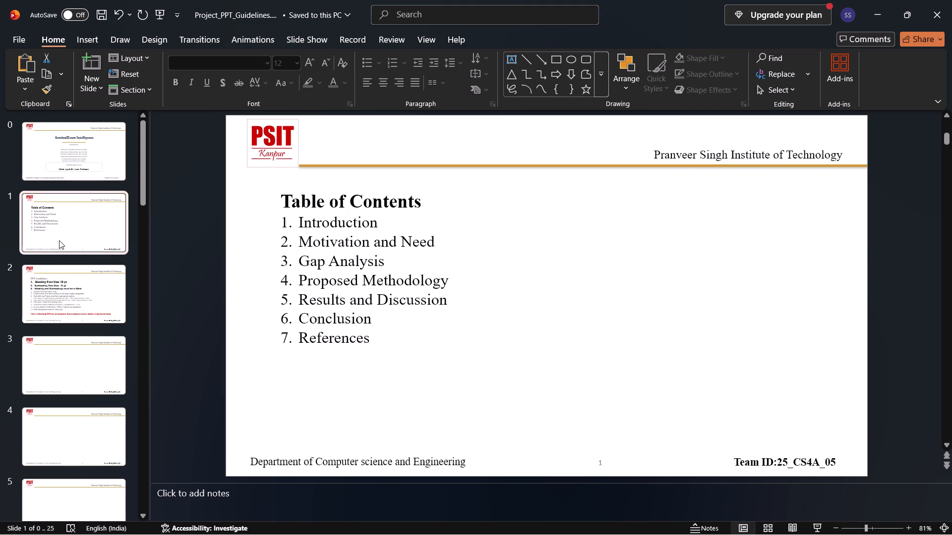
click(67, 354)
click(69, 327)
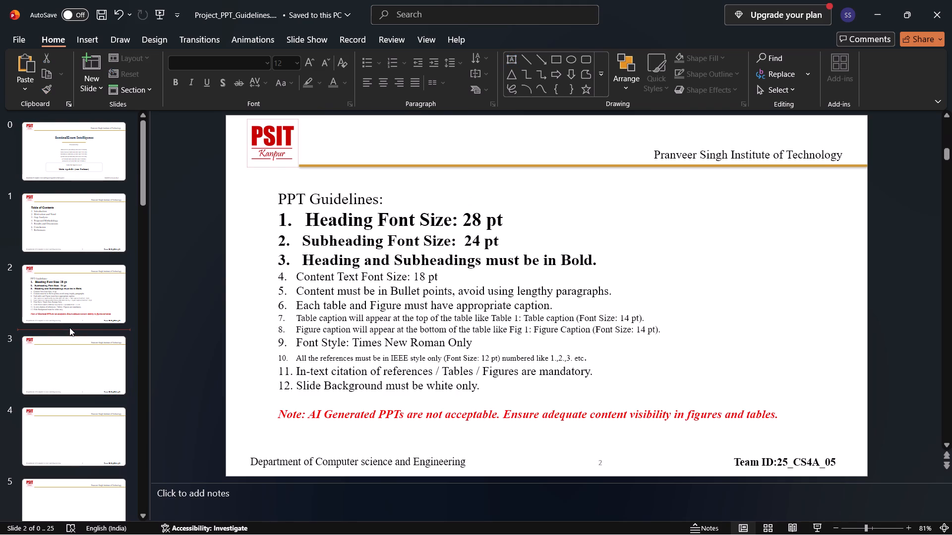
click(69, 312)
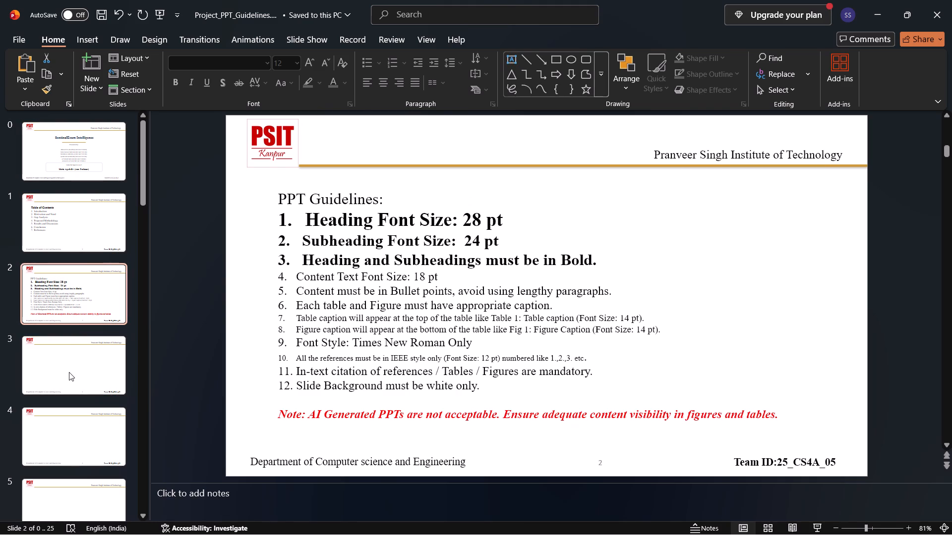
click(61, 335)
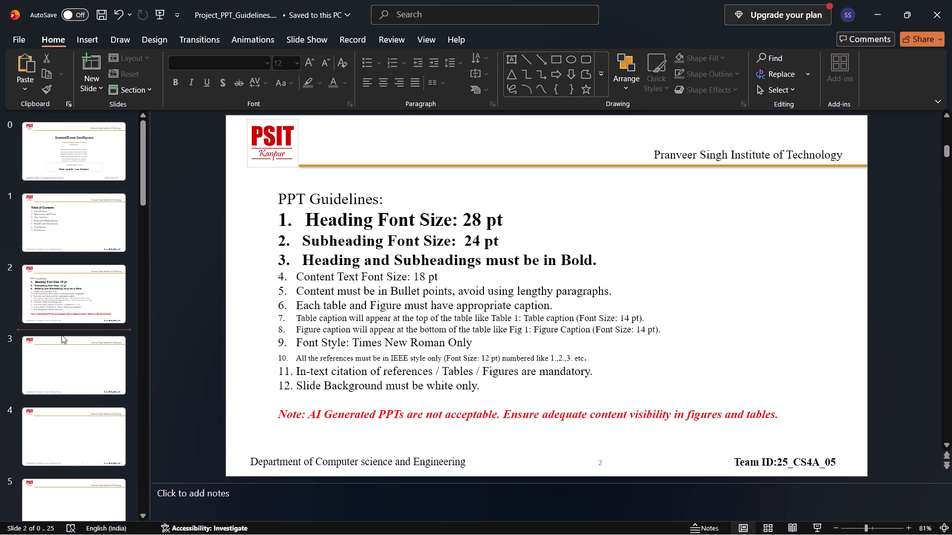
click(73, 332)
click(89, 254)
click(98, 187)
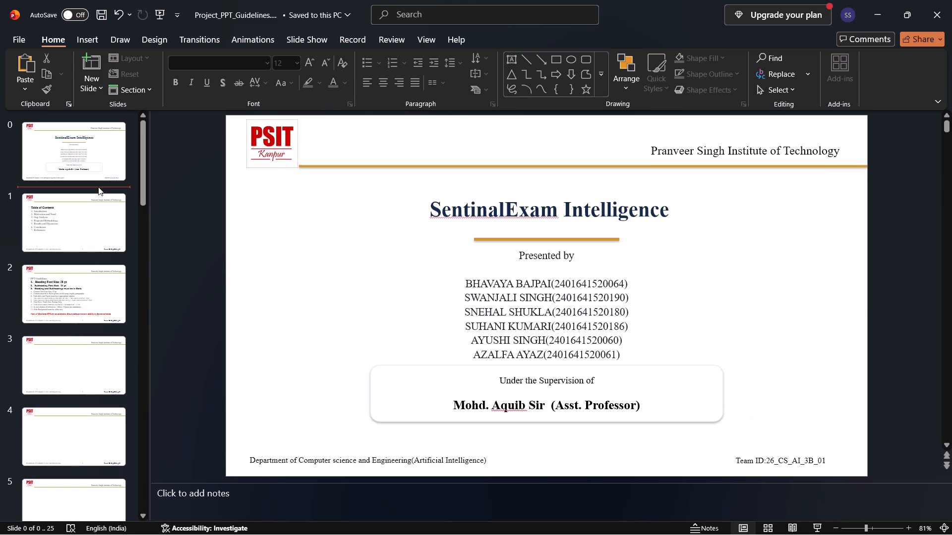
click(96, 220)
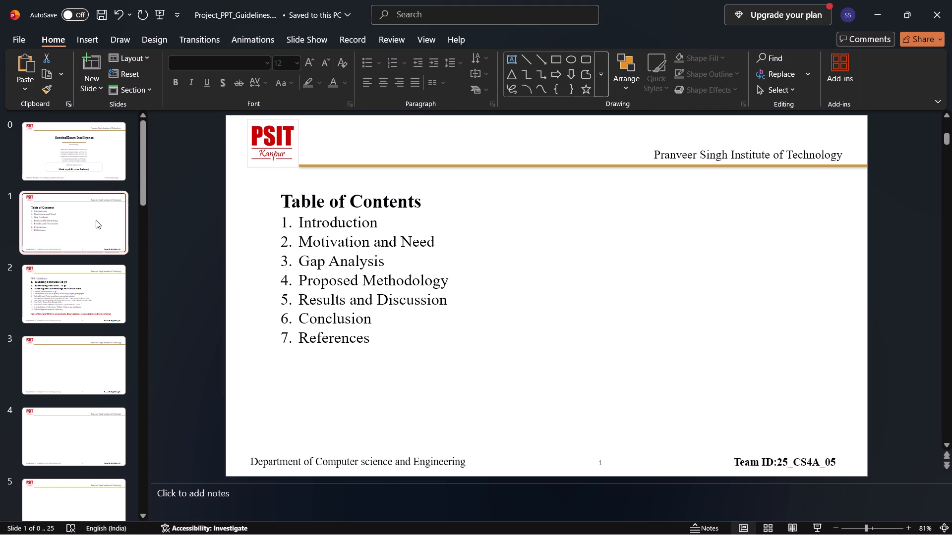
click(92, 176)
click(84, 203)
click(85, 159)
click(64, 362)
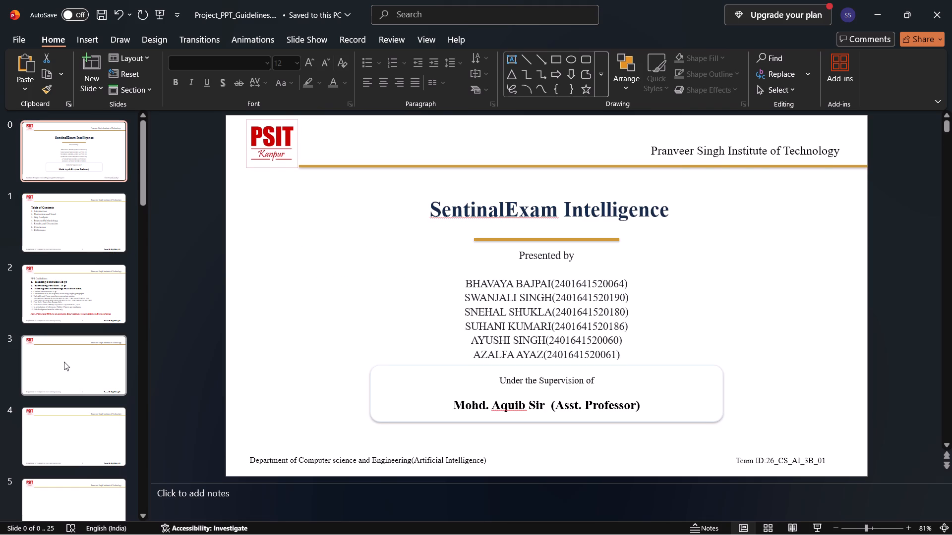
click(88, 286)
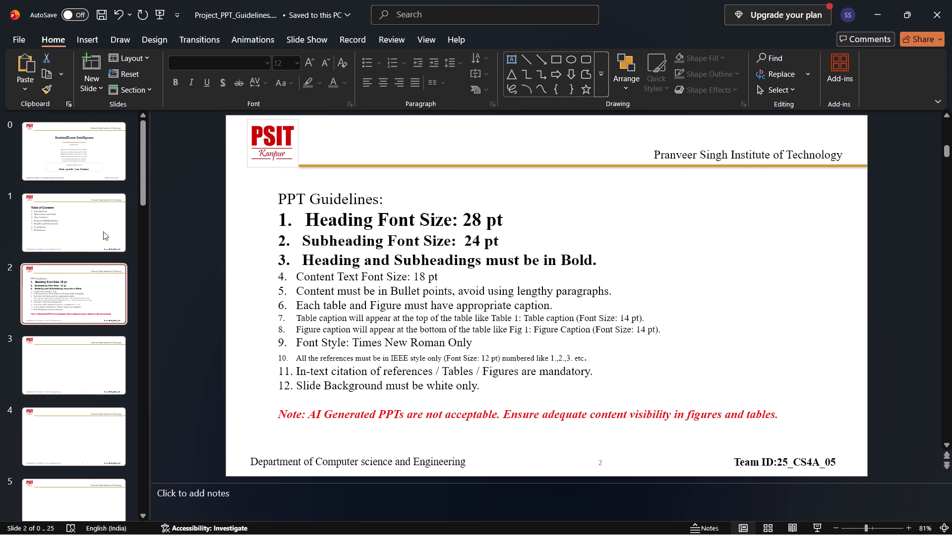
click(103, 231)
click(81, 303)
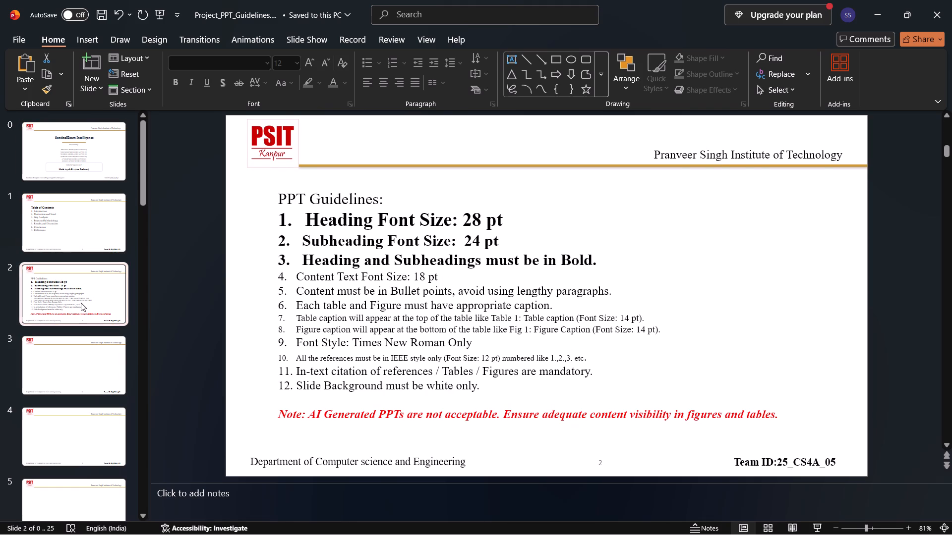
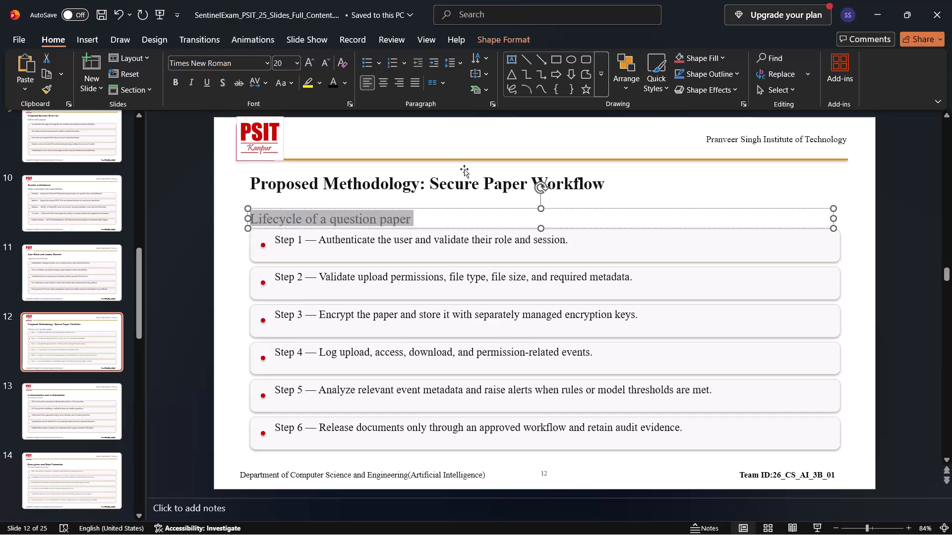
Move the "Lifecycle of a question paper" subheading on slide 12 up to sit just beneath the heading.
drag(462, 207, 462, 200)
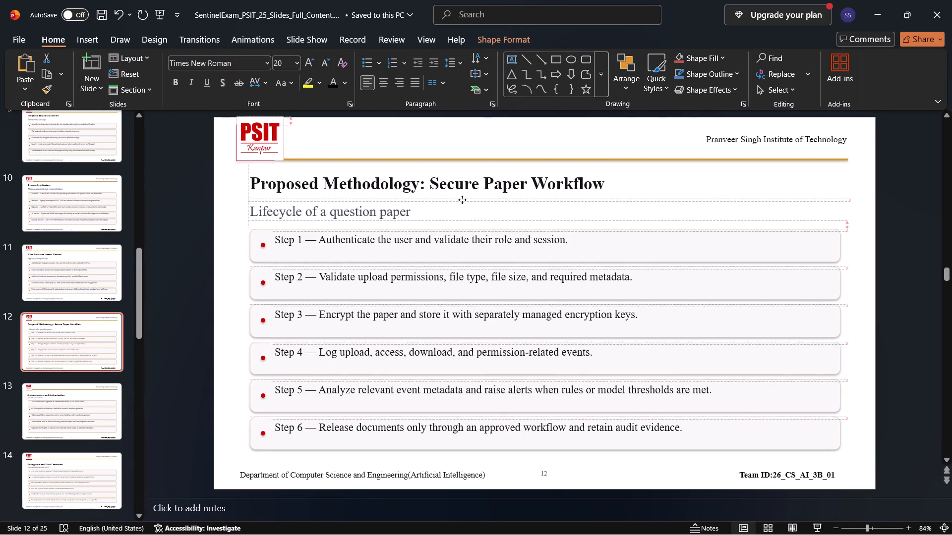
drag(462, 200, 463, 195)
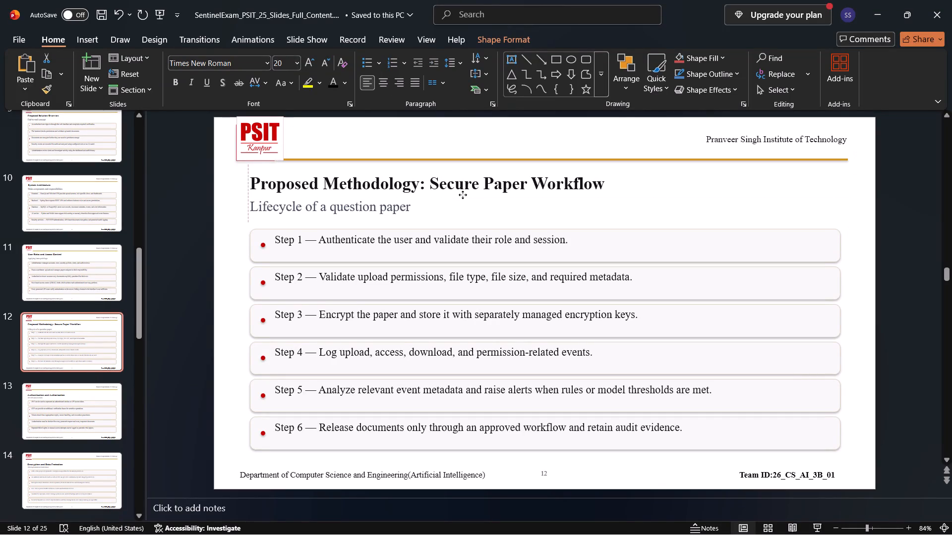
drag(463, 195, 463, 196)
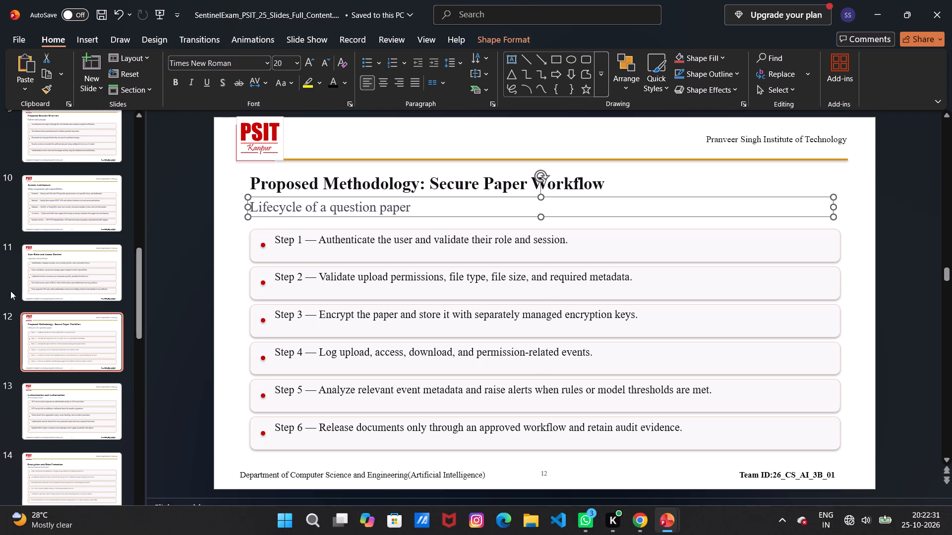
On slide 13, move the "Authentication and Authorization" heading up beneath the header line, with its text left-aligned with the subheading.
click(58, 433)
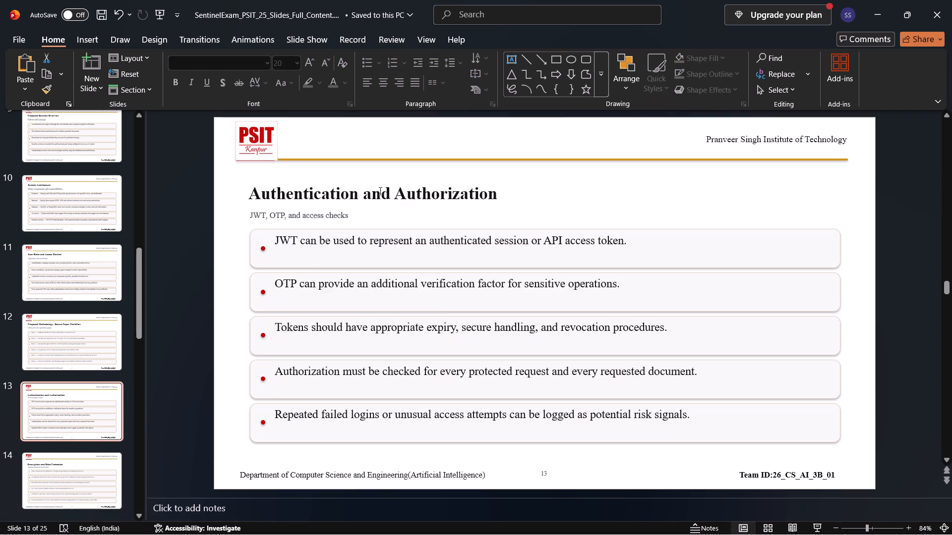
click(377, 196)
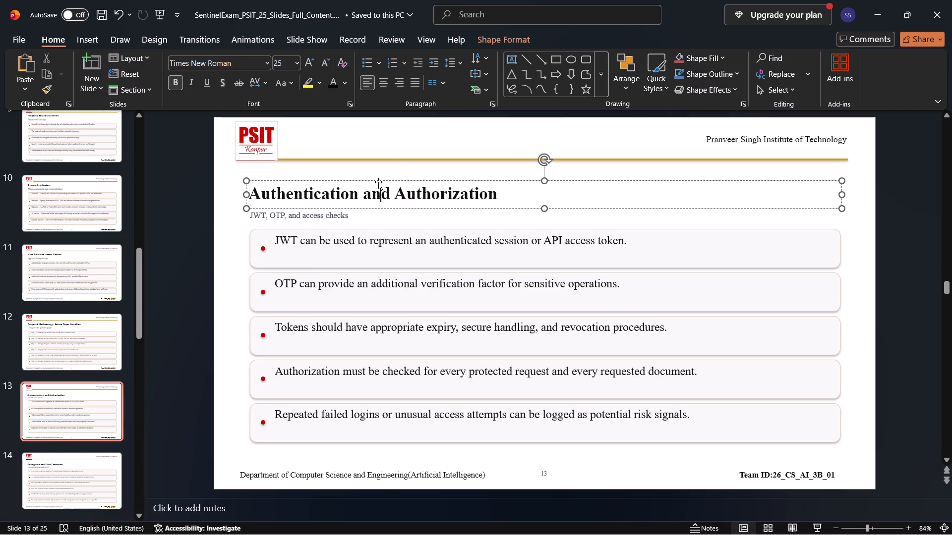
drag(378, 182, 376, 169)
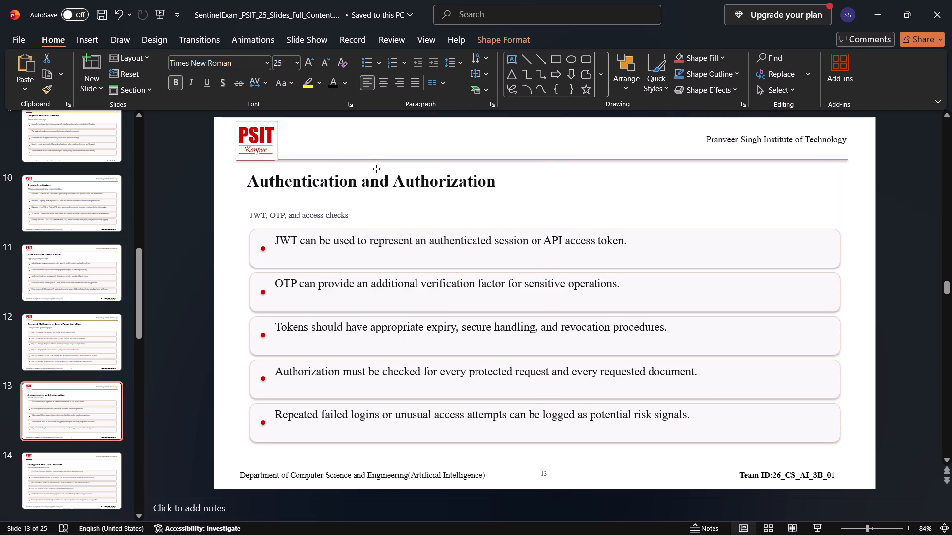
drag(376, 169, 380, 168)
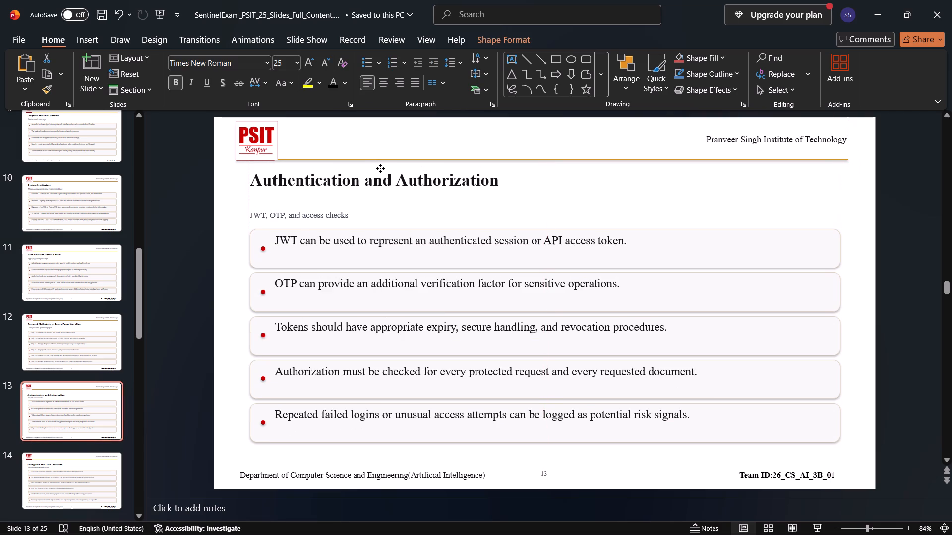
drag(380, 168, 380, 169)
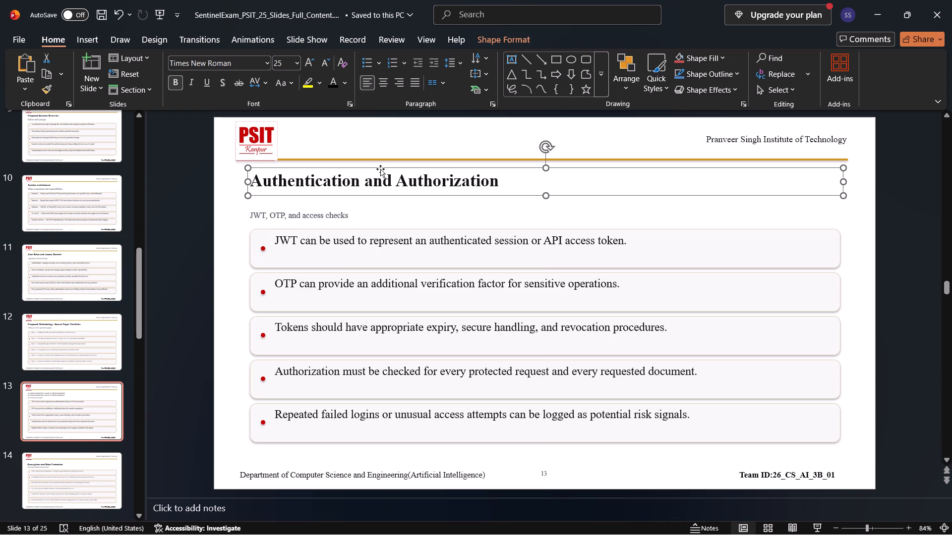
click(352, 166)
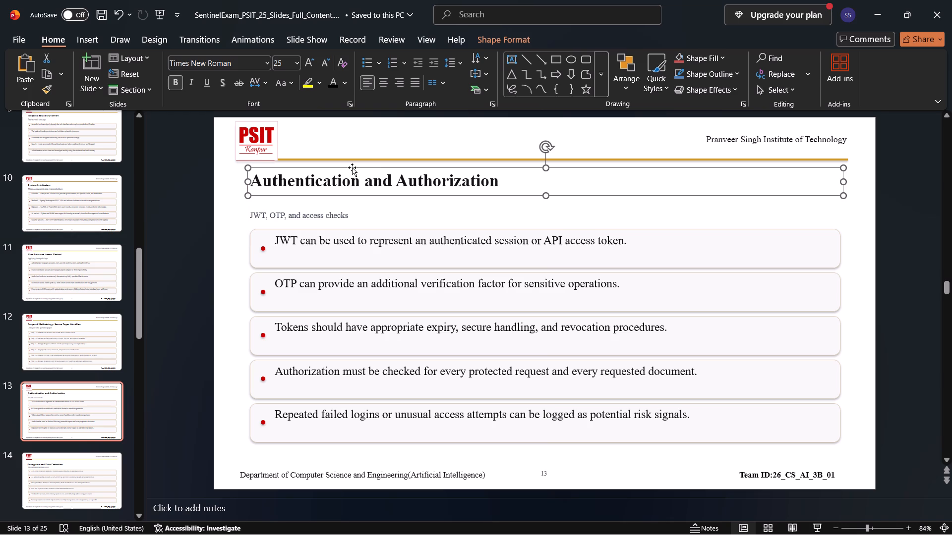
Select the "JWT, OTP, and access checks" subheading on slide 13 for editing.
click(338, 210)
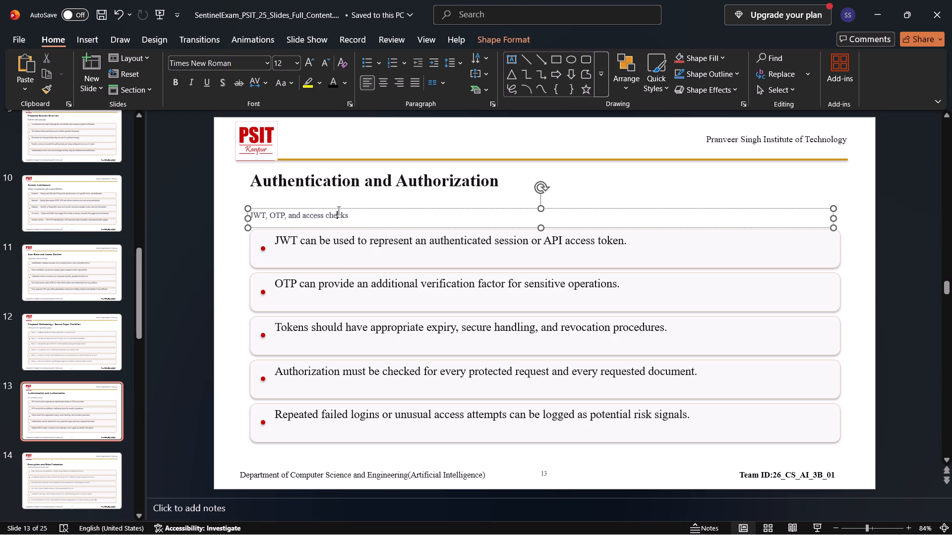
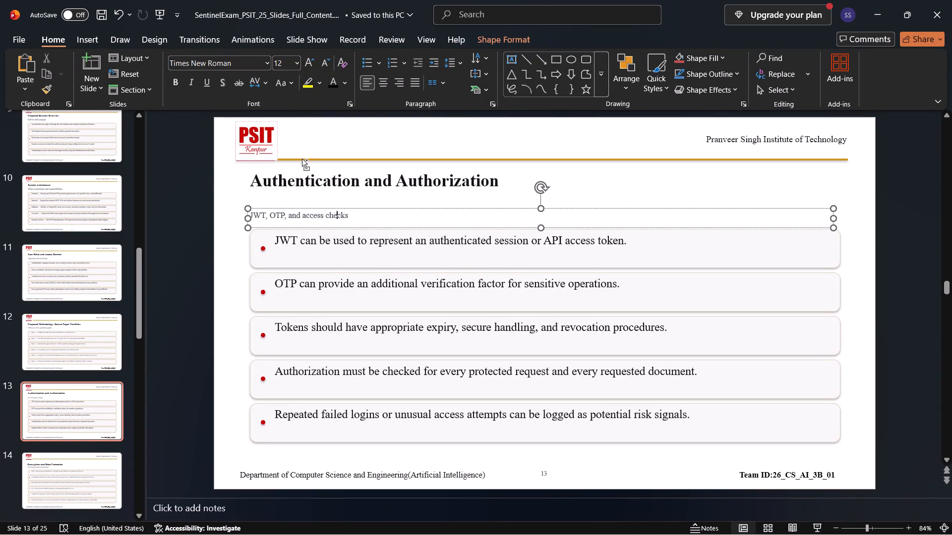
Set the font size of the "JWT, OTP, and access checks" subheading on slide 13 to 20.
key(ctrl+a)
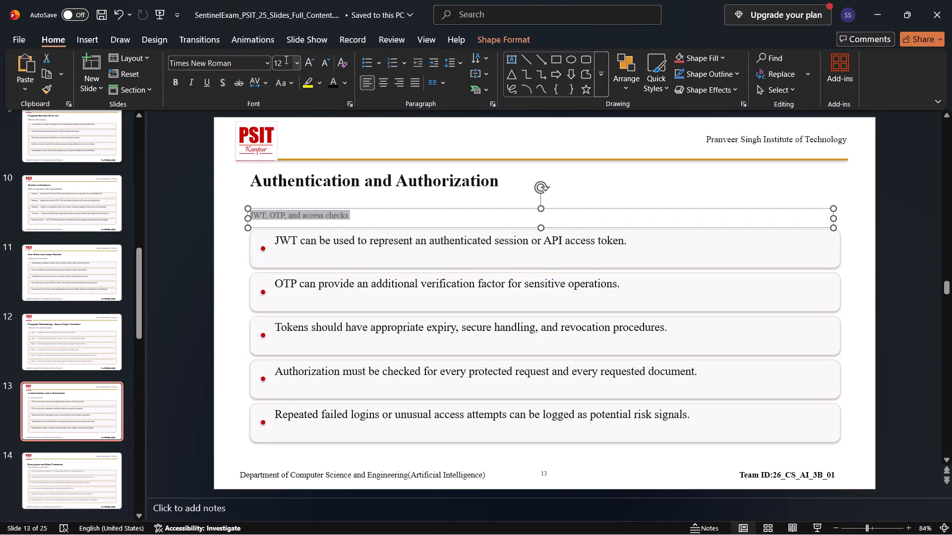
click(281, 59)
key(2)
key(0)
key(Return)
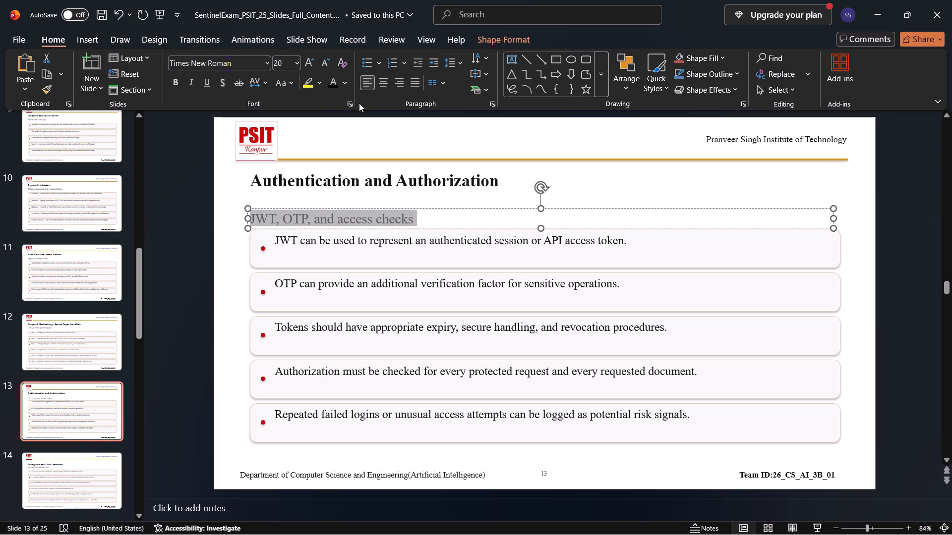
Move the "JWT, OTP, and access checks" subheading up to sit just beneath the "Authentication and Authorization" heading, keeping their left edges aligned.
drag(435, 207, 436, 195)
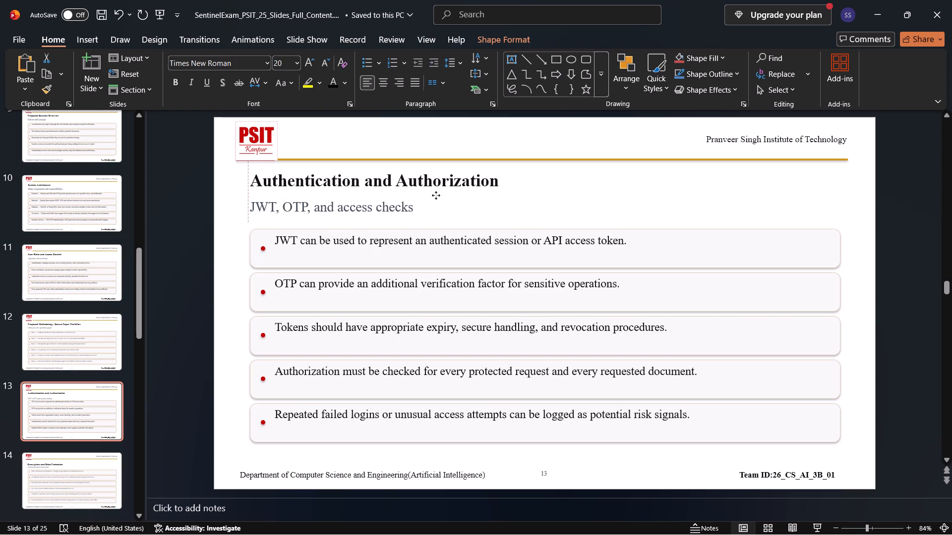
drag(436, 195, 436, 196)
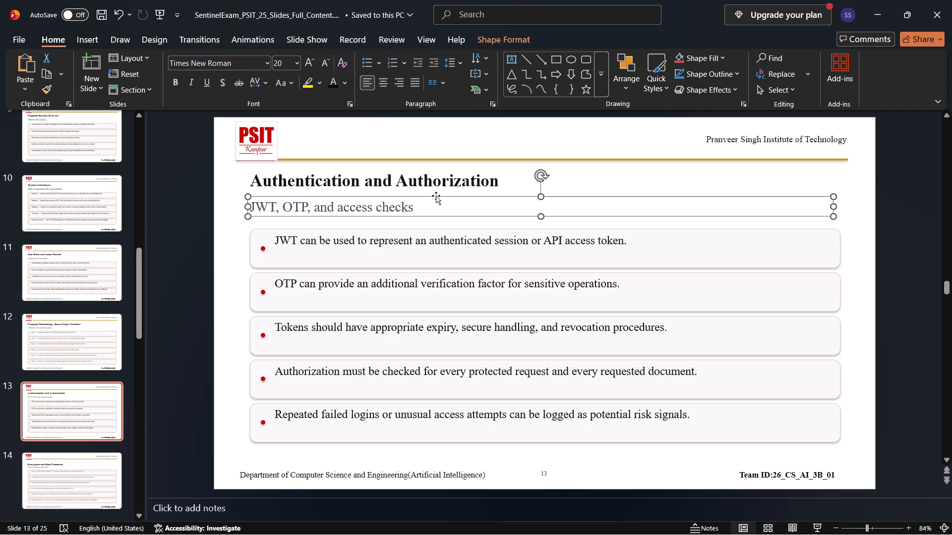
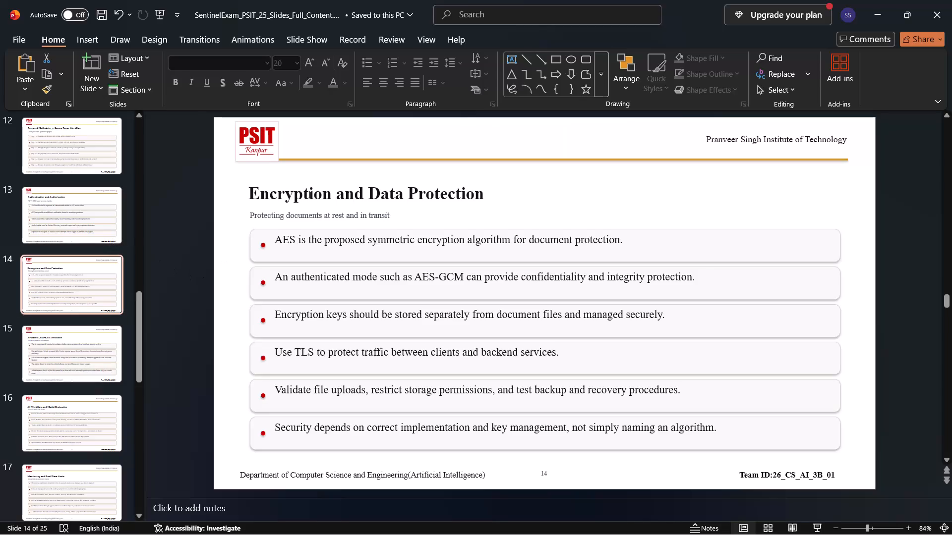
Move the "Encryption and Data Protection" heading on slide 14 up to sit just beneath the orange header line.
click(319, 194)
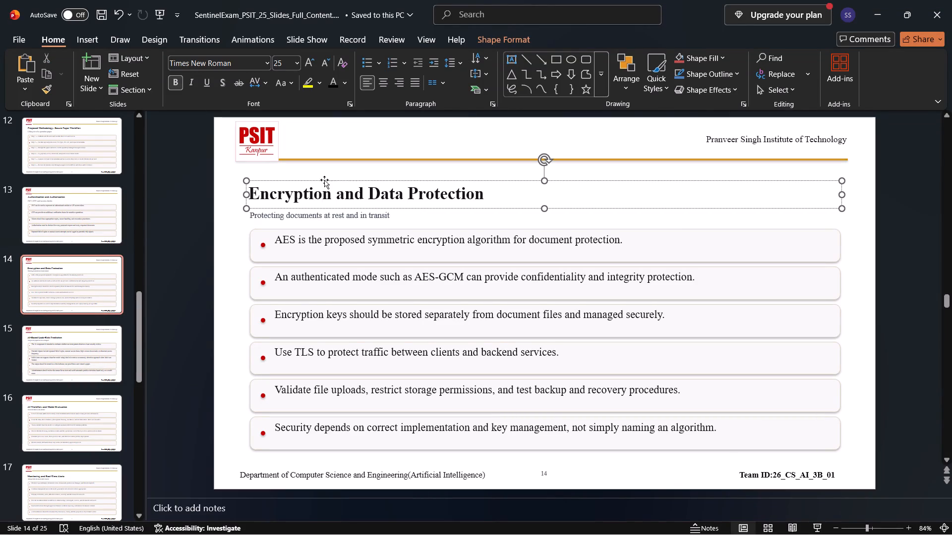
drag(325, 178, 324, 163)
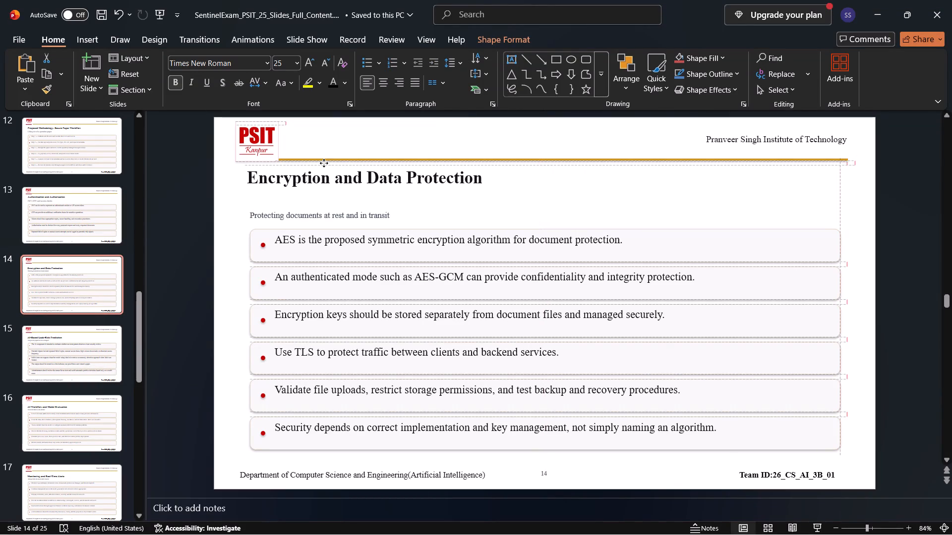
drag(324, 163, 325, 163)
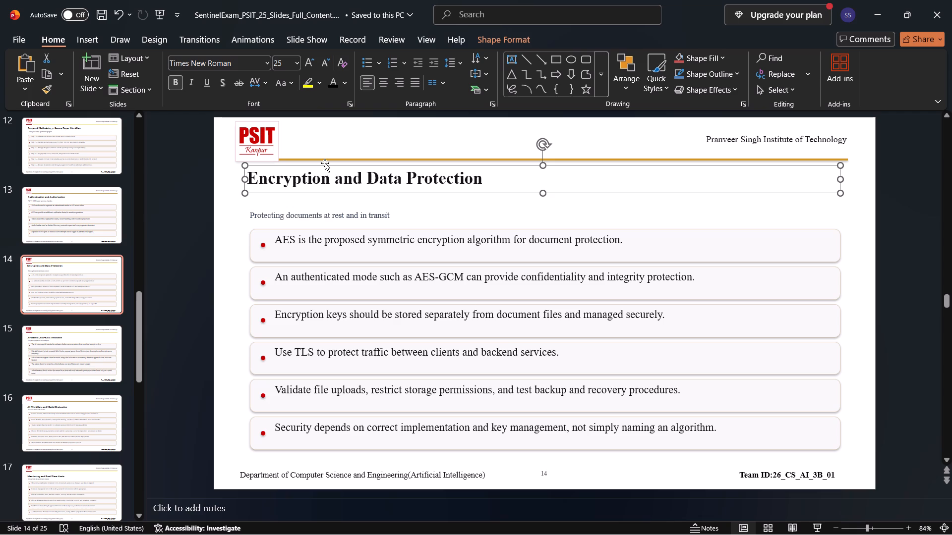
Set the font size of the "Protecting documents at rest and in transit" subheading on slide 14 to 20.
click(334, 215)
click(334, 215)
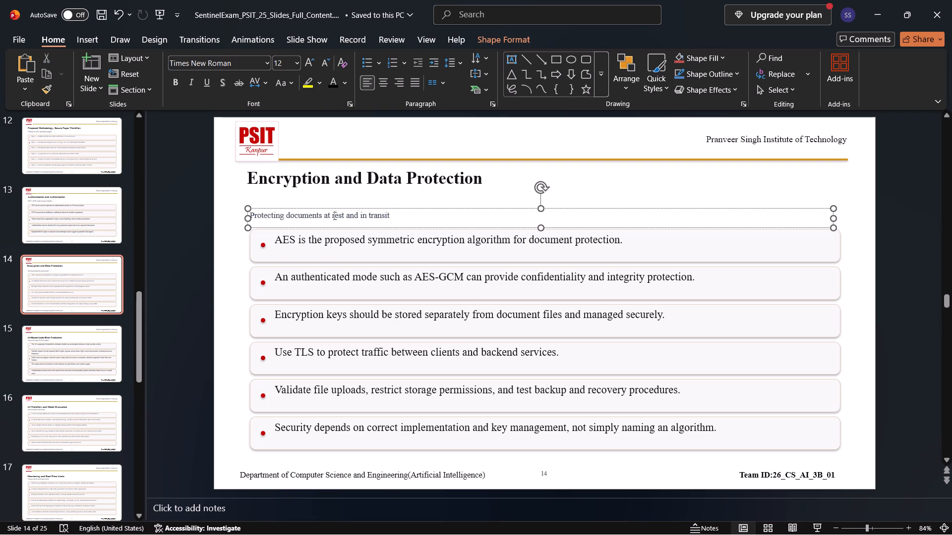
key(ctrl+a)
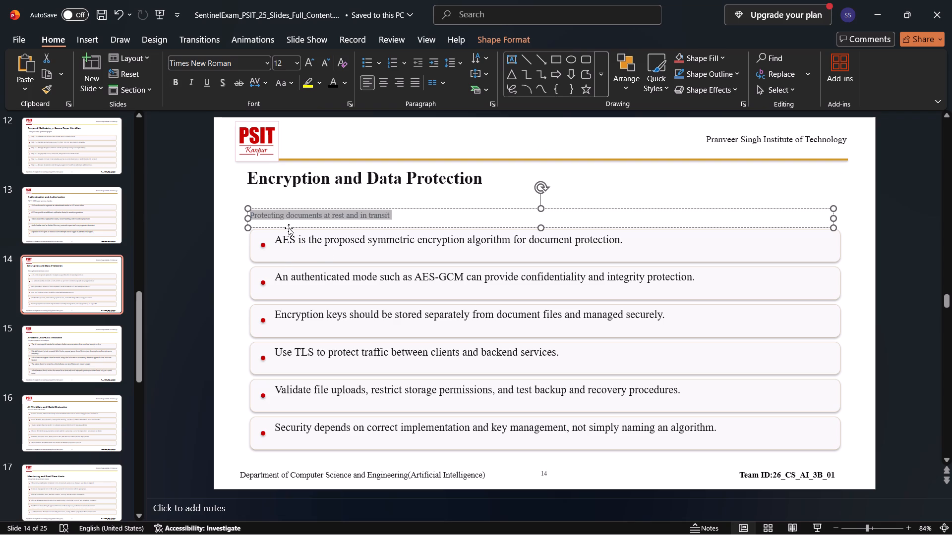
click(286, 61)
text(20)
key(Return)
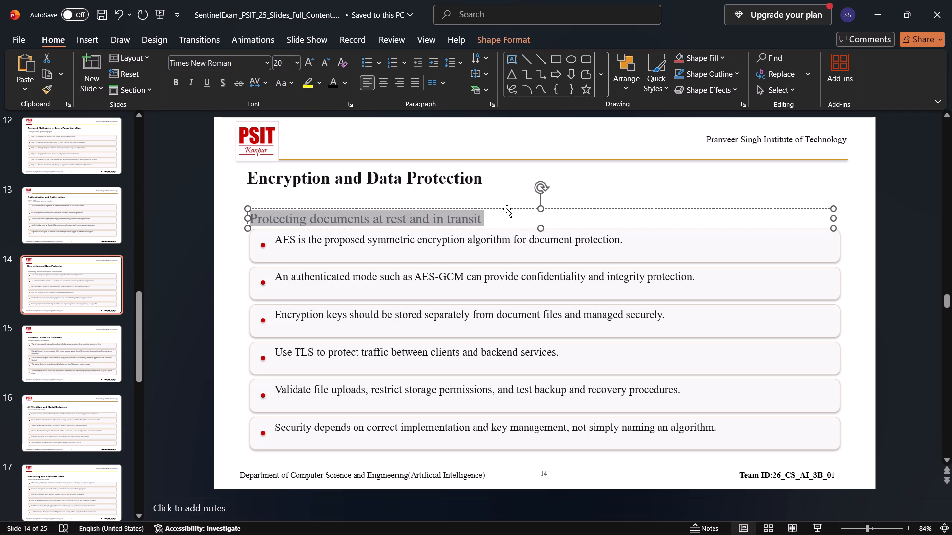
Move the "Protecting documents at rest and in transit" subheading up to sit just beneath the "Encryption and Data Protection" heading.
drag(507, 209, 505, 195)
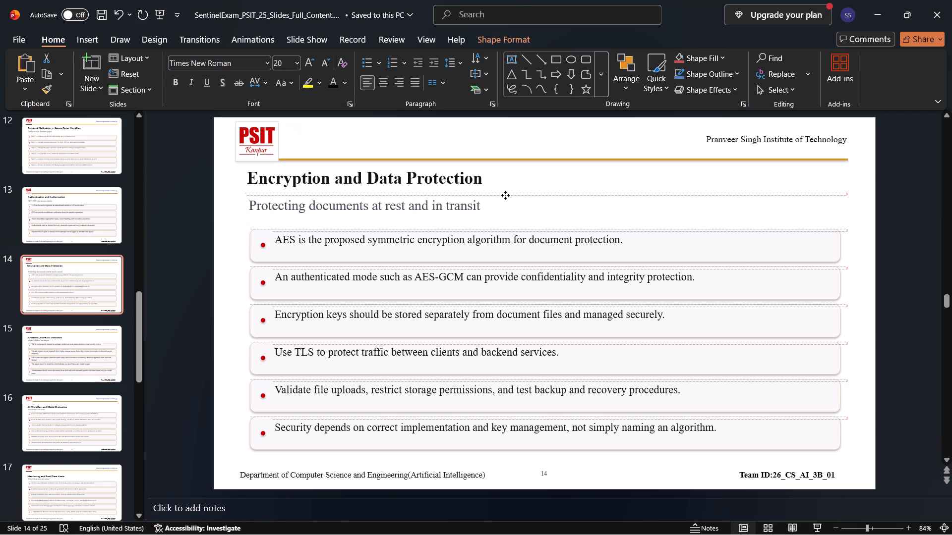
drag(505, 195, 505, 196)
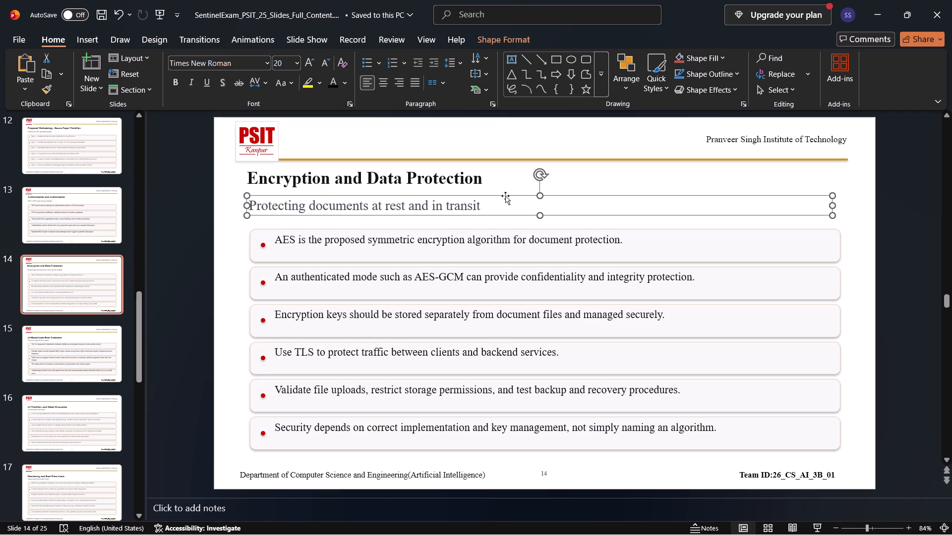
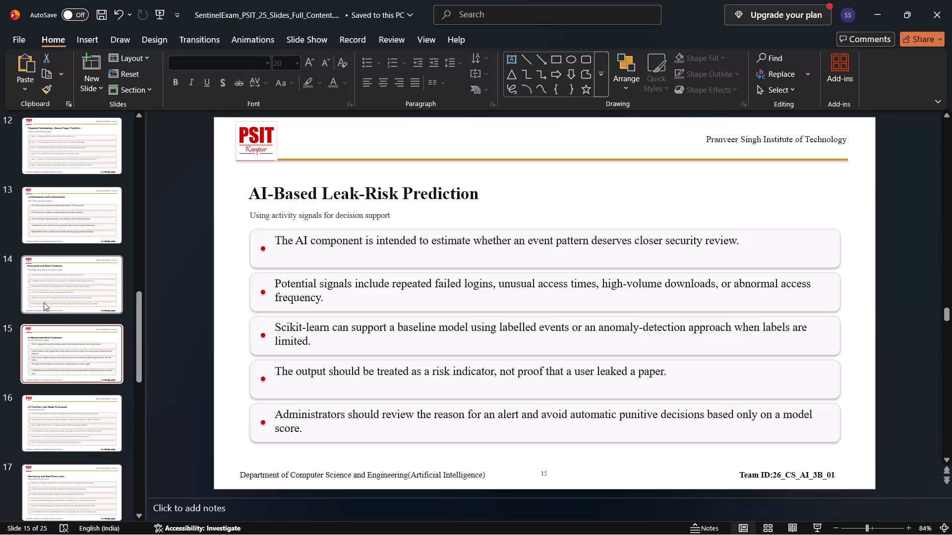
Move the "AI-Based Leak-Risk Prediction" heading on slide 15 up to sit just beneath the orange header line.
click(46, 307)
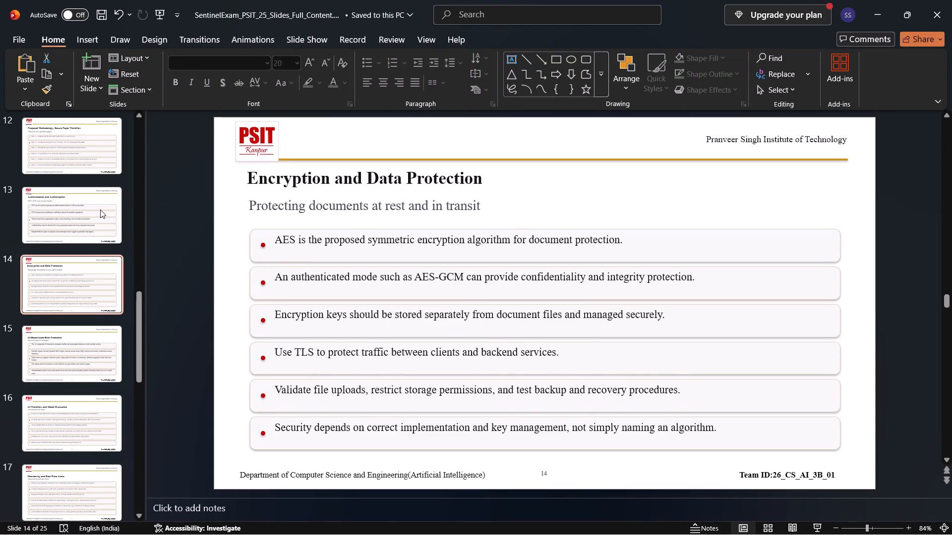
click(100, 210)
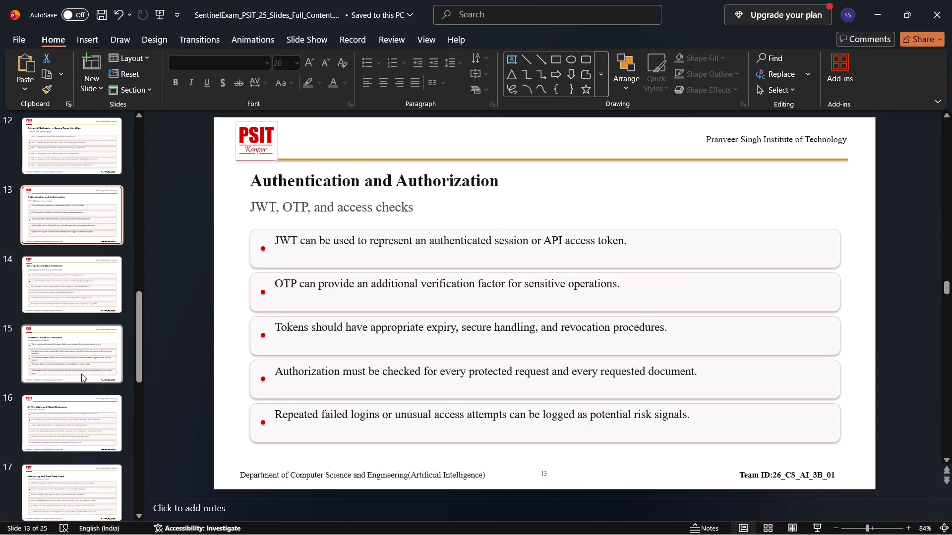
click(84, 357)
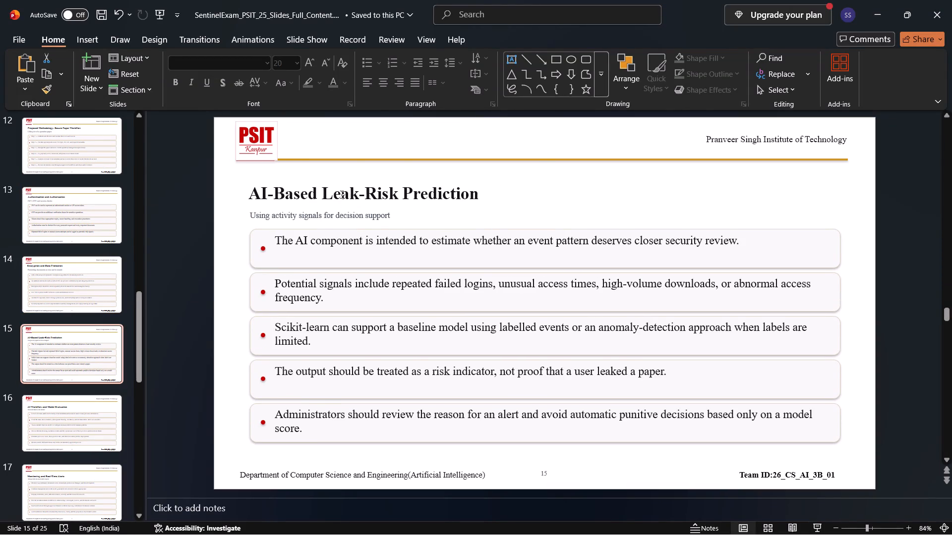
click(341, 194)
drag(343, 181, 341, 169)
Move the "Using activity signals for decision support" subheading on slide 15 up to sit just beneath the "AI-Based Leak-Risk Prediction" heading.
click(335, 214)
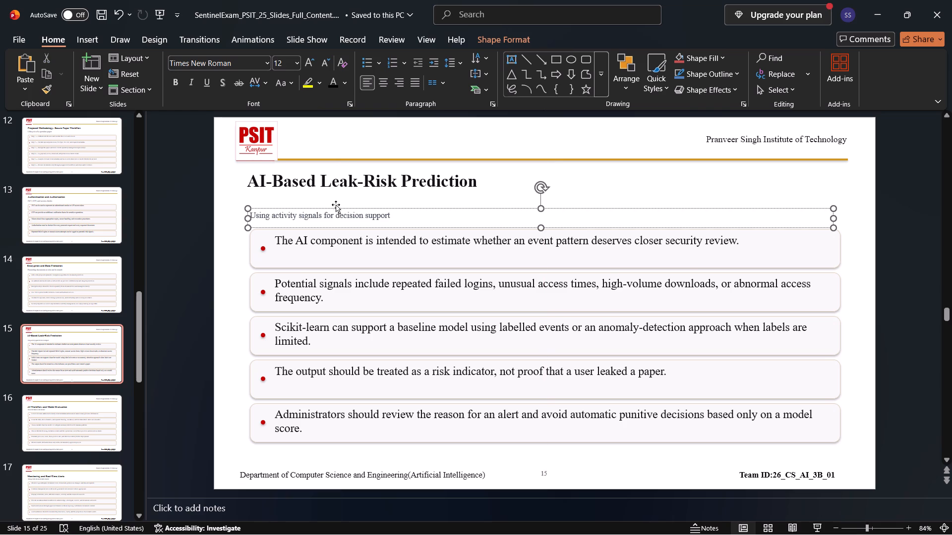
drag(336, 206, 336, 197)
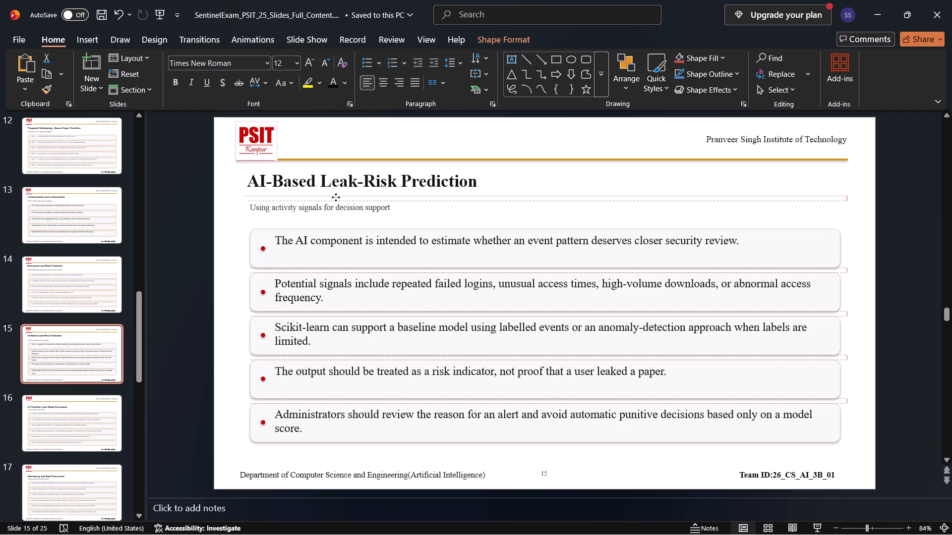
drag(336, 197, 336, 198)
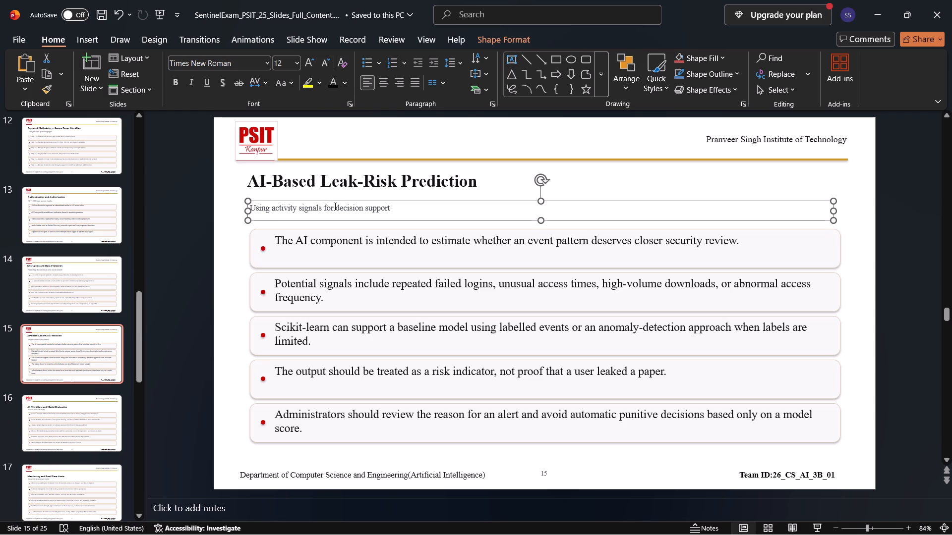
Set the font size of the "Using activity signals for decision support" subheading on slide 15 to 20.
click(334, 206)
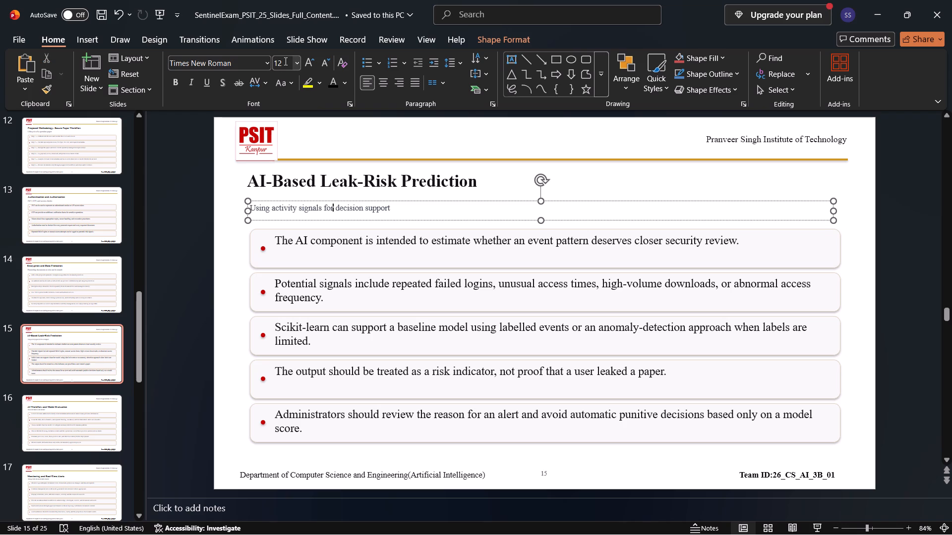
click(283, 62)
click(273, 213)
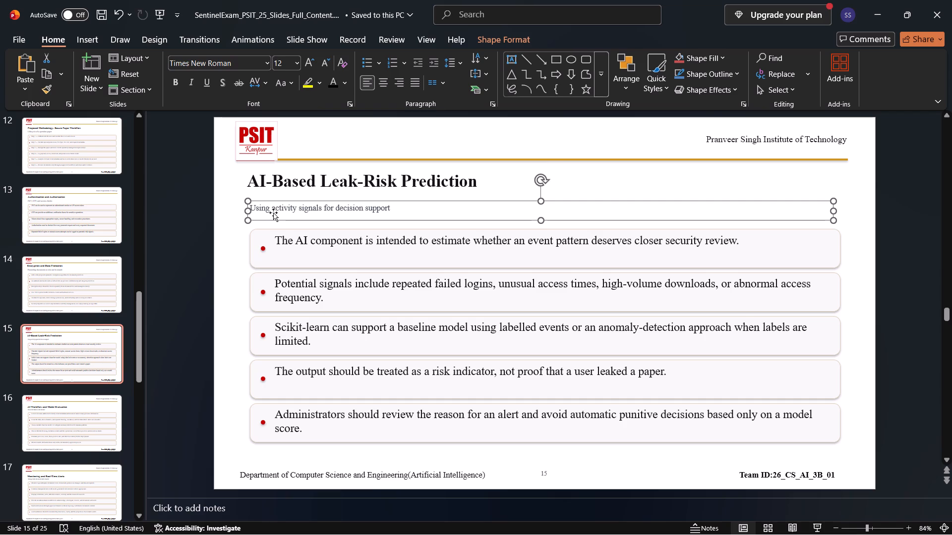
key(ctrl+a)
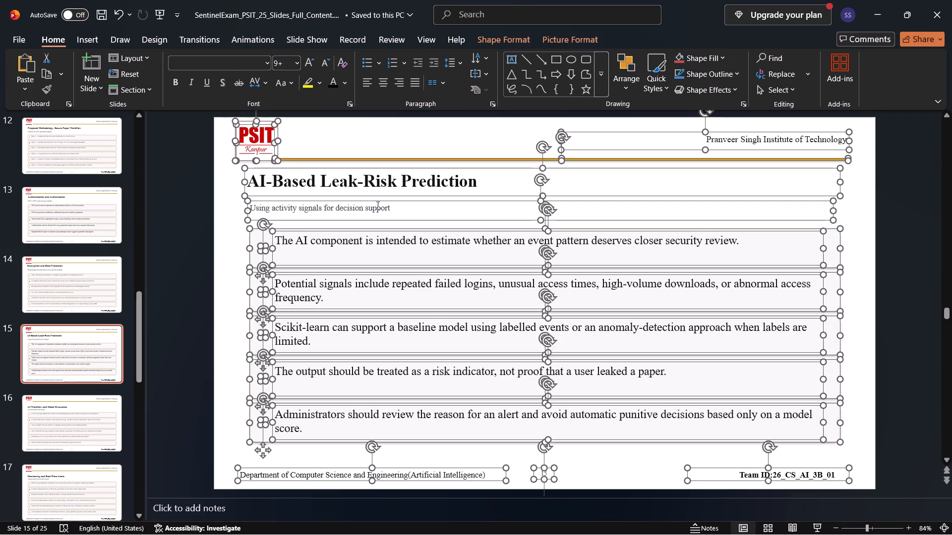
click(376, 208)
key(ctrl+a)
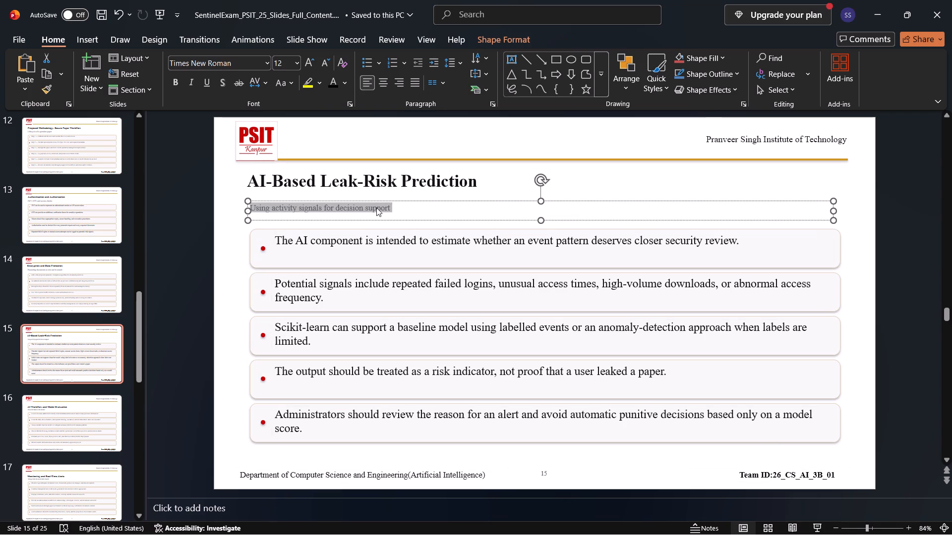
click(284, 62)
text(20)
key(Return)
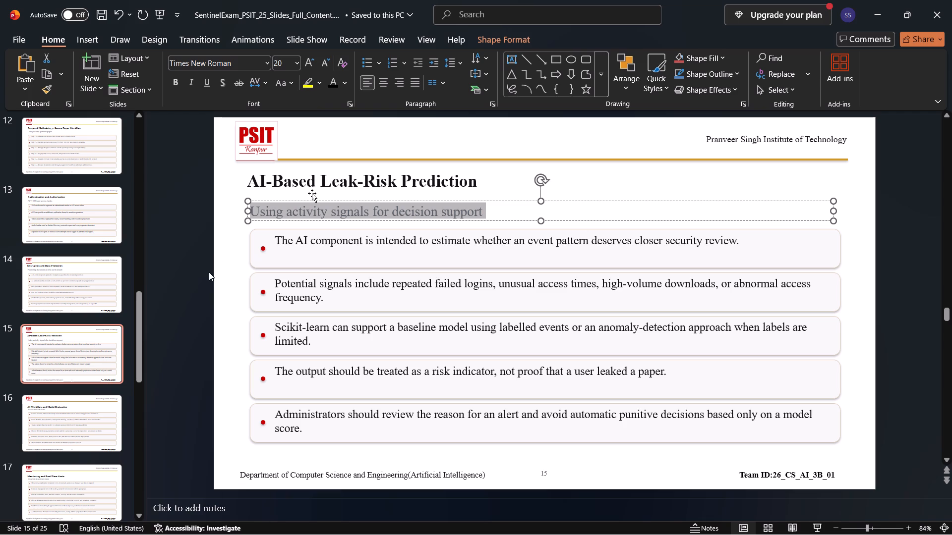
Go to slide 16, "AI Workflow and Model Evaluation".
click(102, 402)
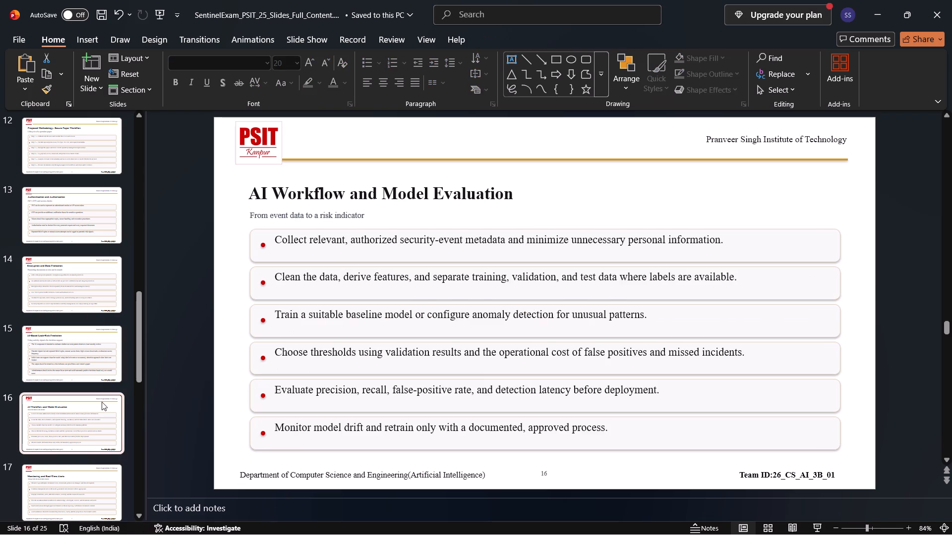